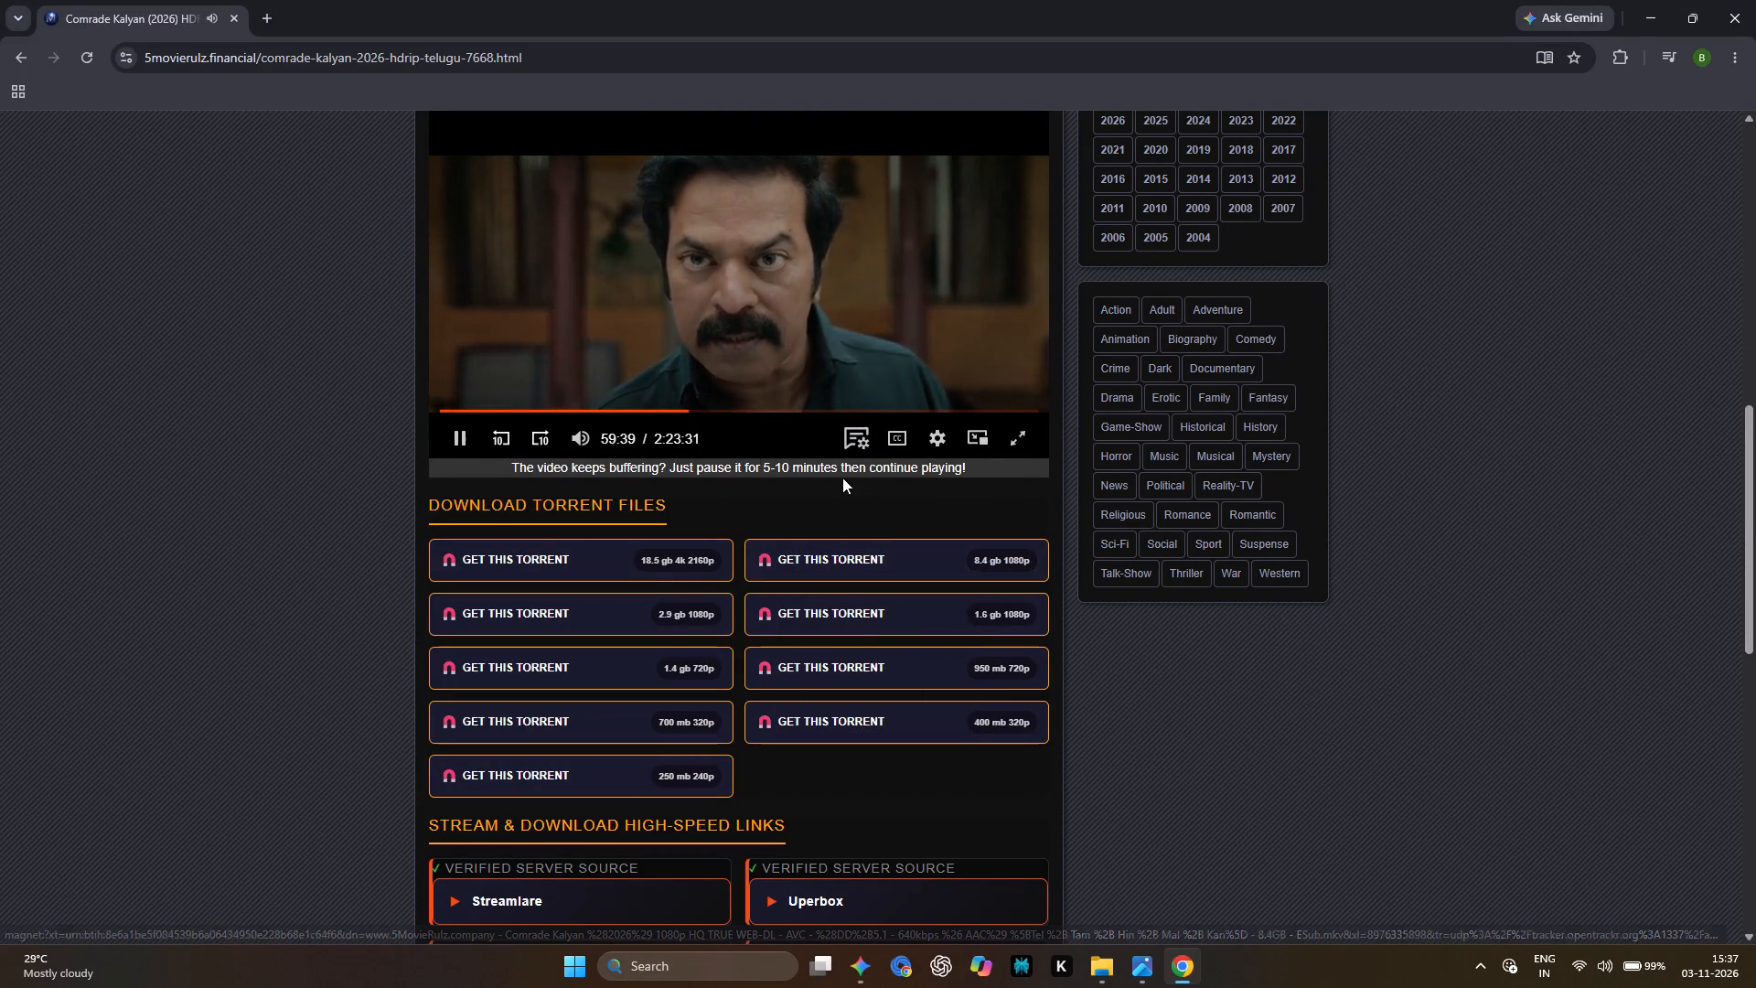
Pause the movie playing on the current page.
click(454, 438)
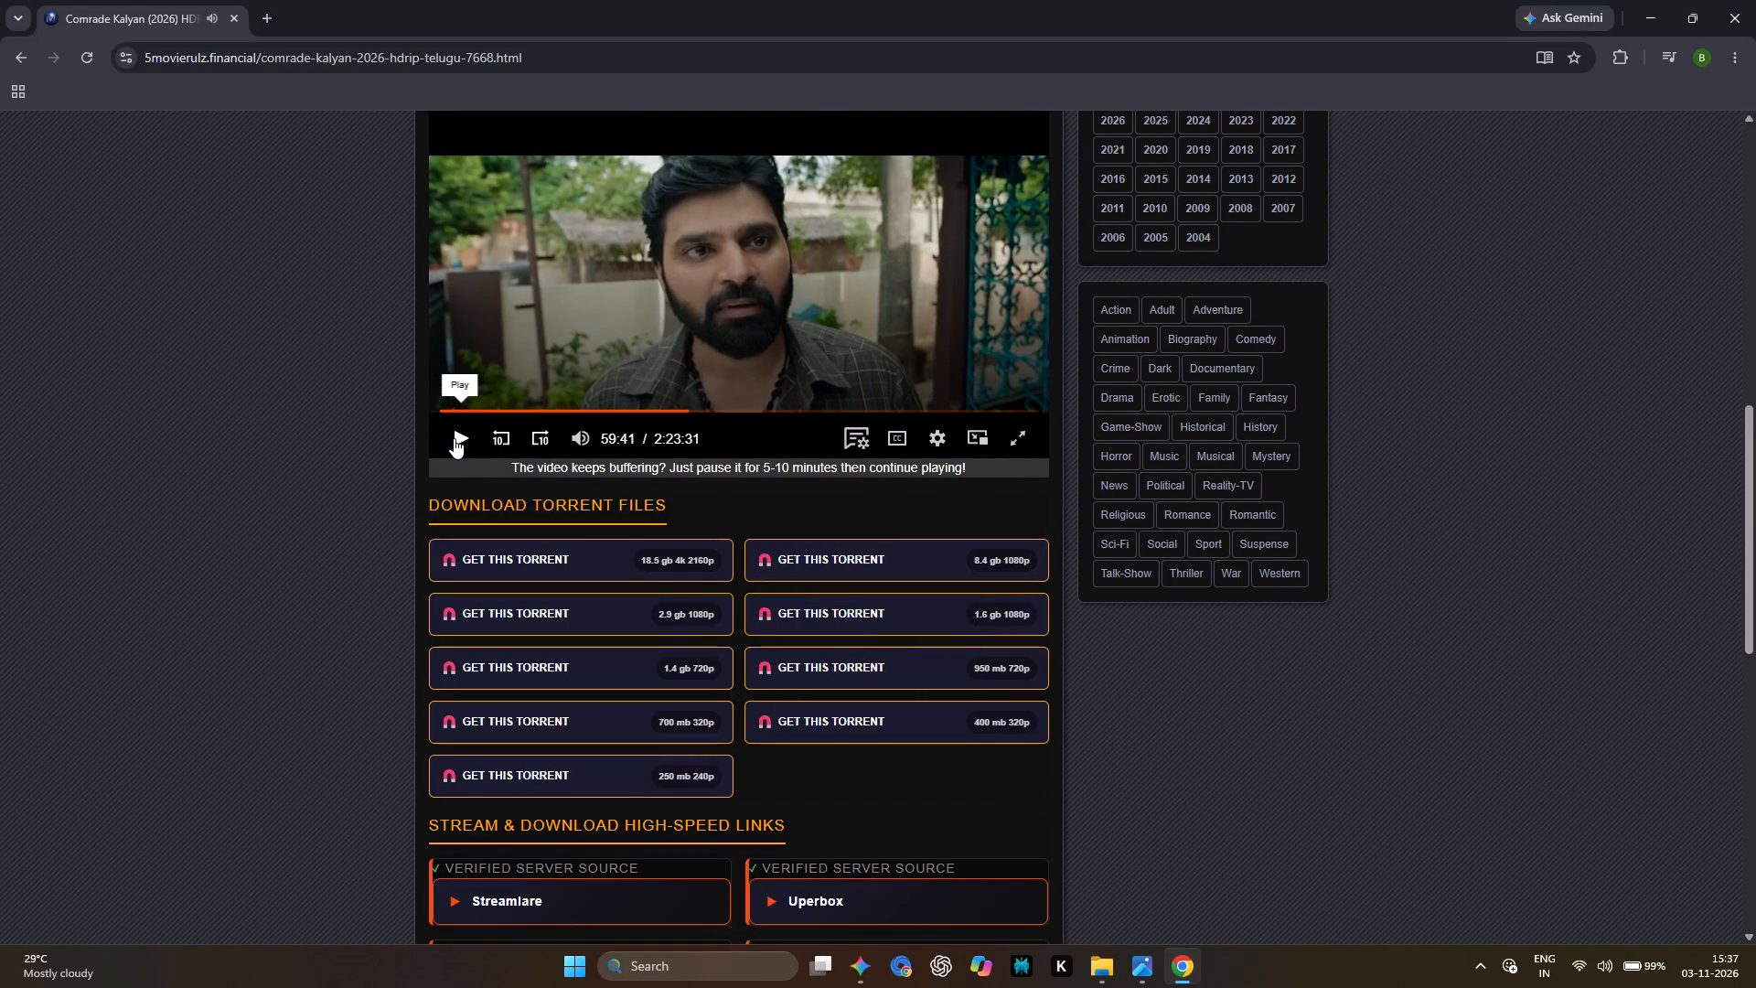
Search Google for "meebhoomi ap" in a new tab and open the meebhoomi.ap.gov.in land records site.
click(266, 19)
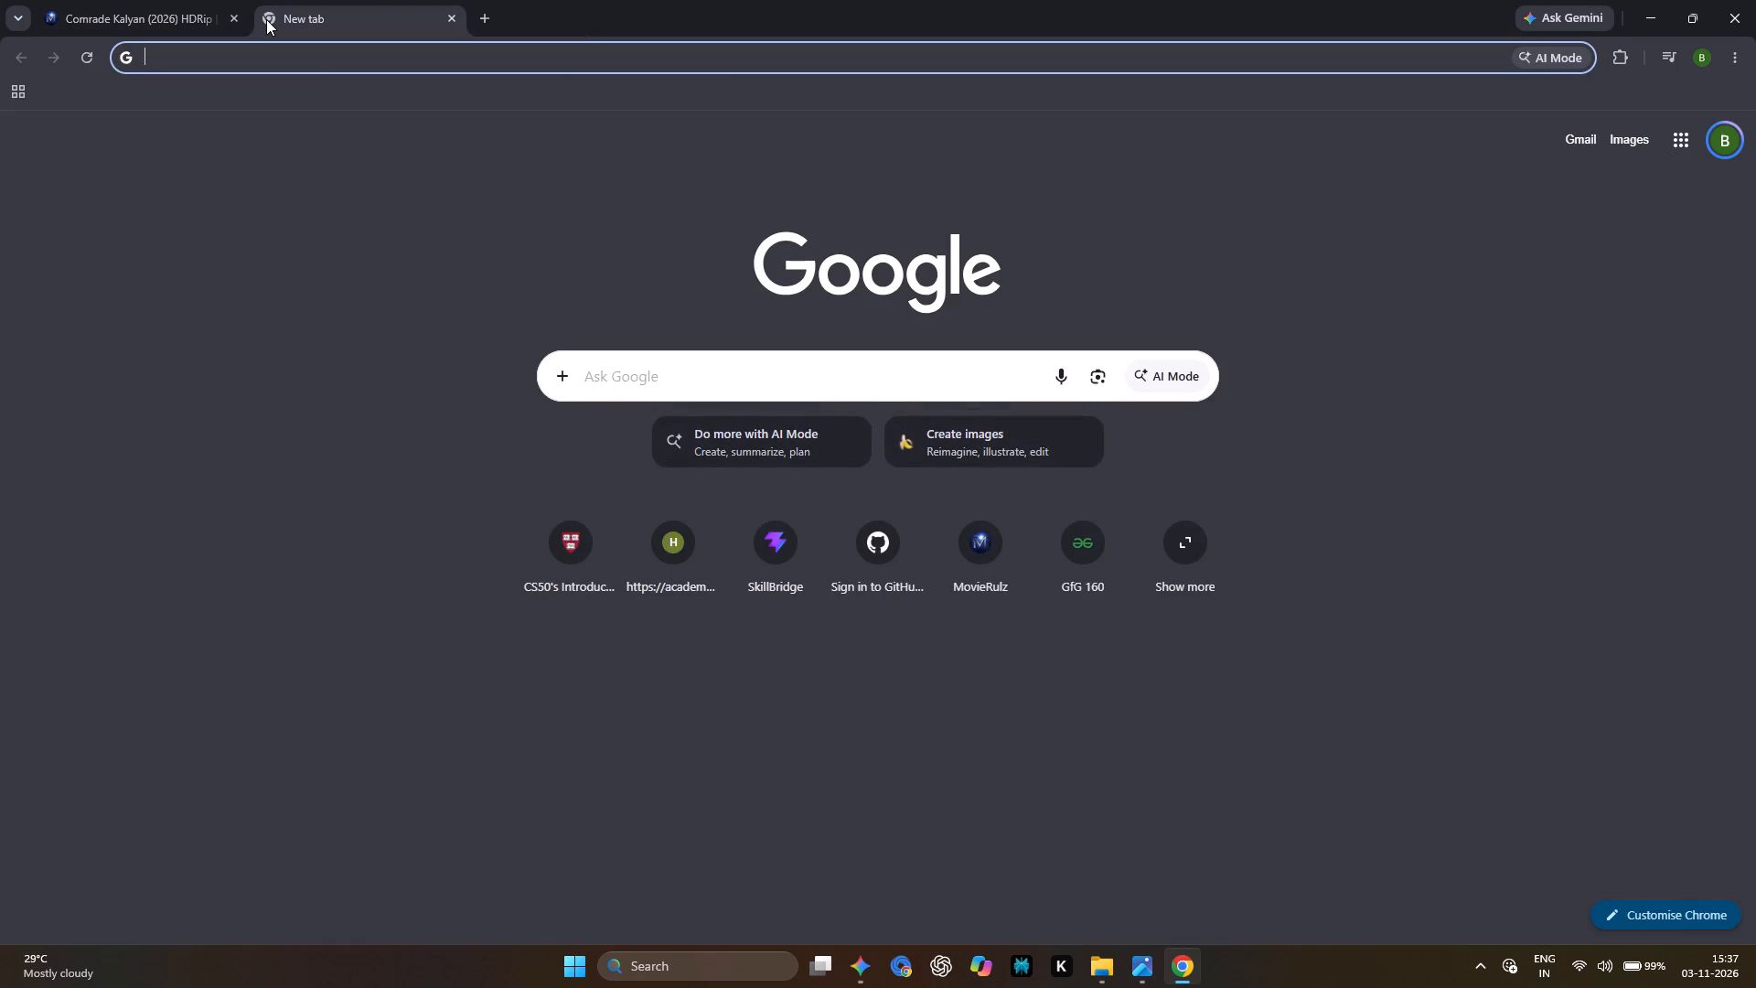
click(763, 381)
text(mee)
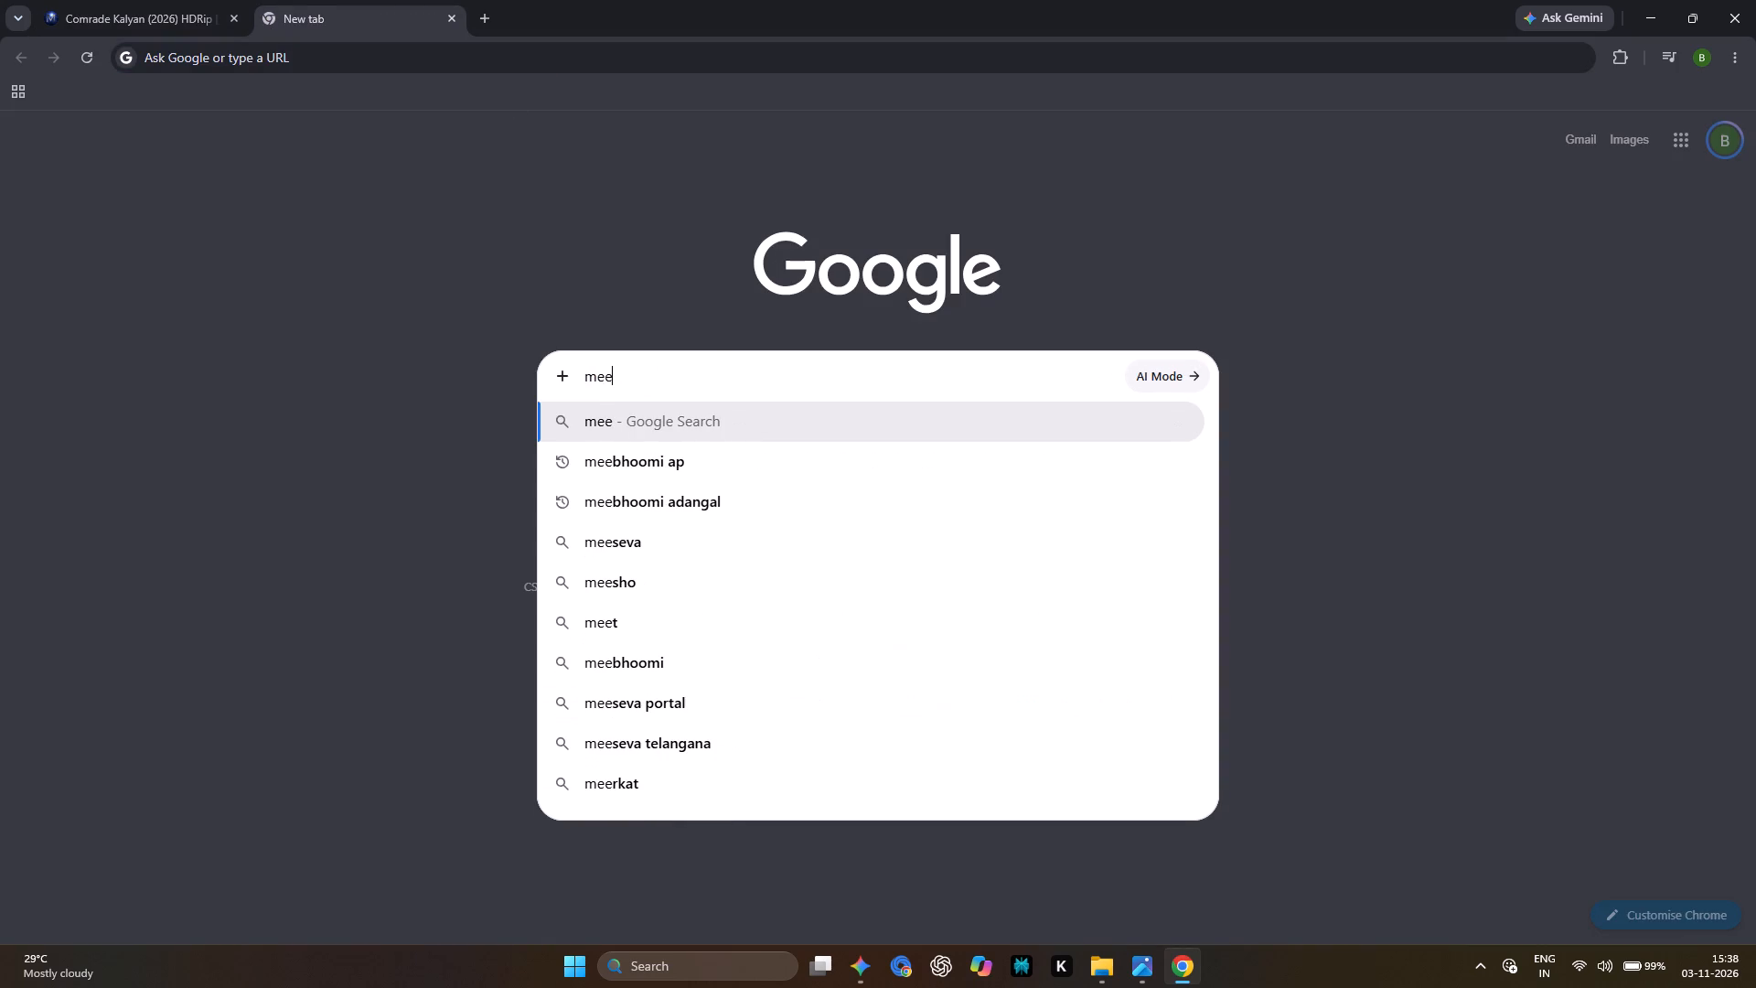
click(774, 463)
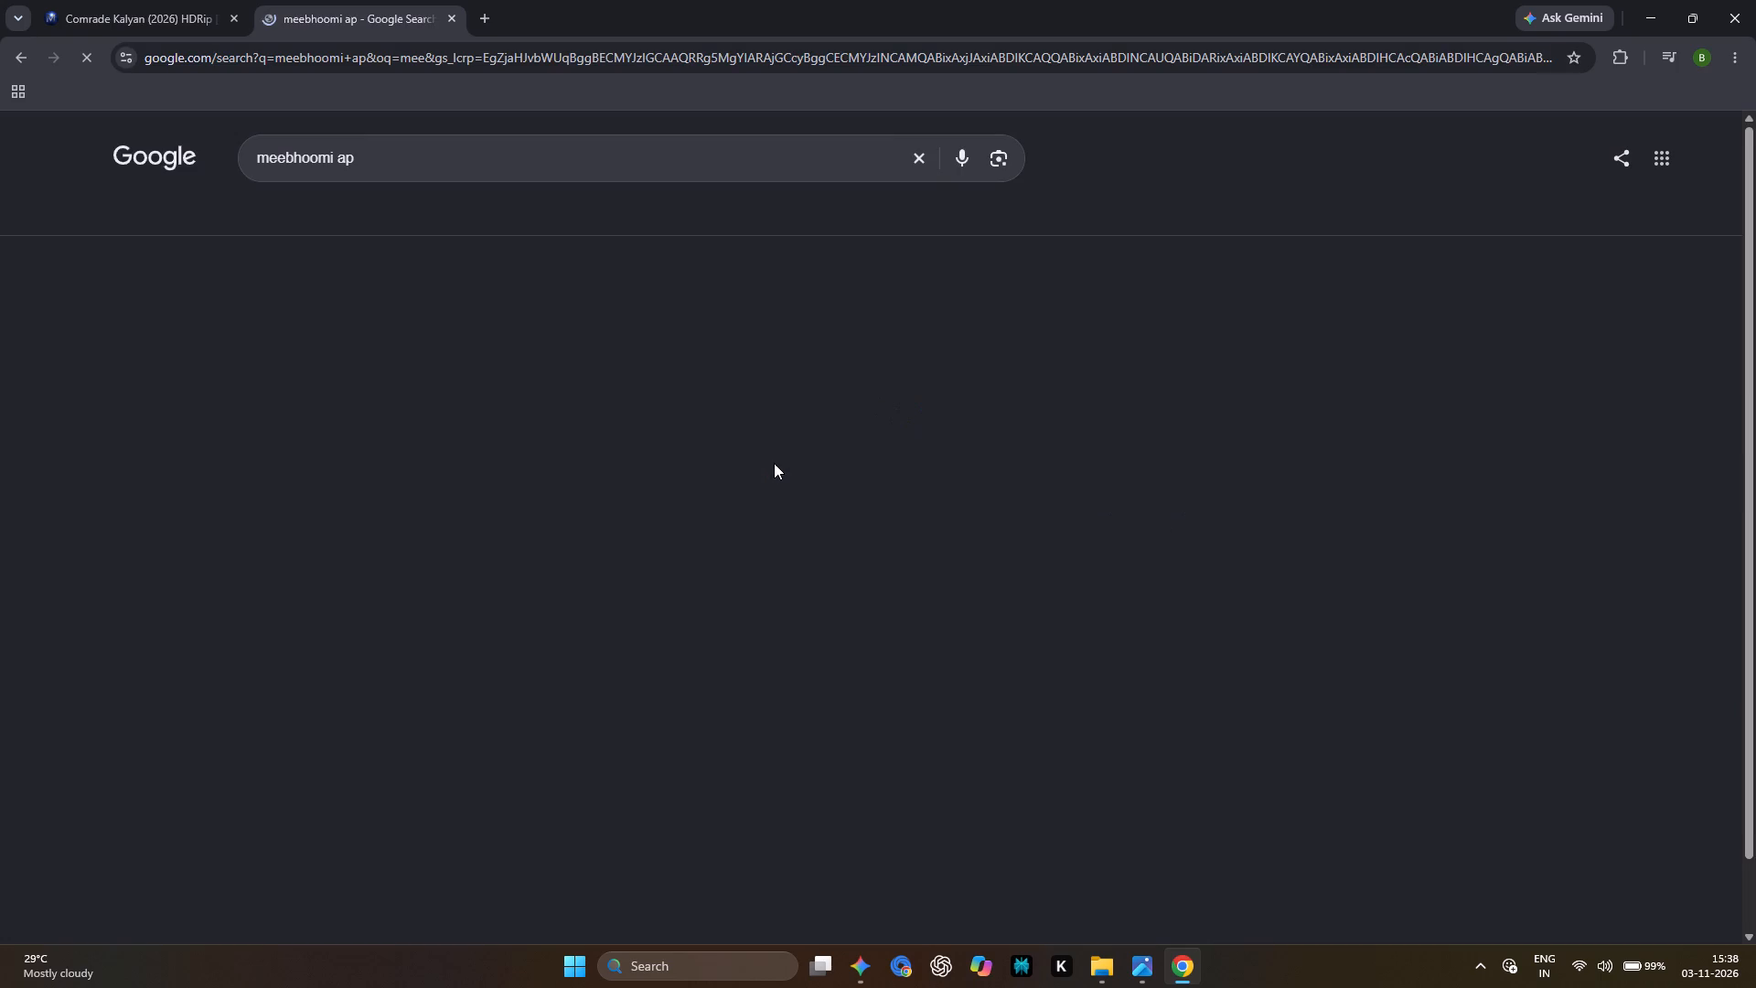
click(520, 317)
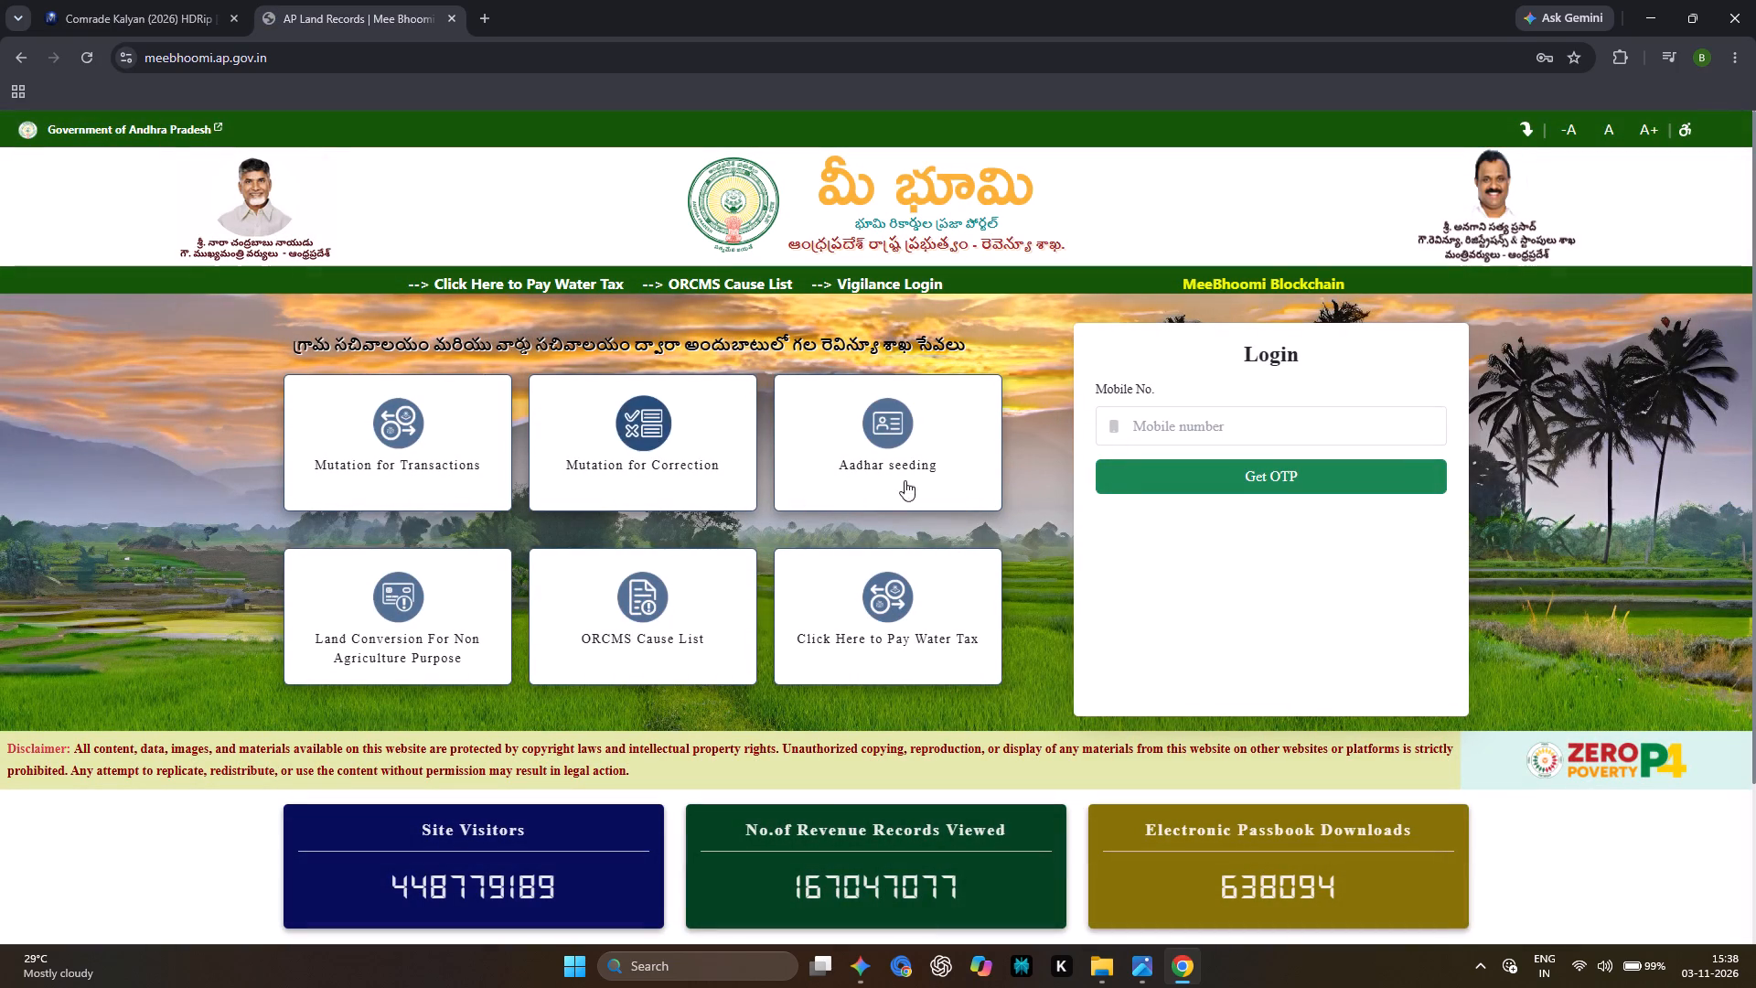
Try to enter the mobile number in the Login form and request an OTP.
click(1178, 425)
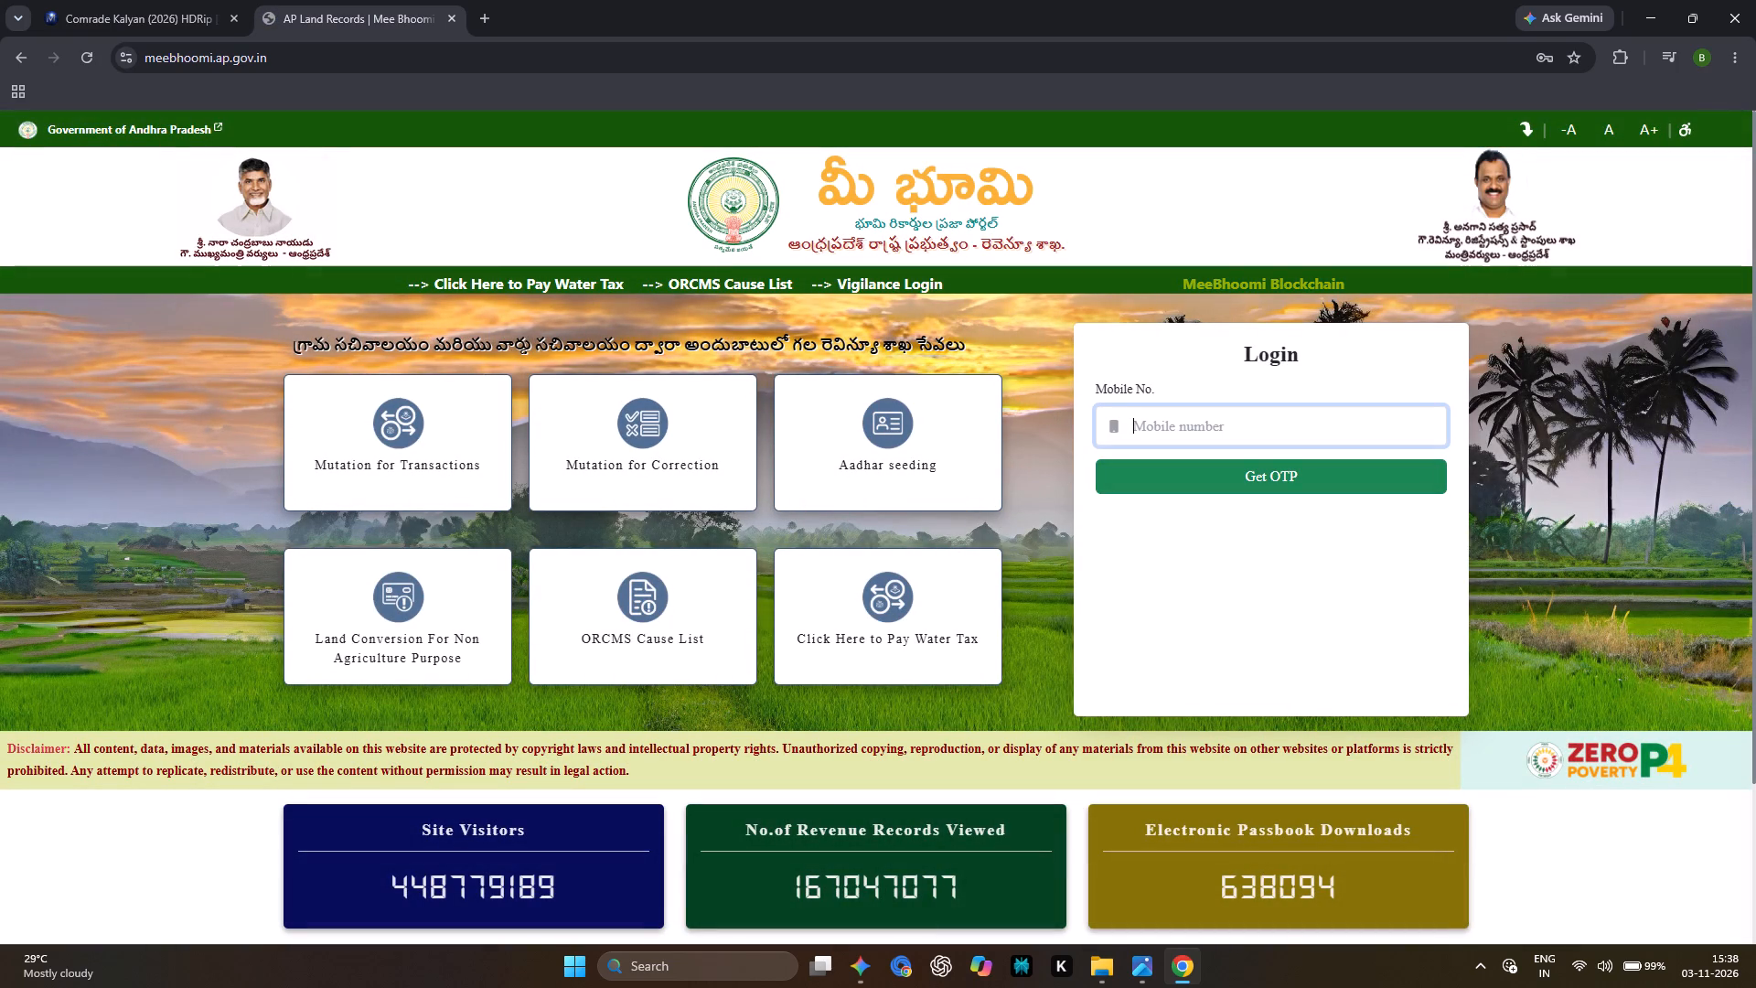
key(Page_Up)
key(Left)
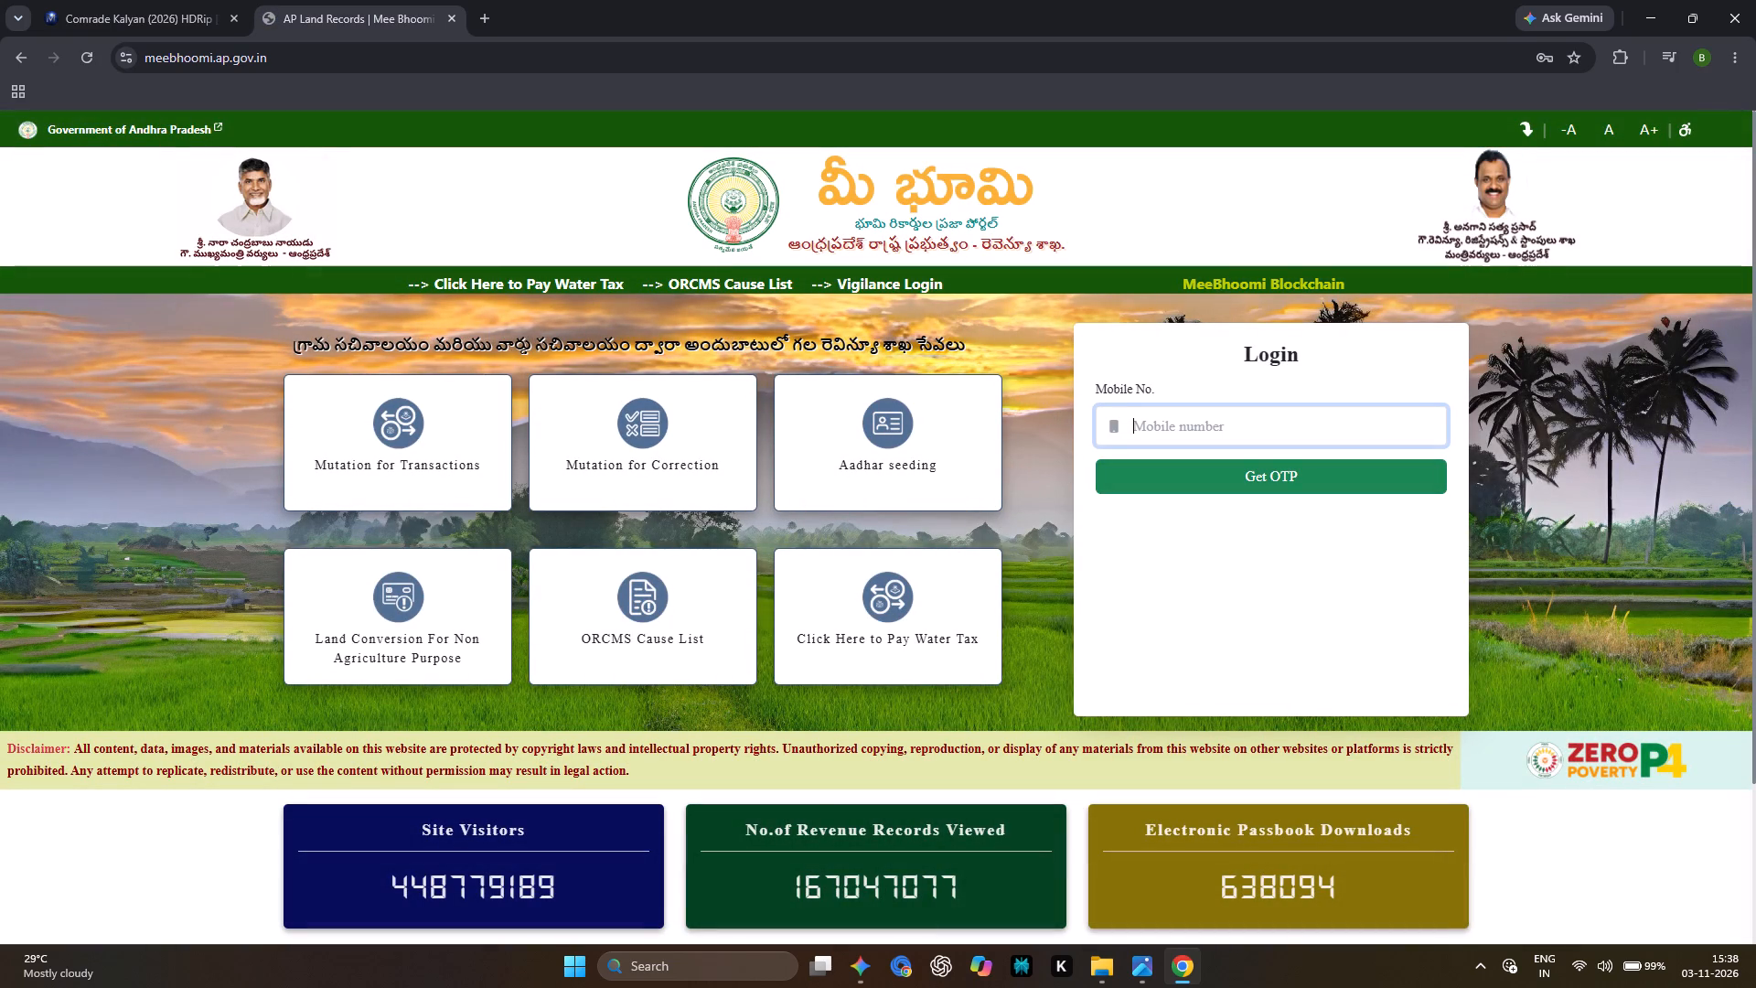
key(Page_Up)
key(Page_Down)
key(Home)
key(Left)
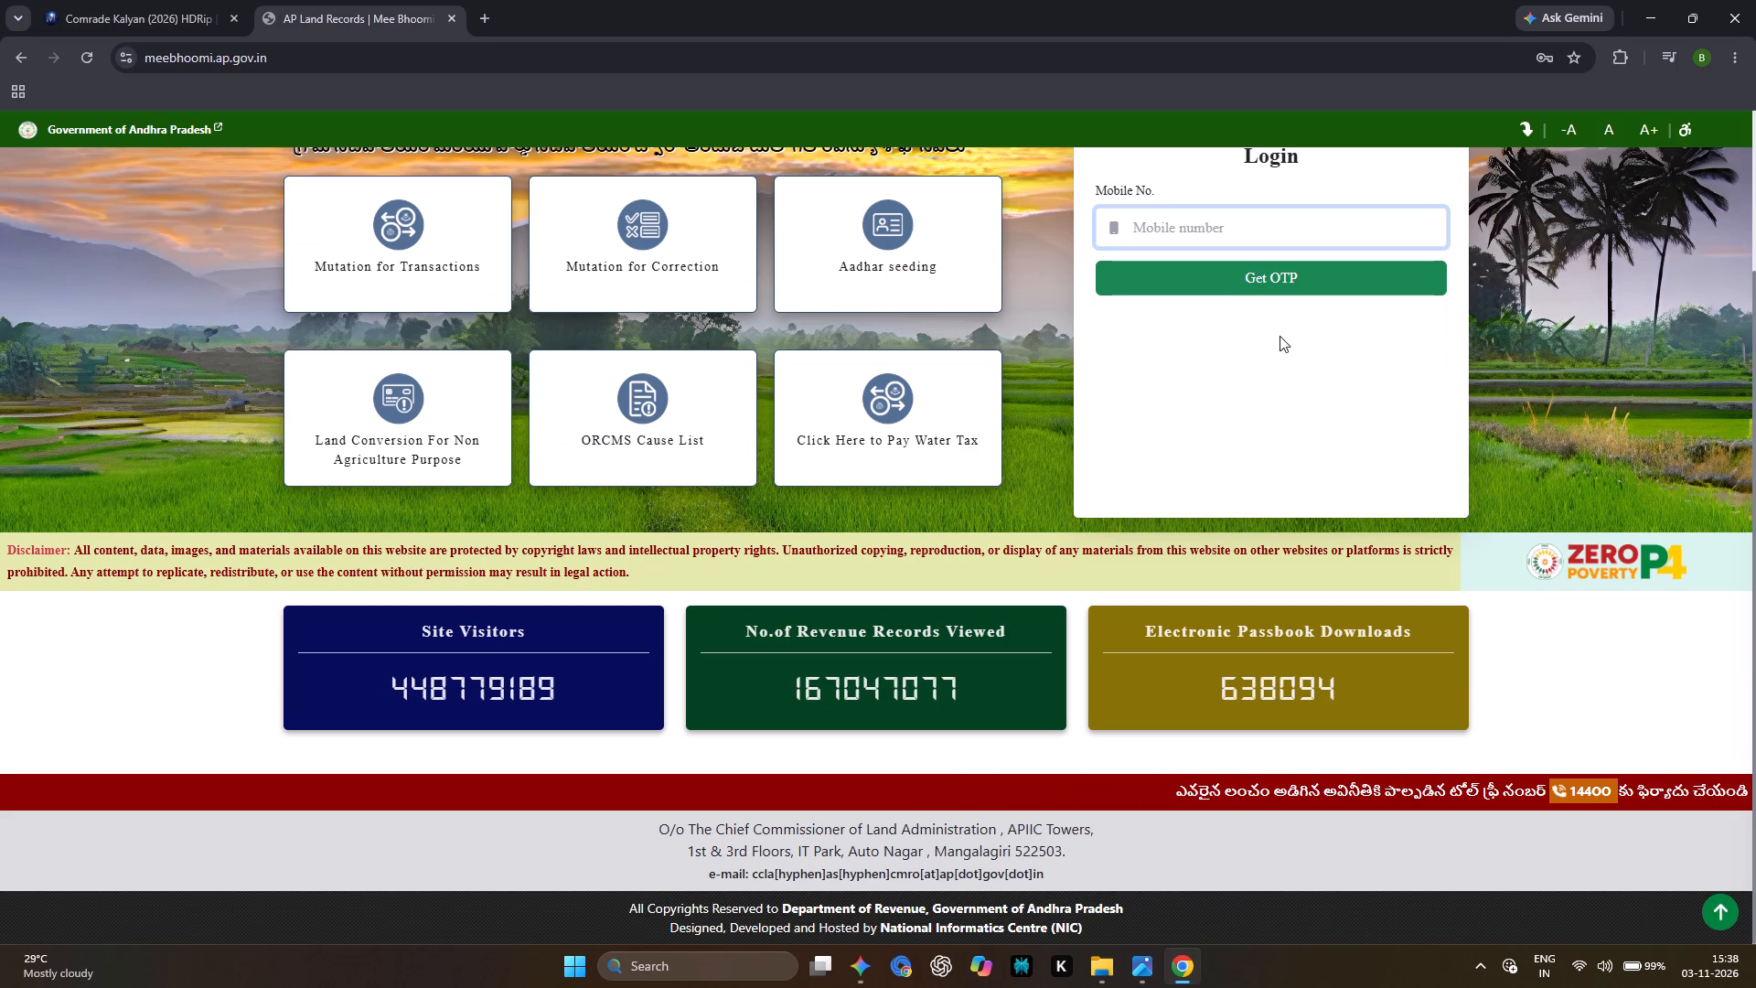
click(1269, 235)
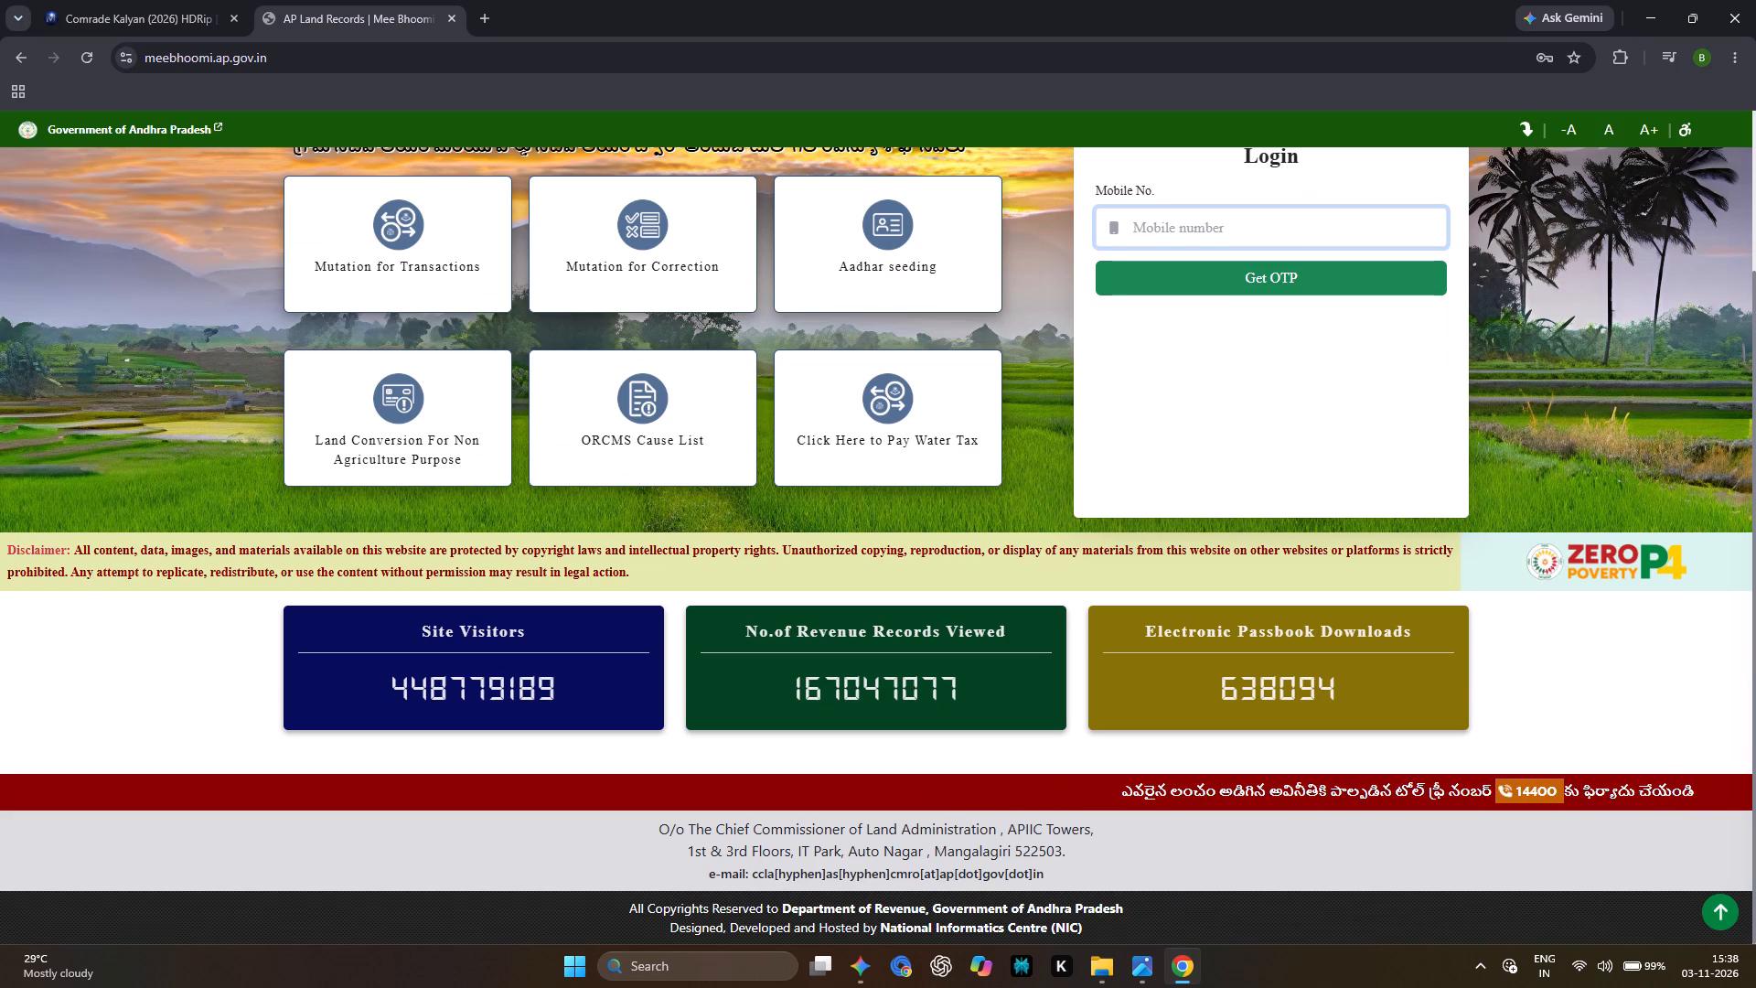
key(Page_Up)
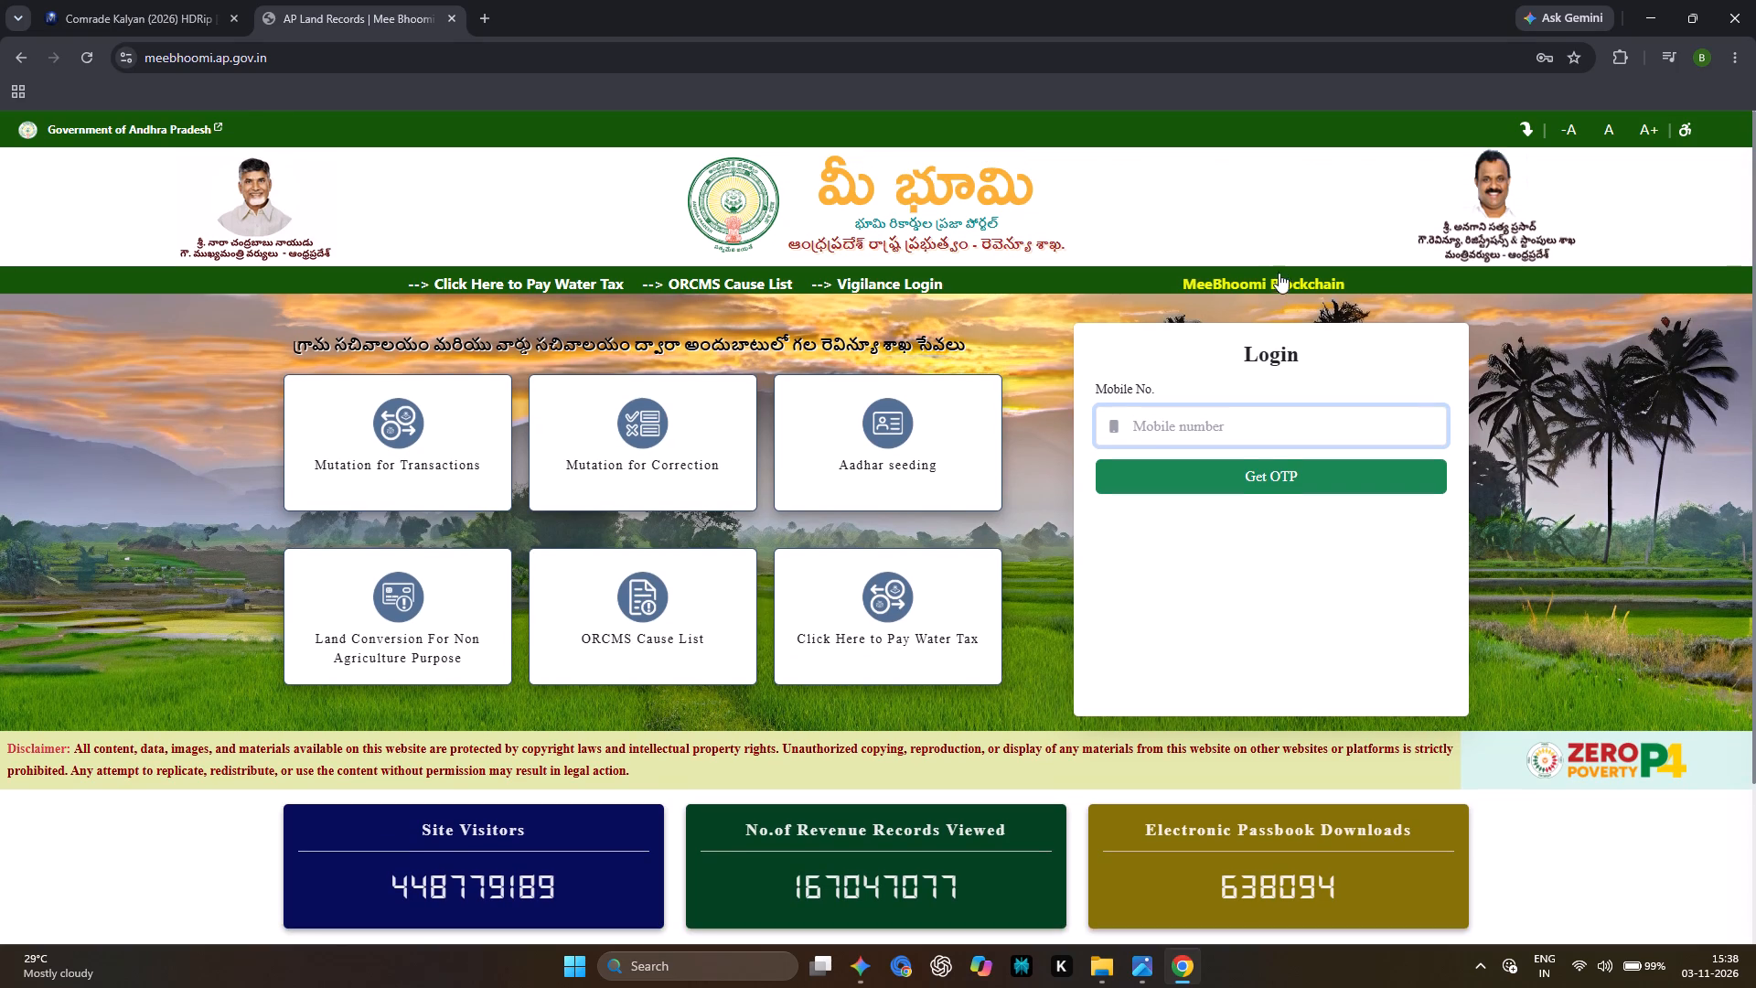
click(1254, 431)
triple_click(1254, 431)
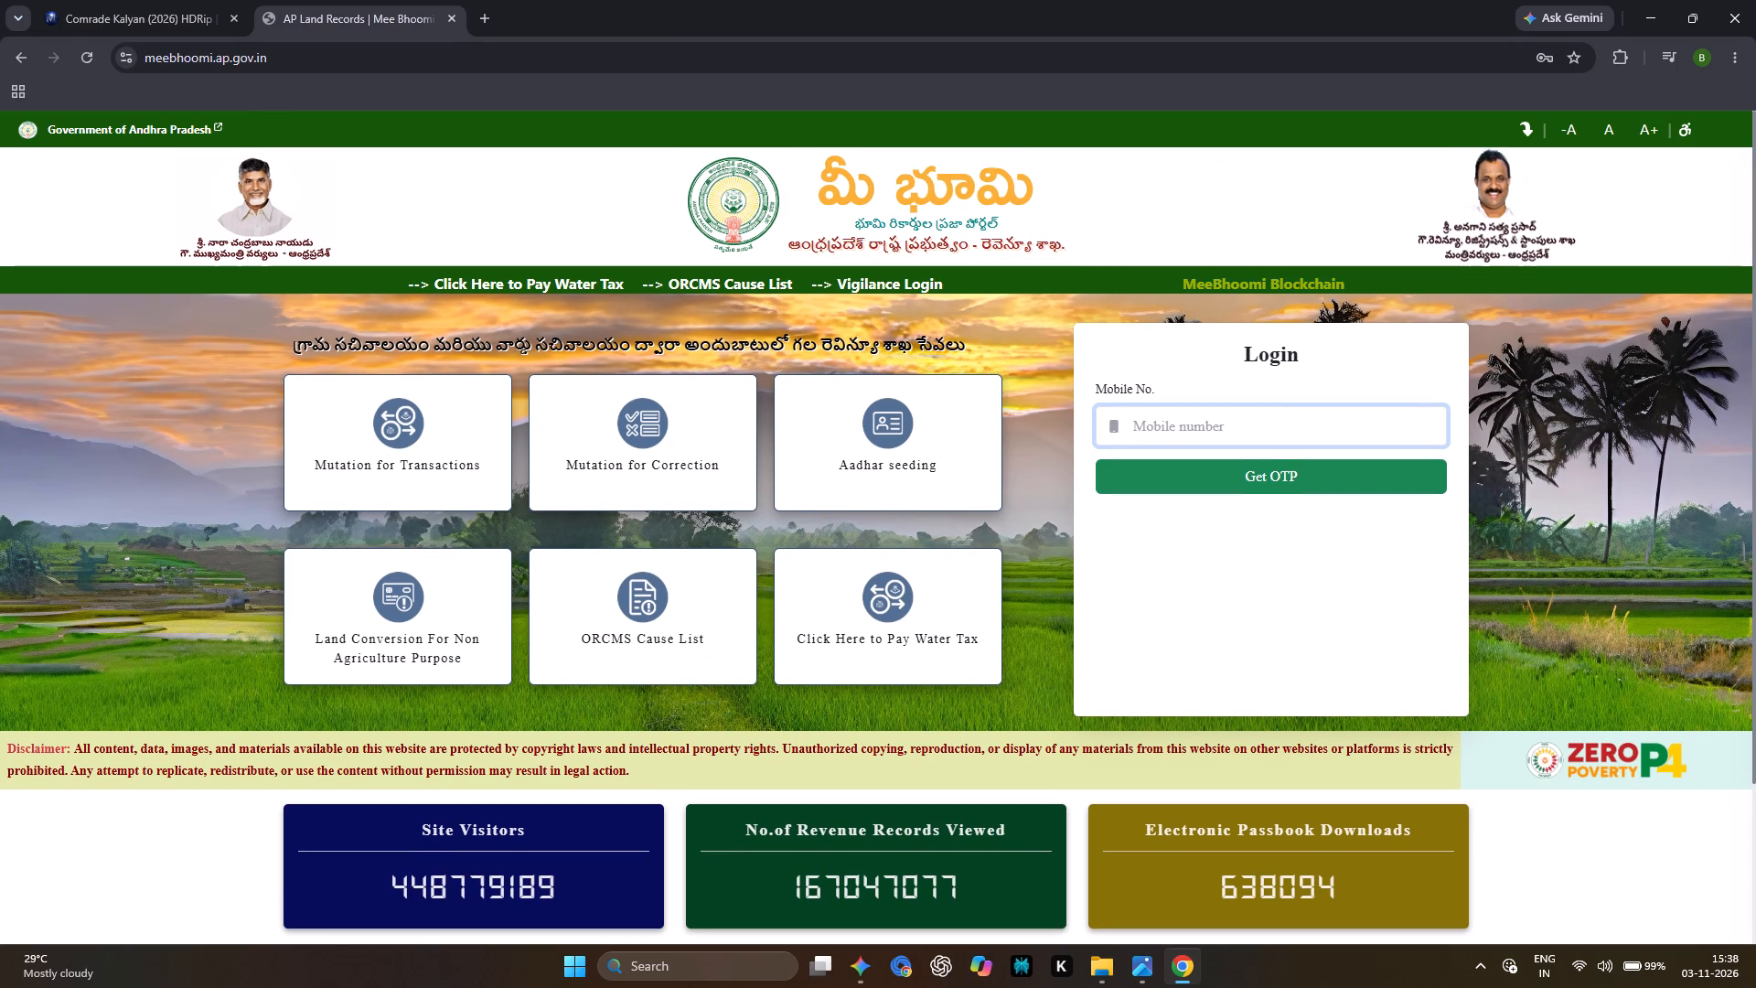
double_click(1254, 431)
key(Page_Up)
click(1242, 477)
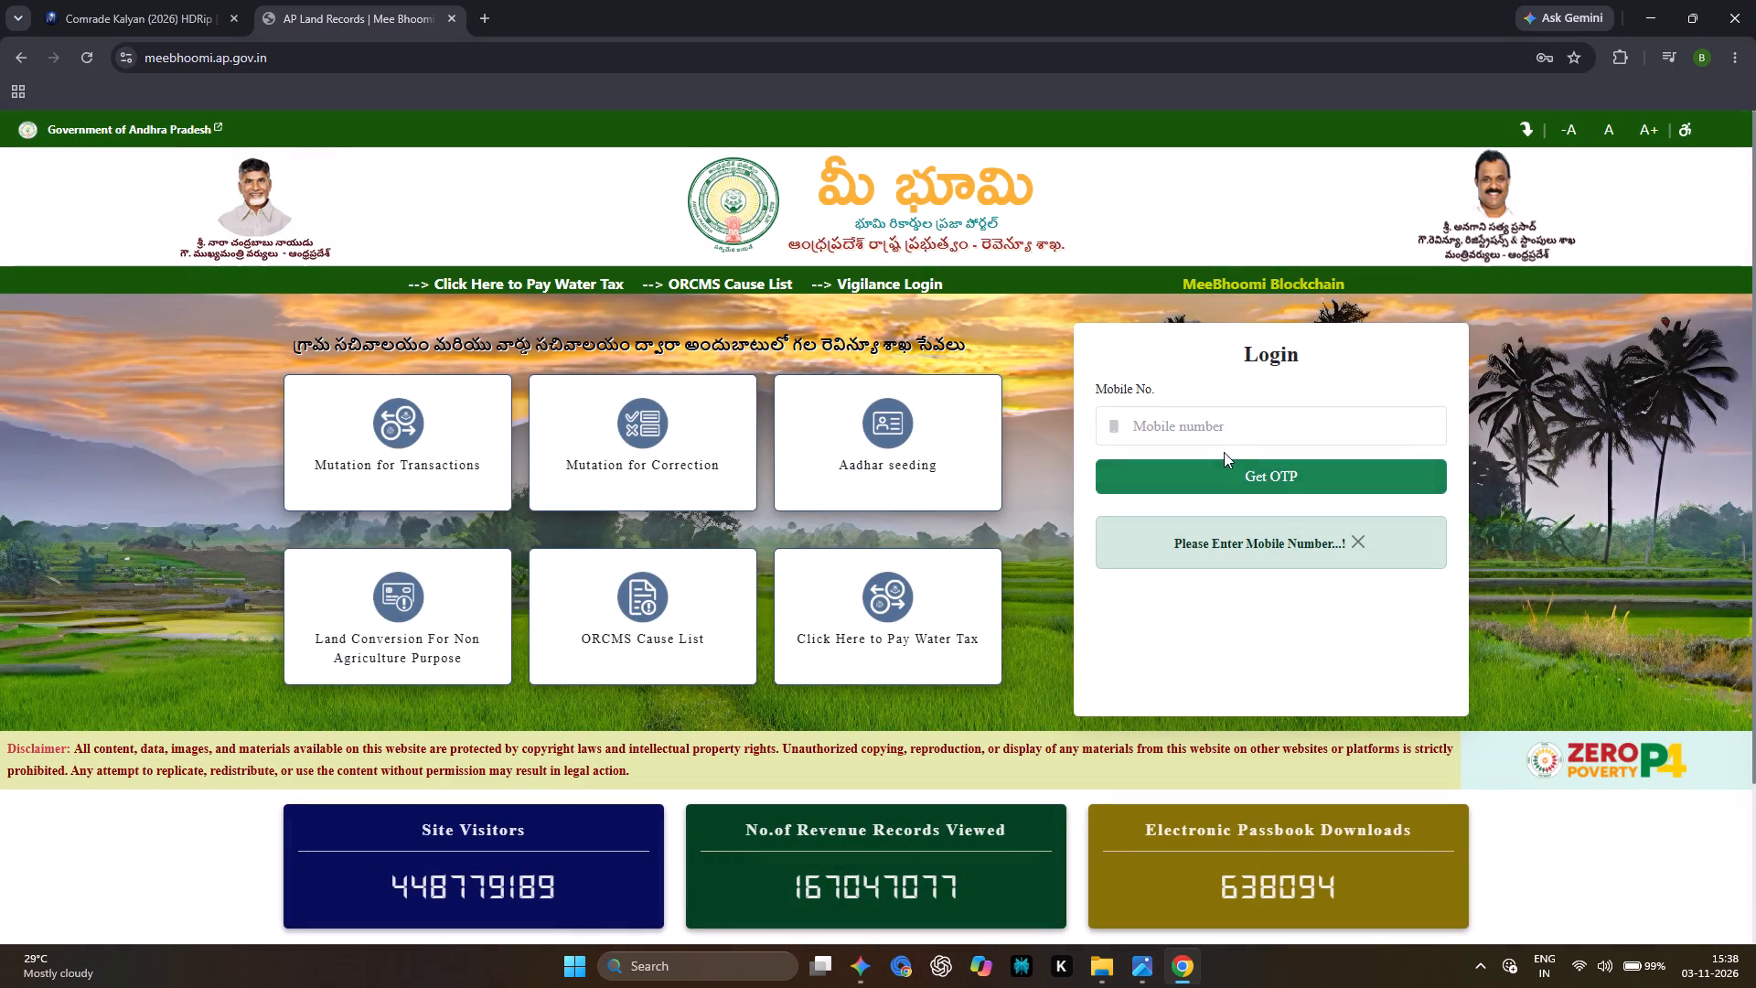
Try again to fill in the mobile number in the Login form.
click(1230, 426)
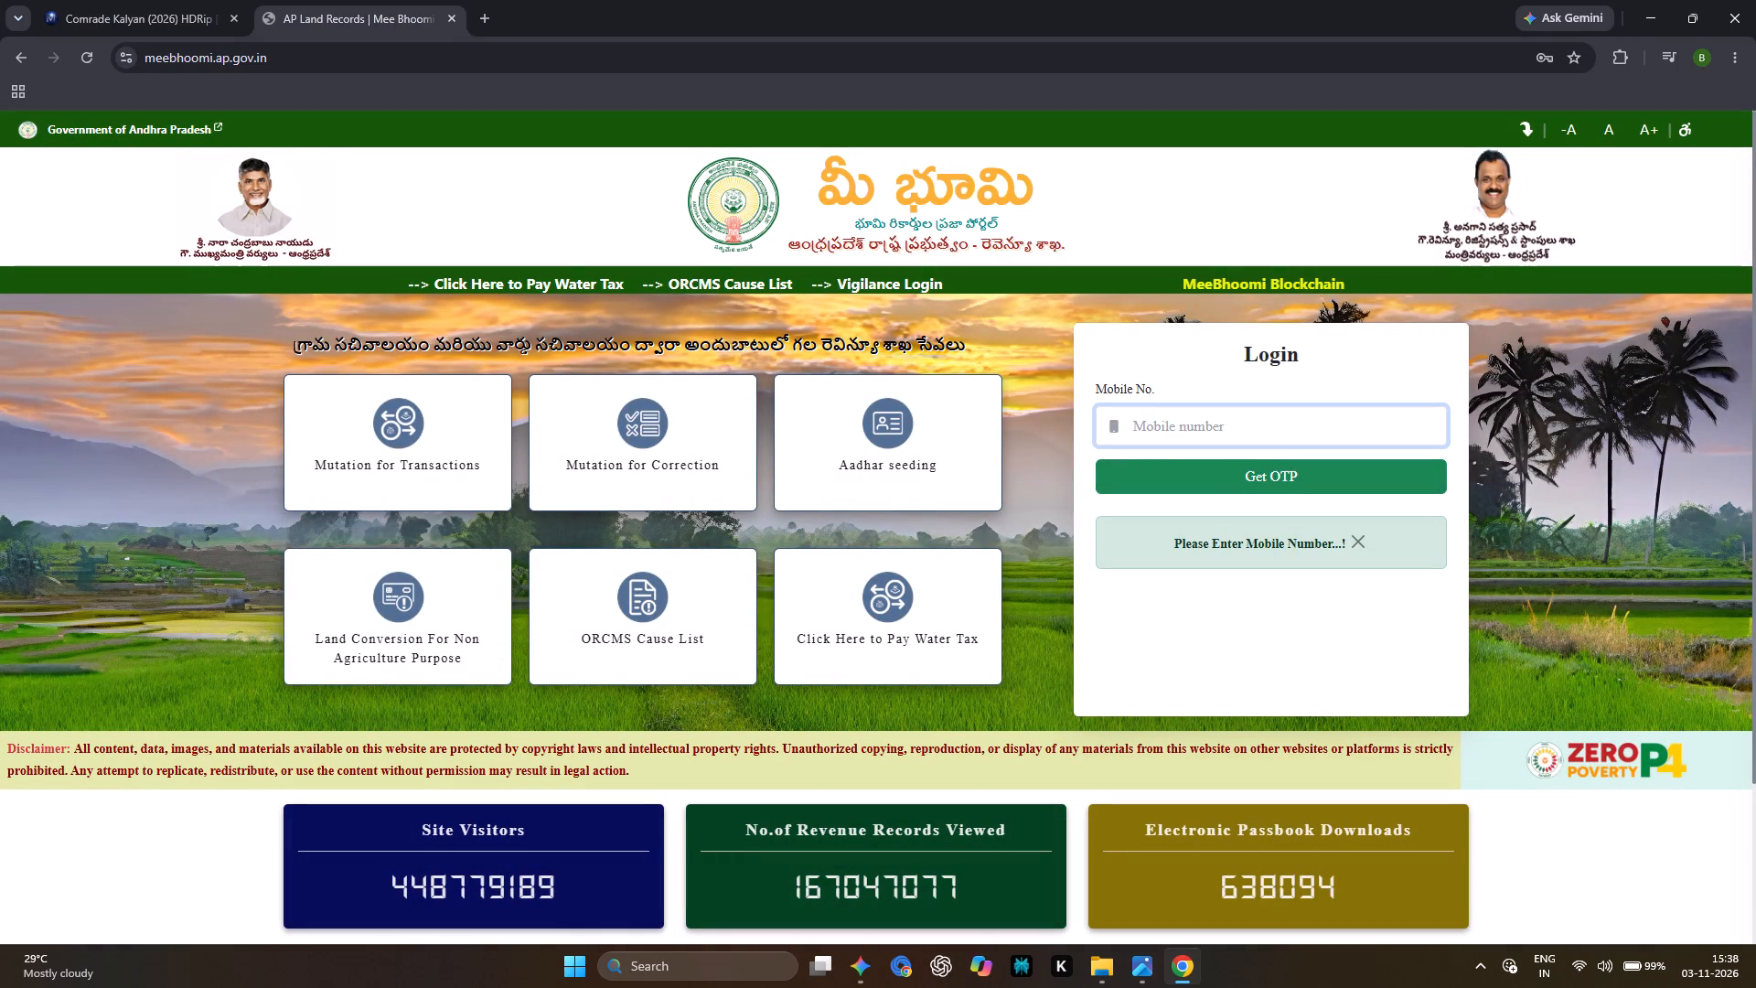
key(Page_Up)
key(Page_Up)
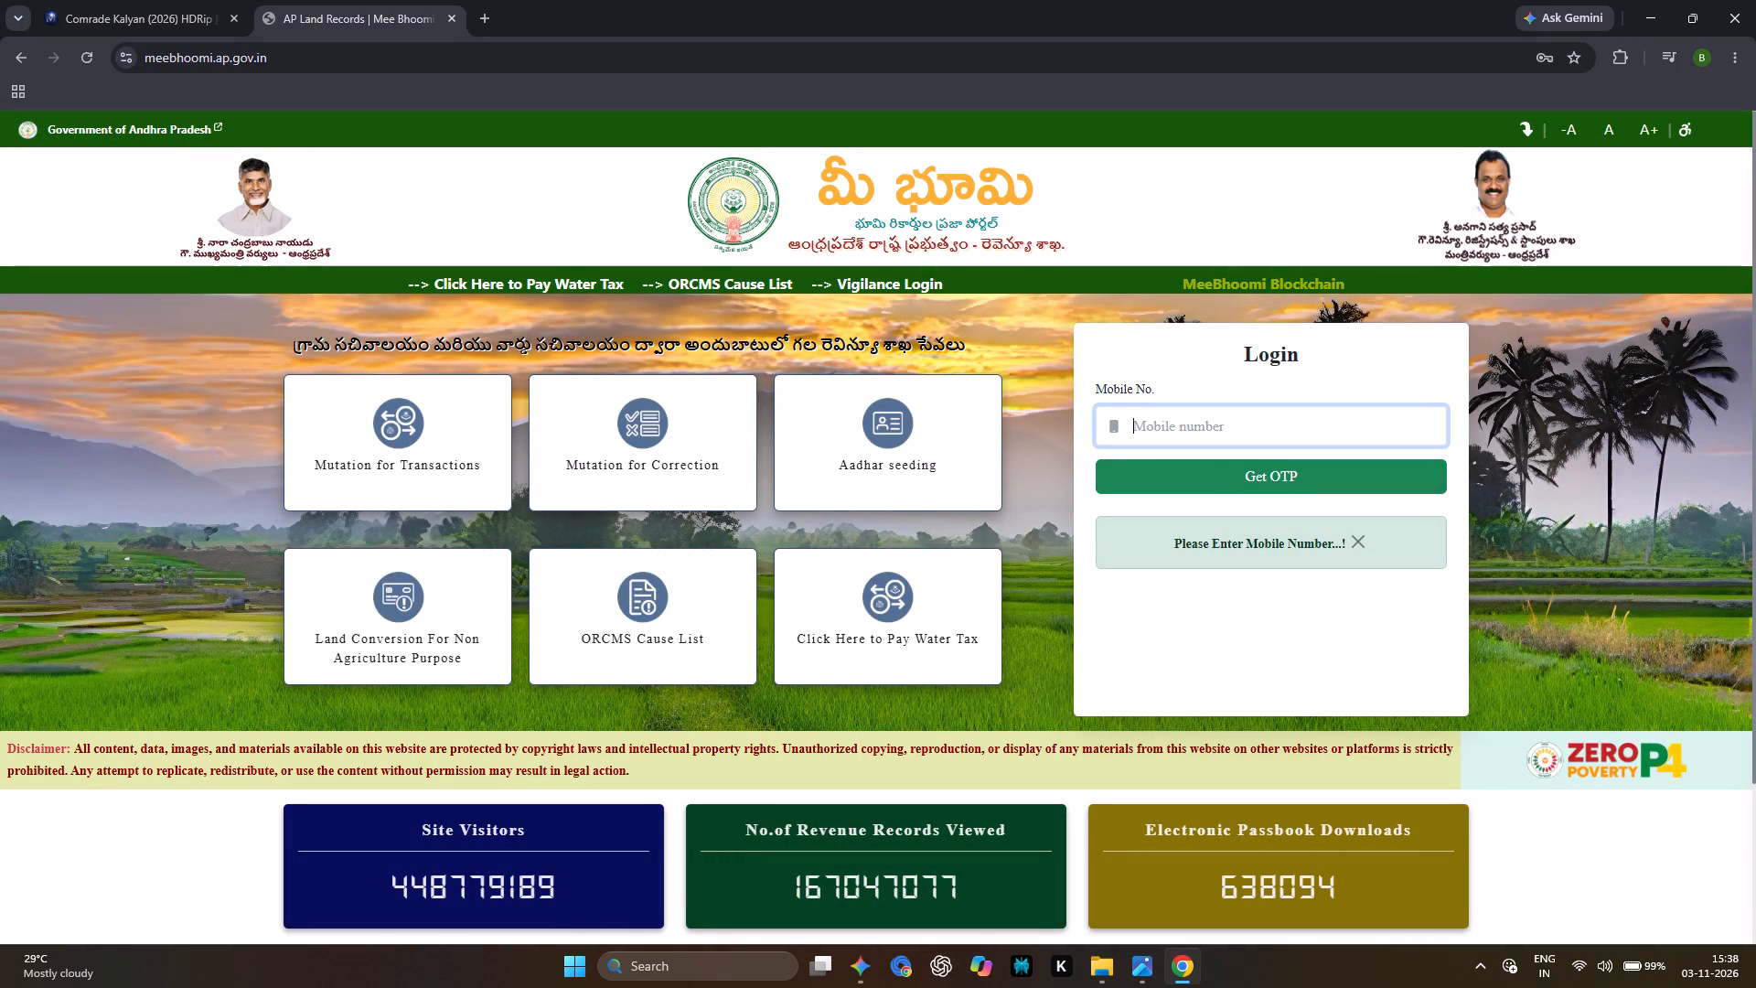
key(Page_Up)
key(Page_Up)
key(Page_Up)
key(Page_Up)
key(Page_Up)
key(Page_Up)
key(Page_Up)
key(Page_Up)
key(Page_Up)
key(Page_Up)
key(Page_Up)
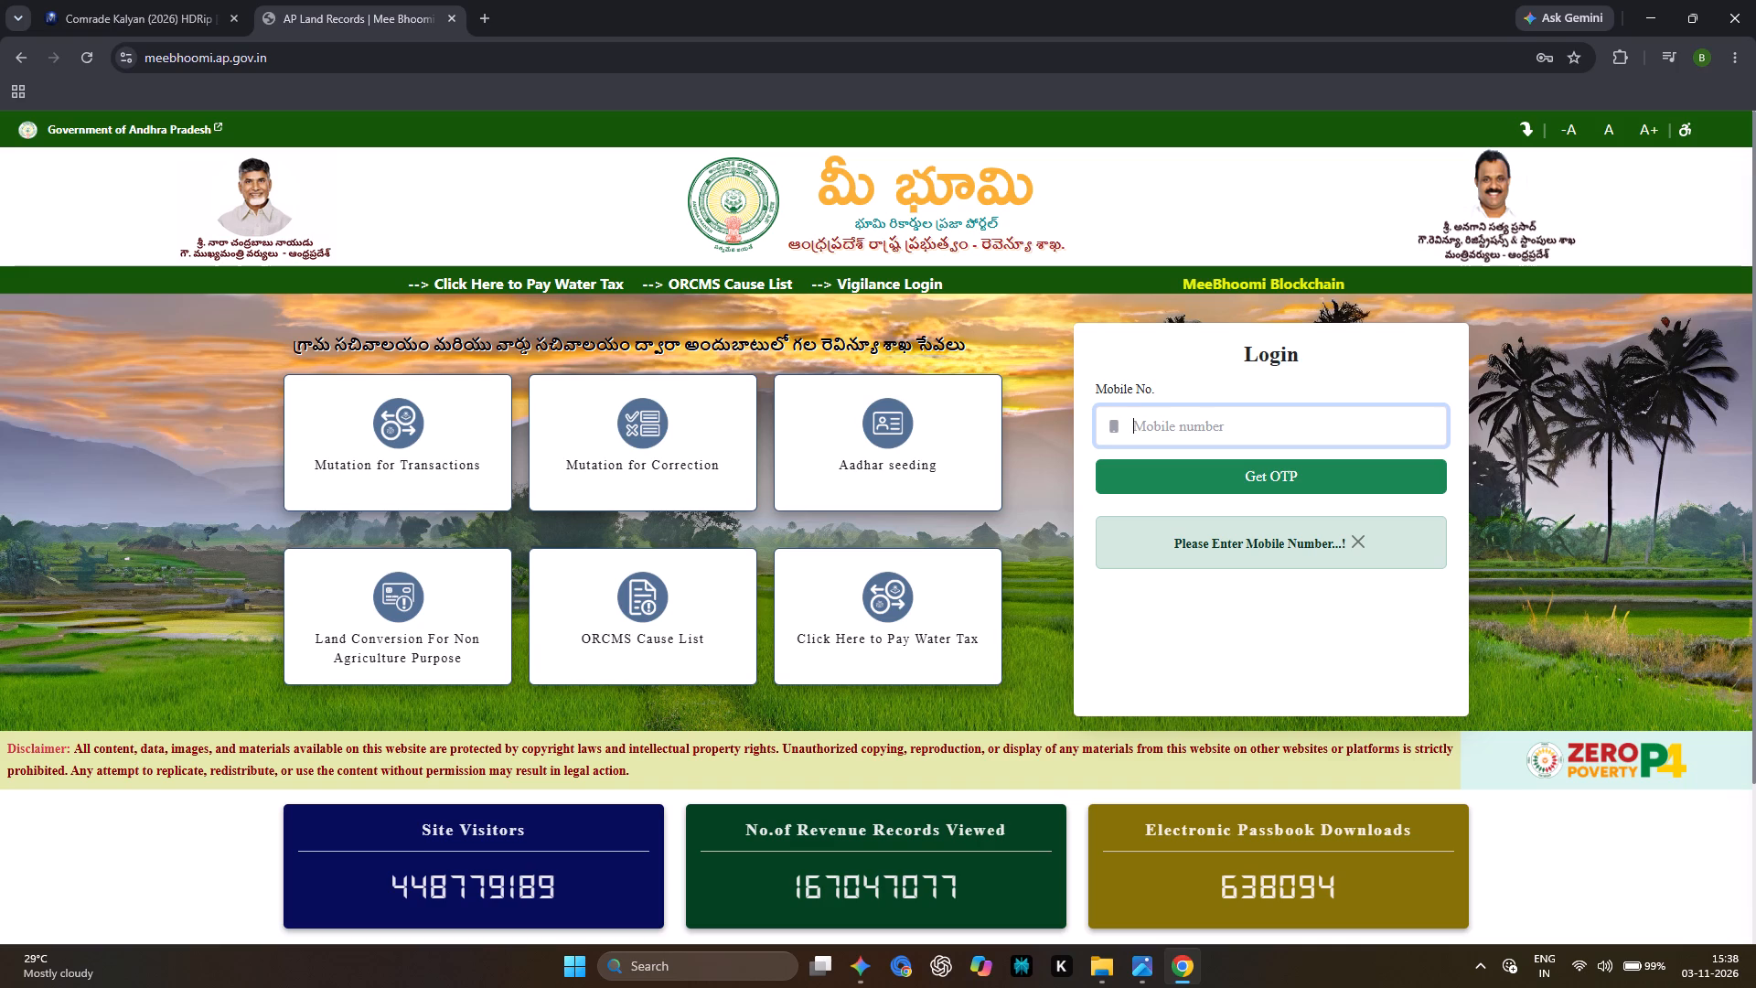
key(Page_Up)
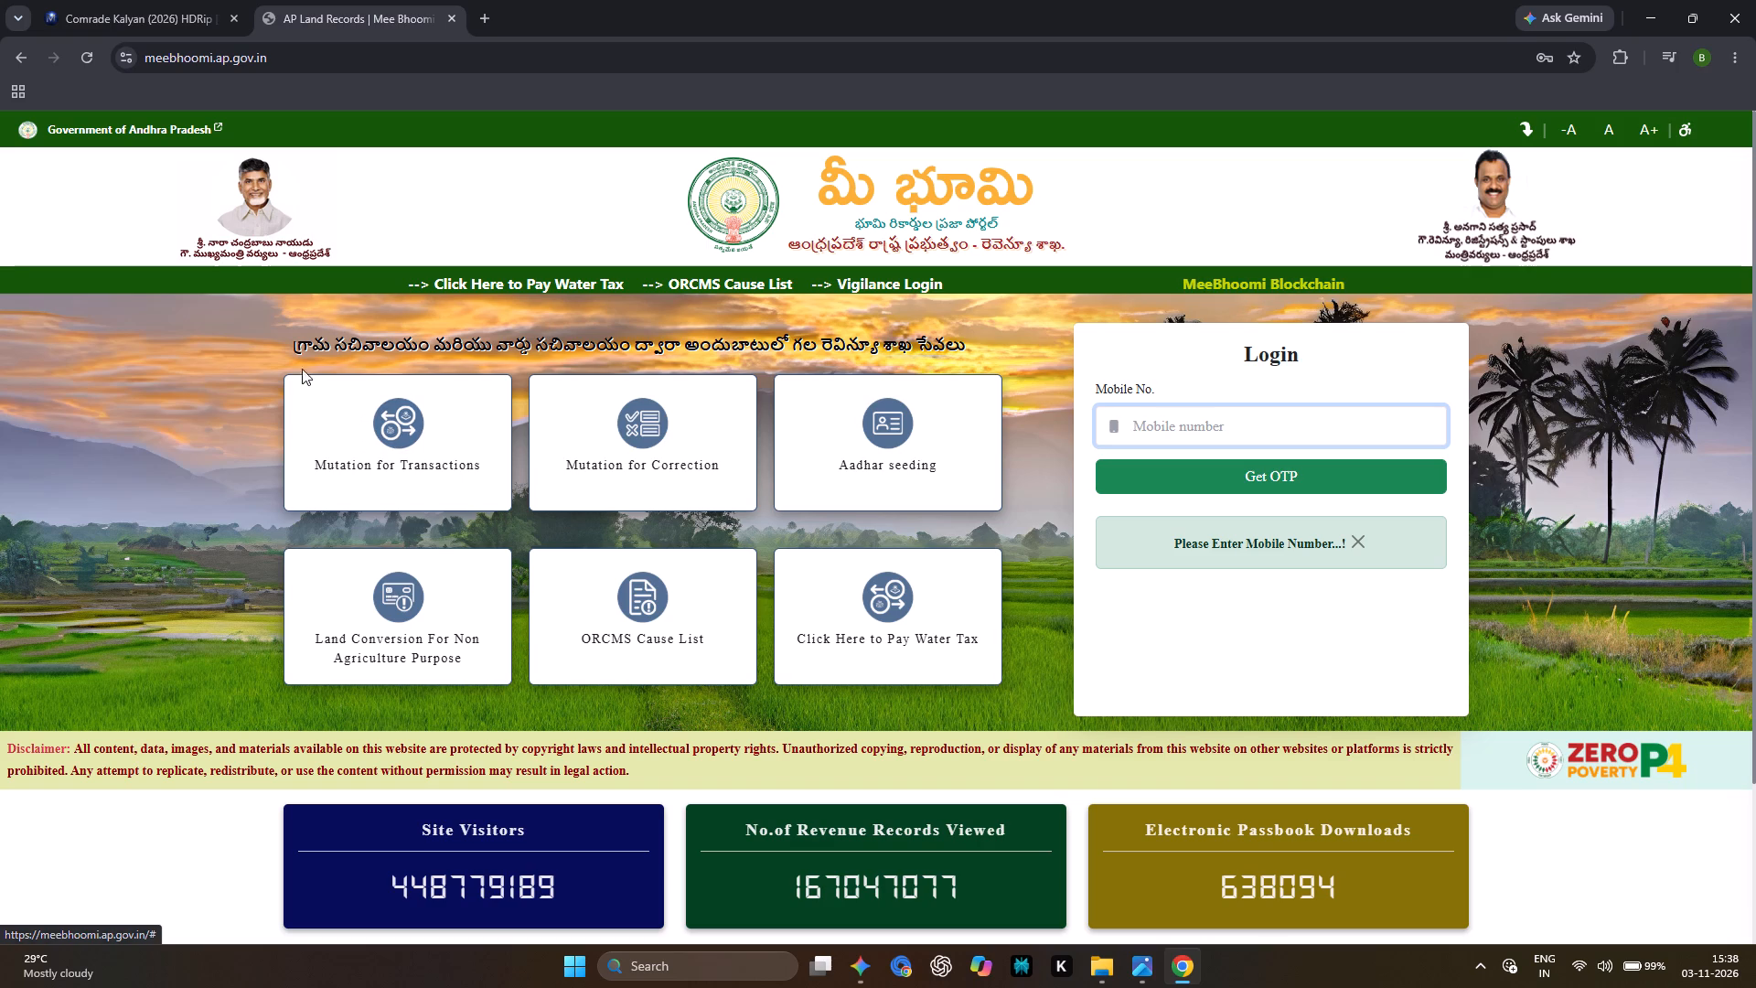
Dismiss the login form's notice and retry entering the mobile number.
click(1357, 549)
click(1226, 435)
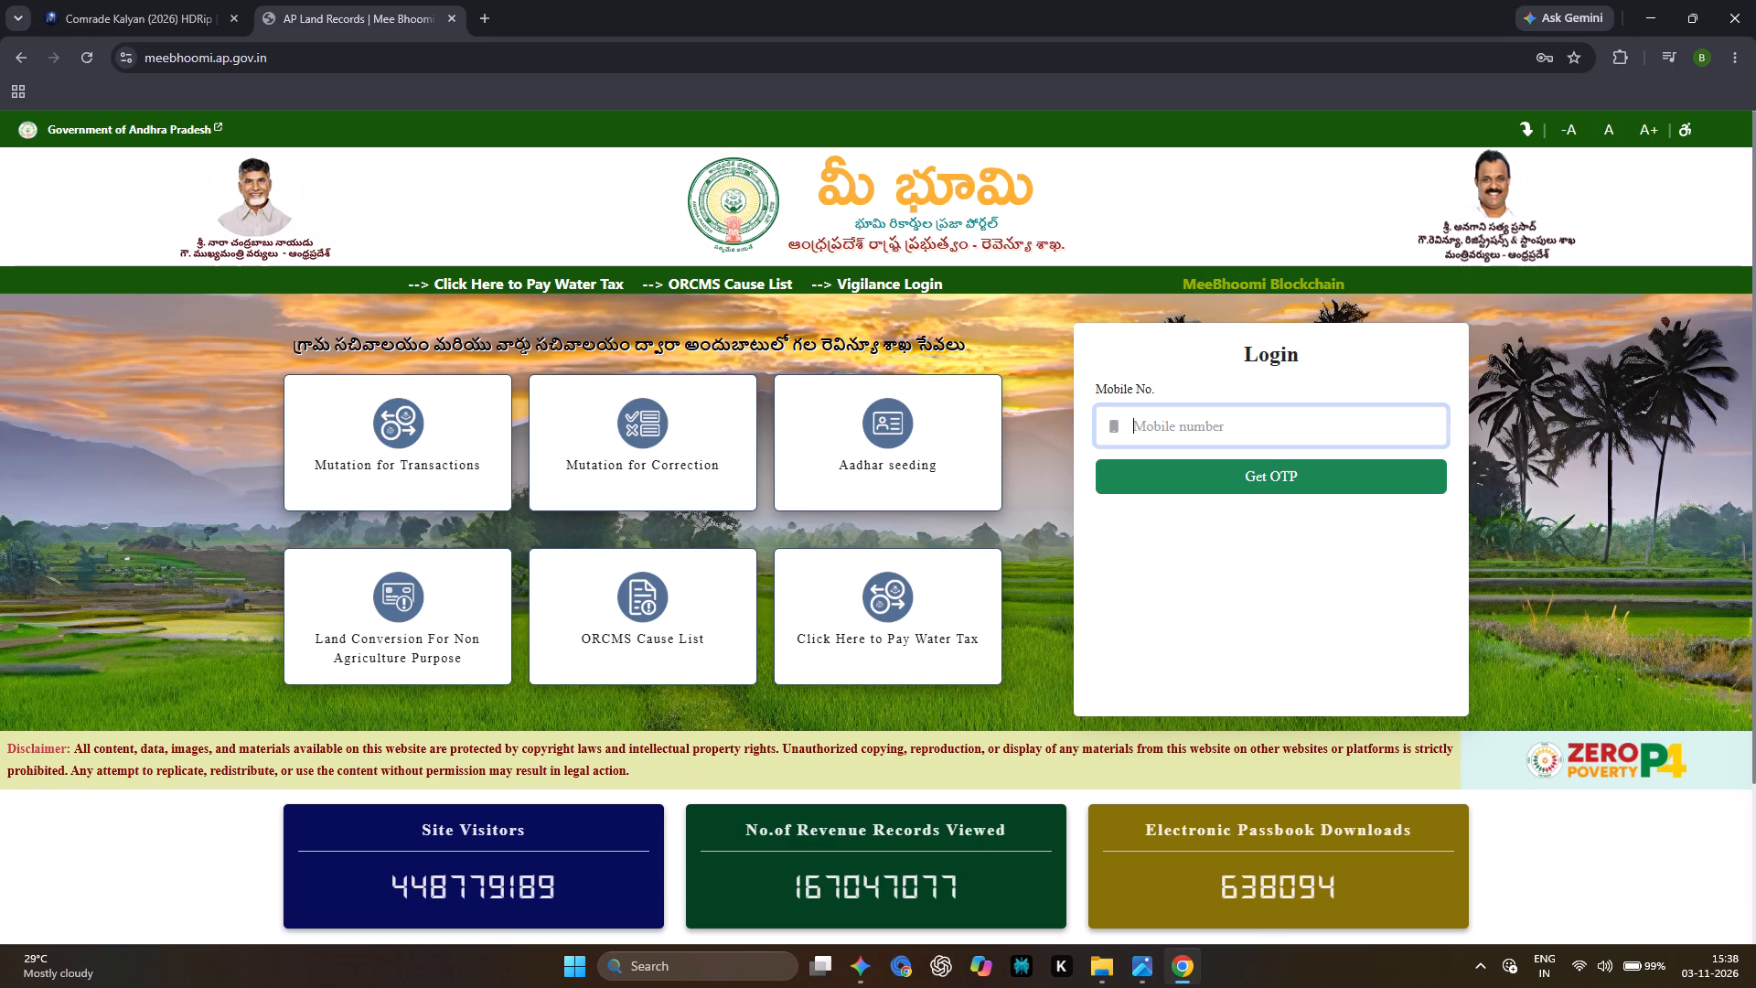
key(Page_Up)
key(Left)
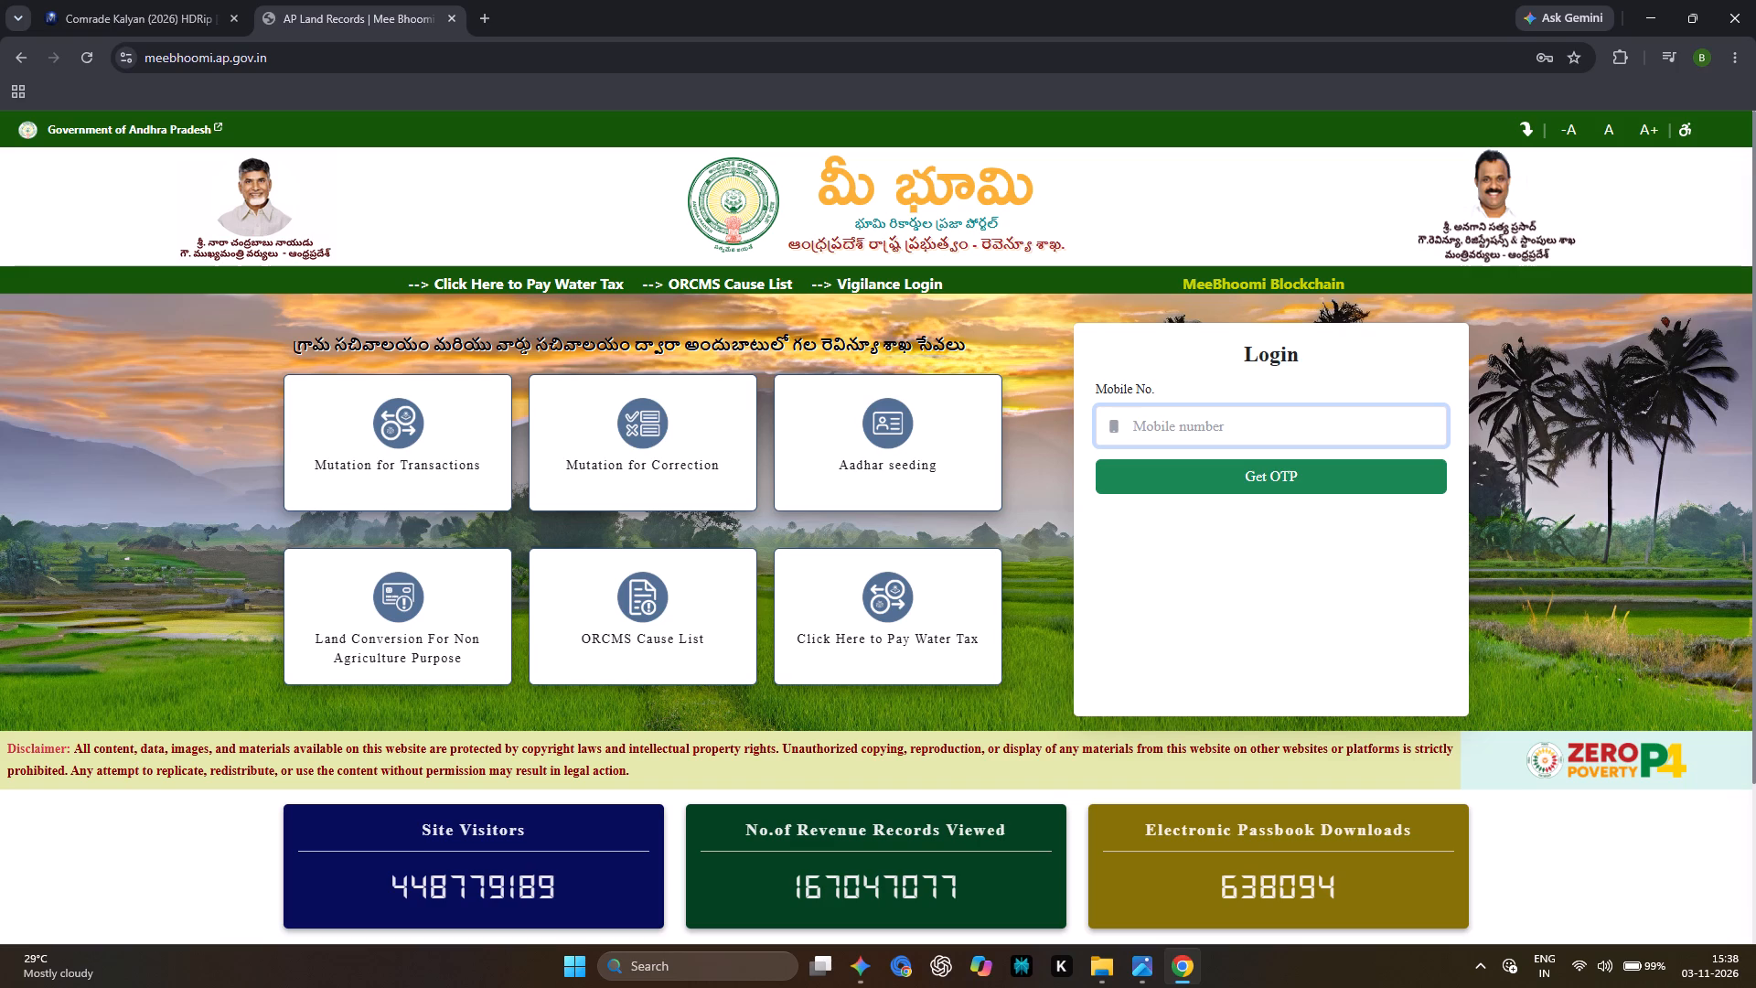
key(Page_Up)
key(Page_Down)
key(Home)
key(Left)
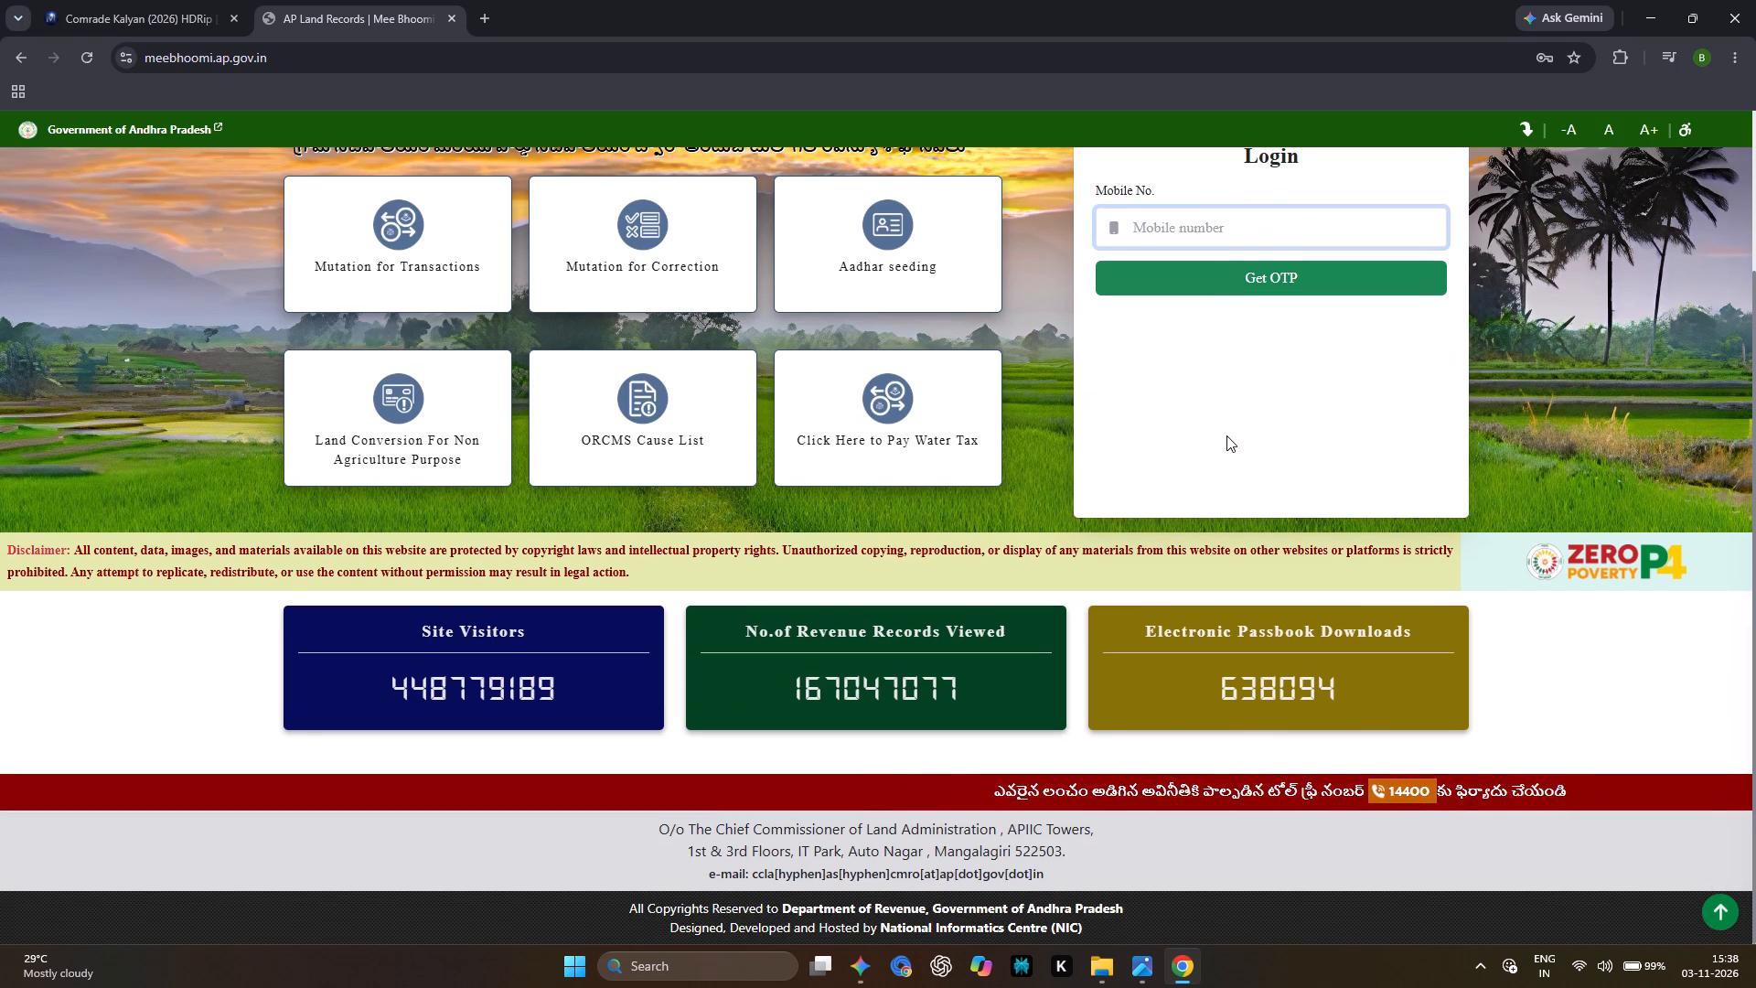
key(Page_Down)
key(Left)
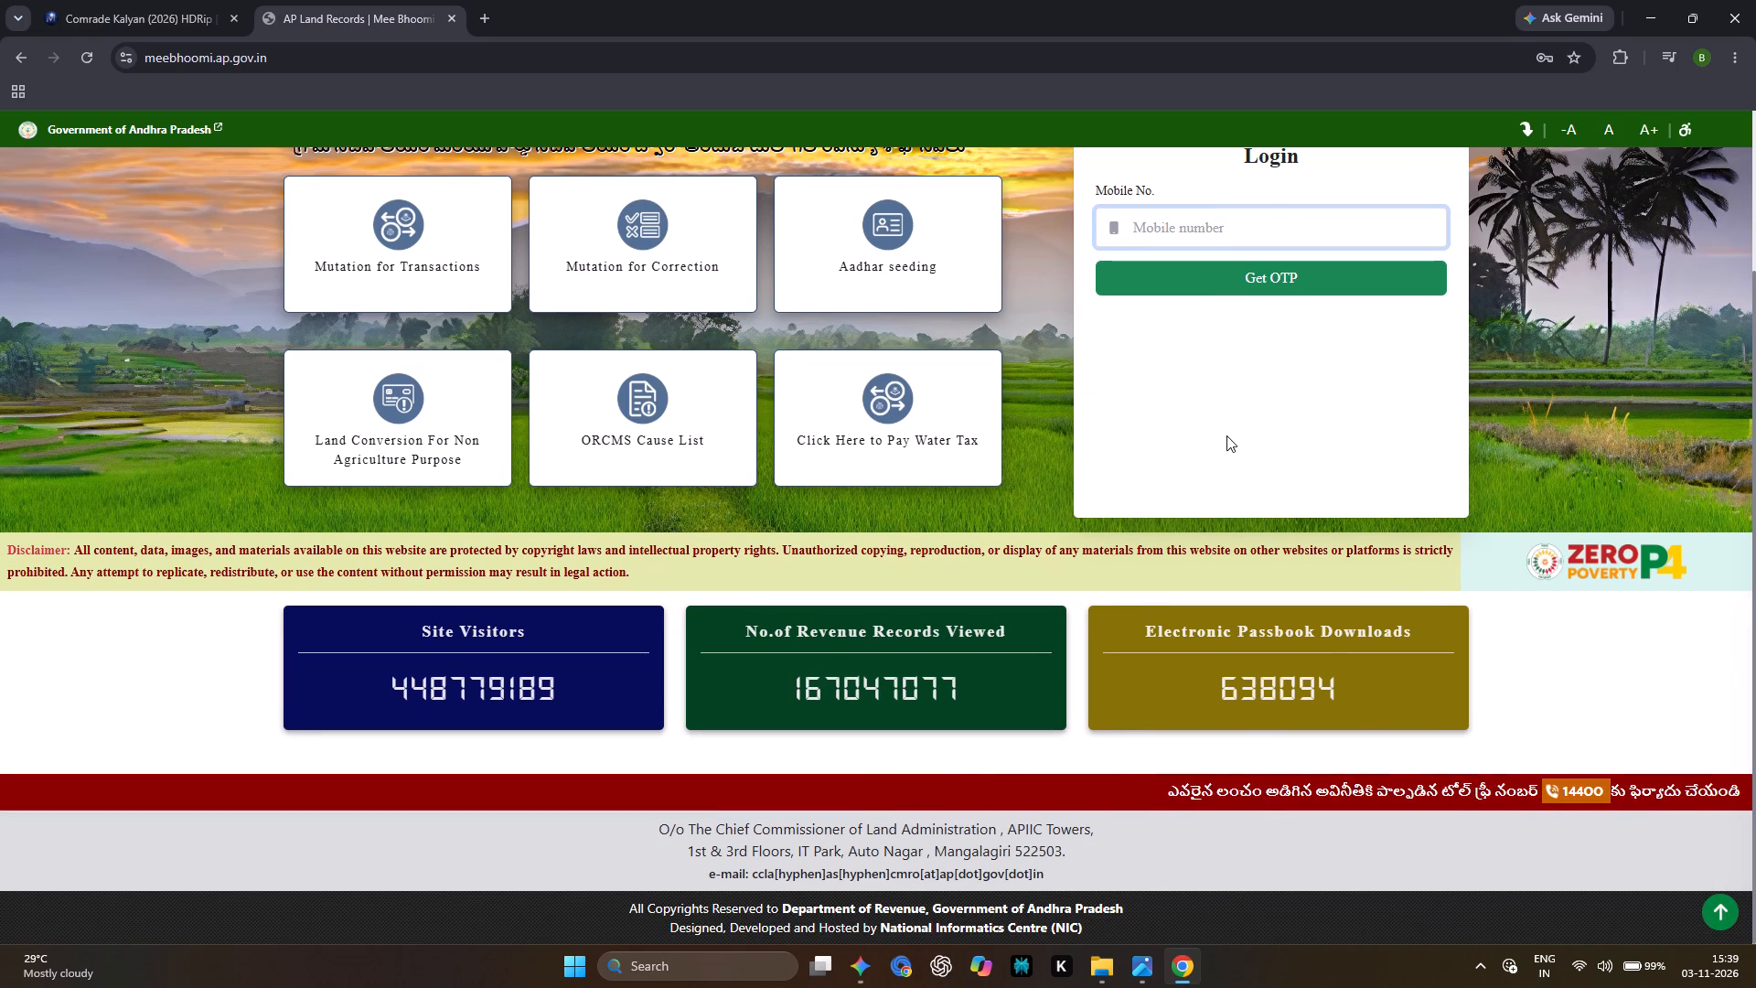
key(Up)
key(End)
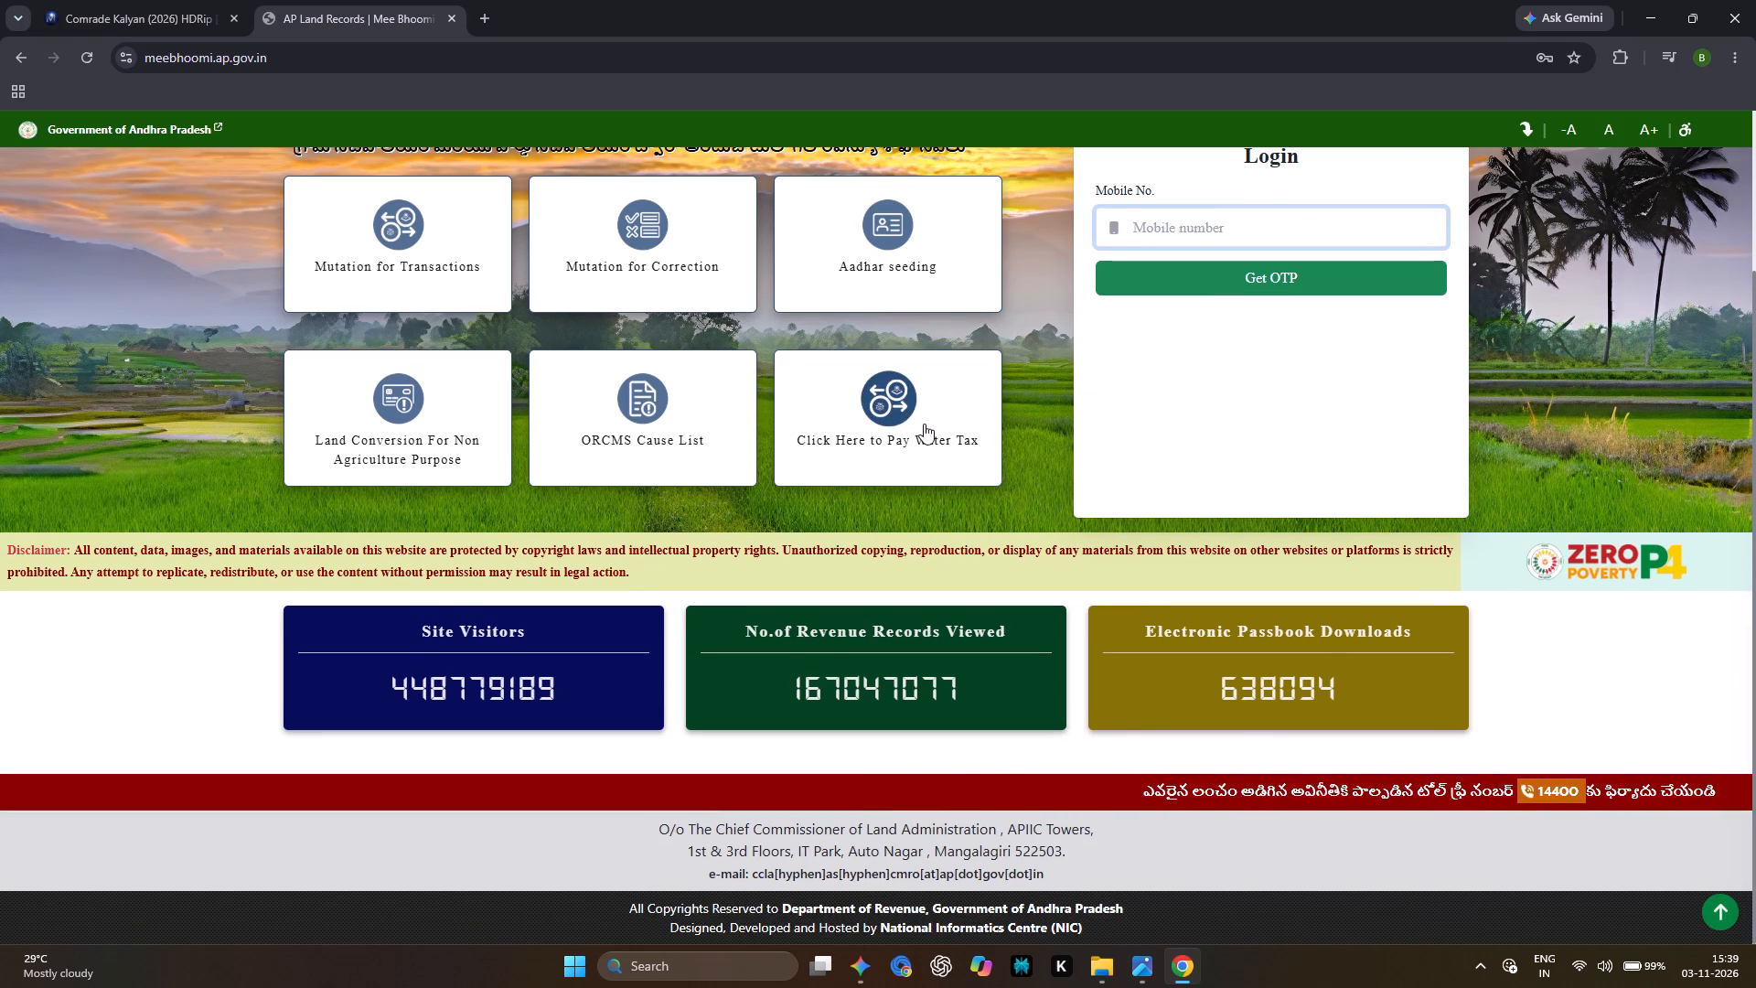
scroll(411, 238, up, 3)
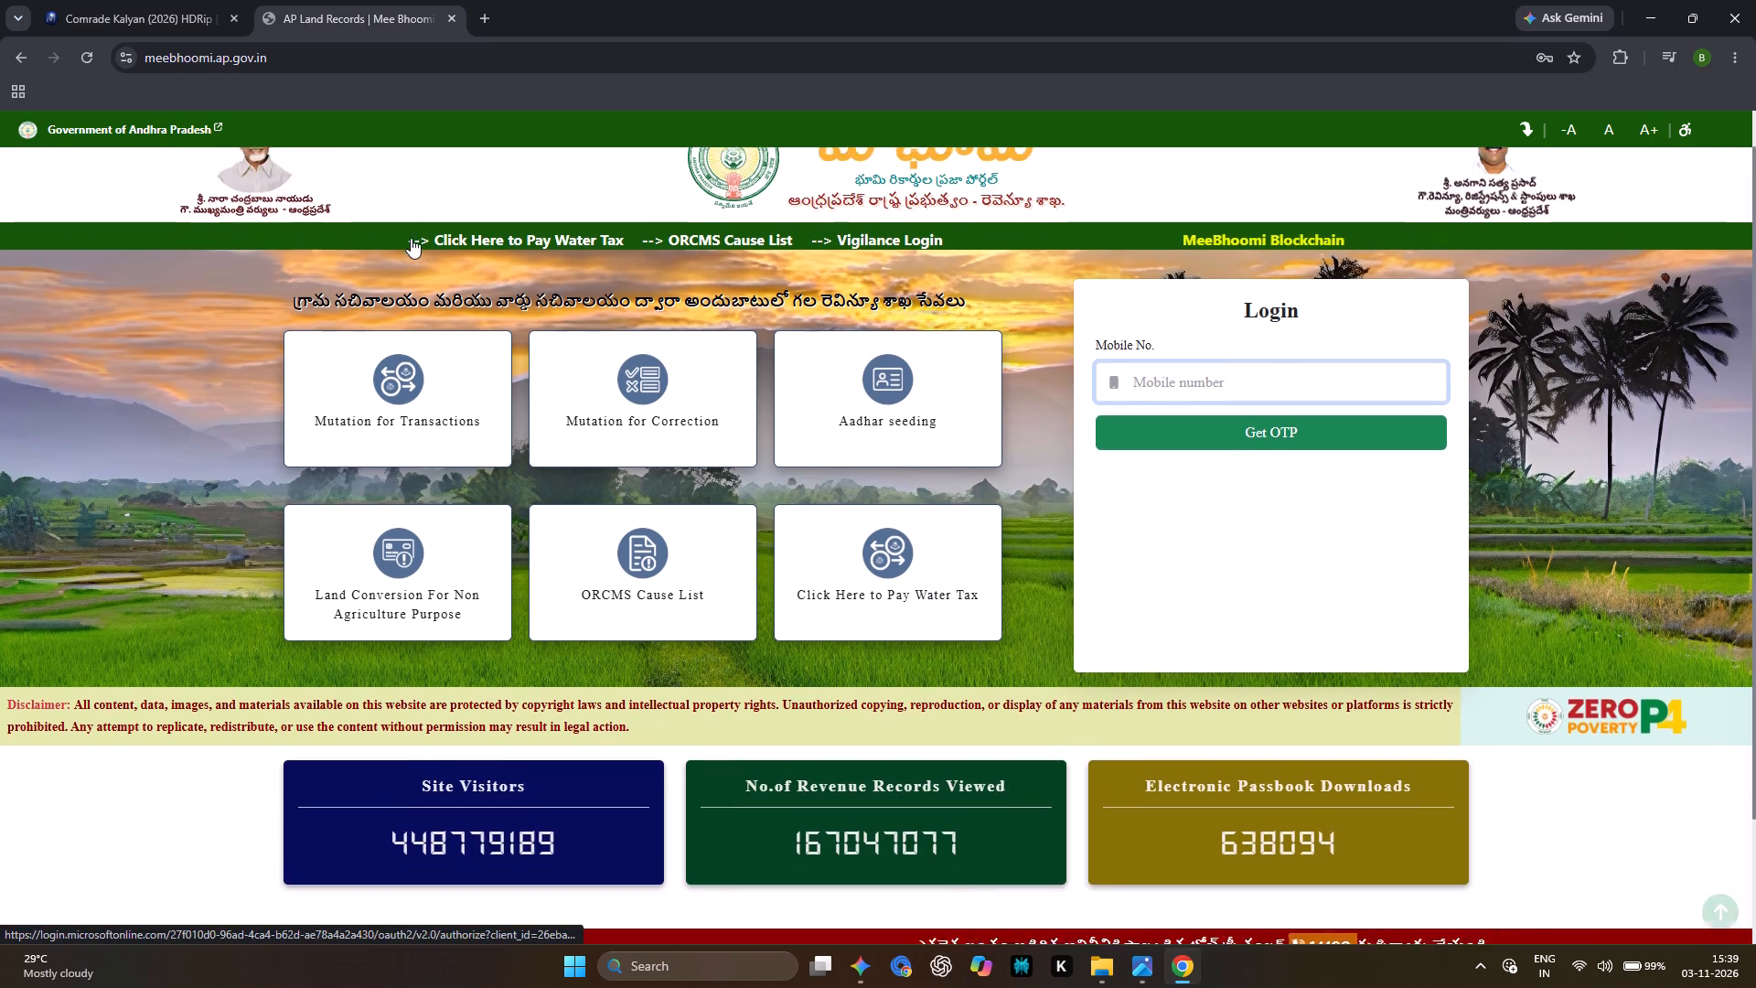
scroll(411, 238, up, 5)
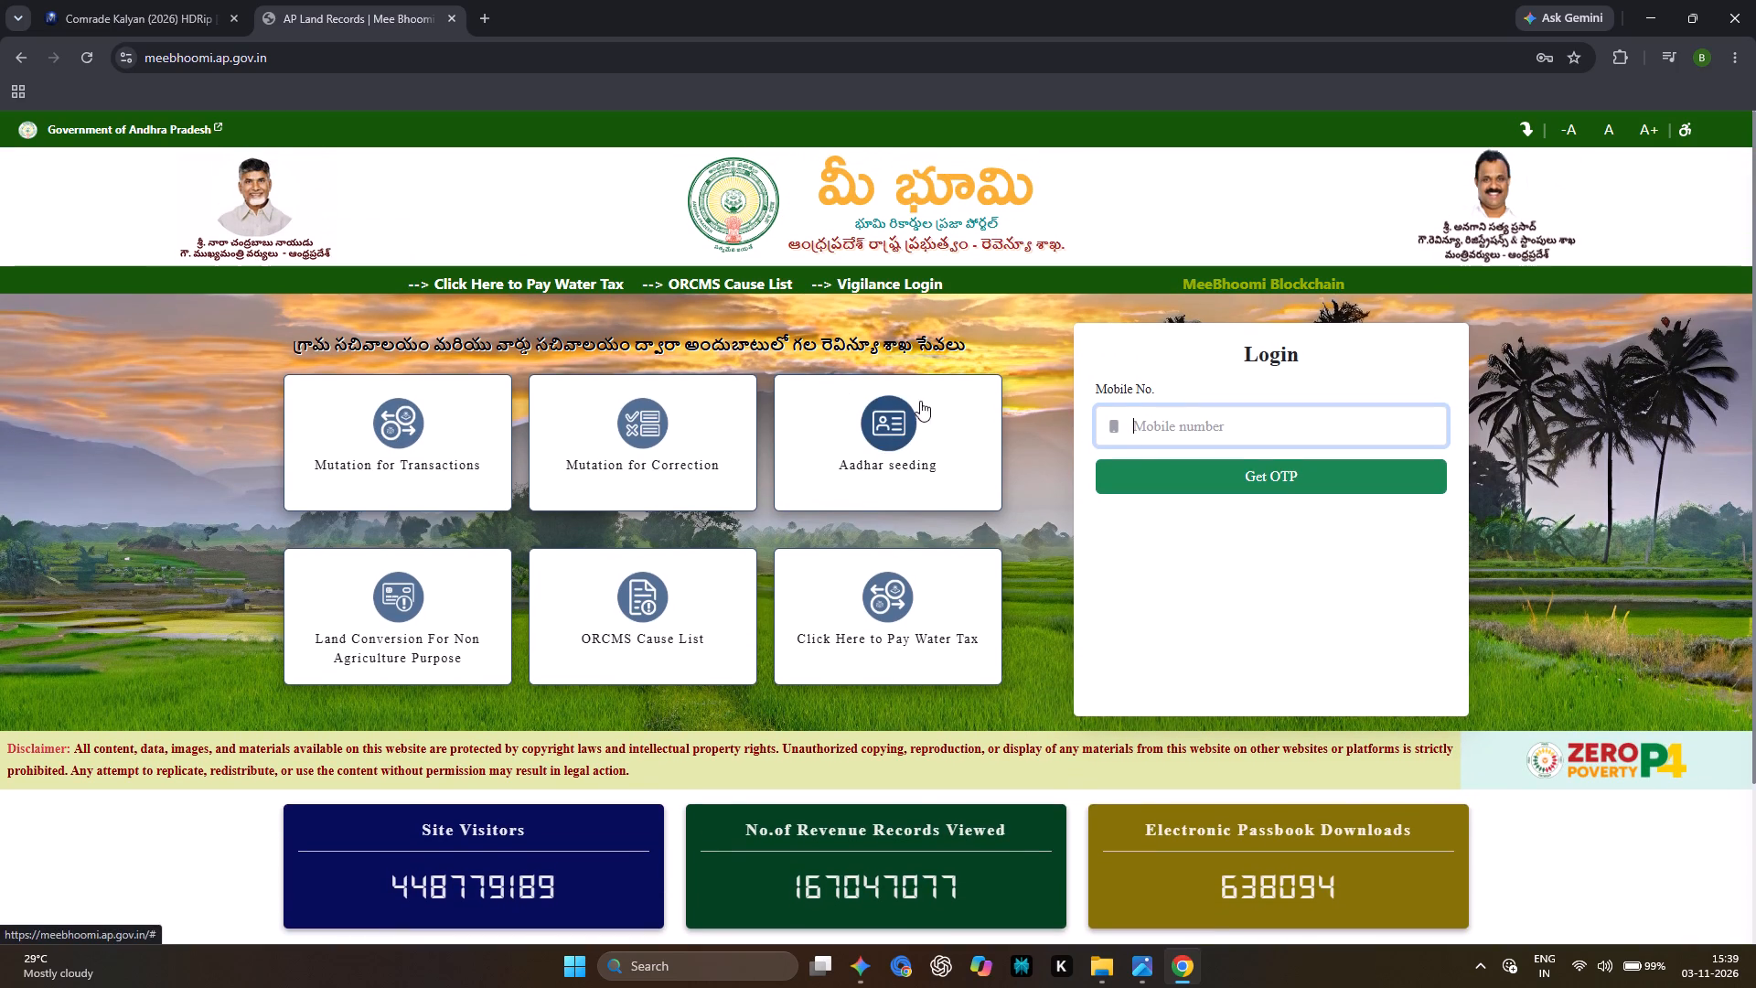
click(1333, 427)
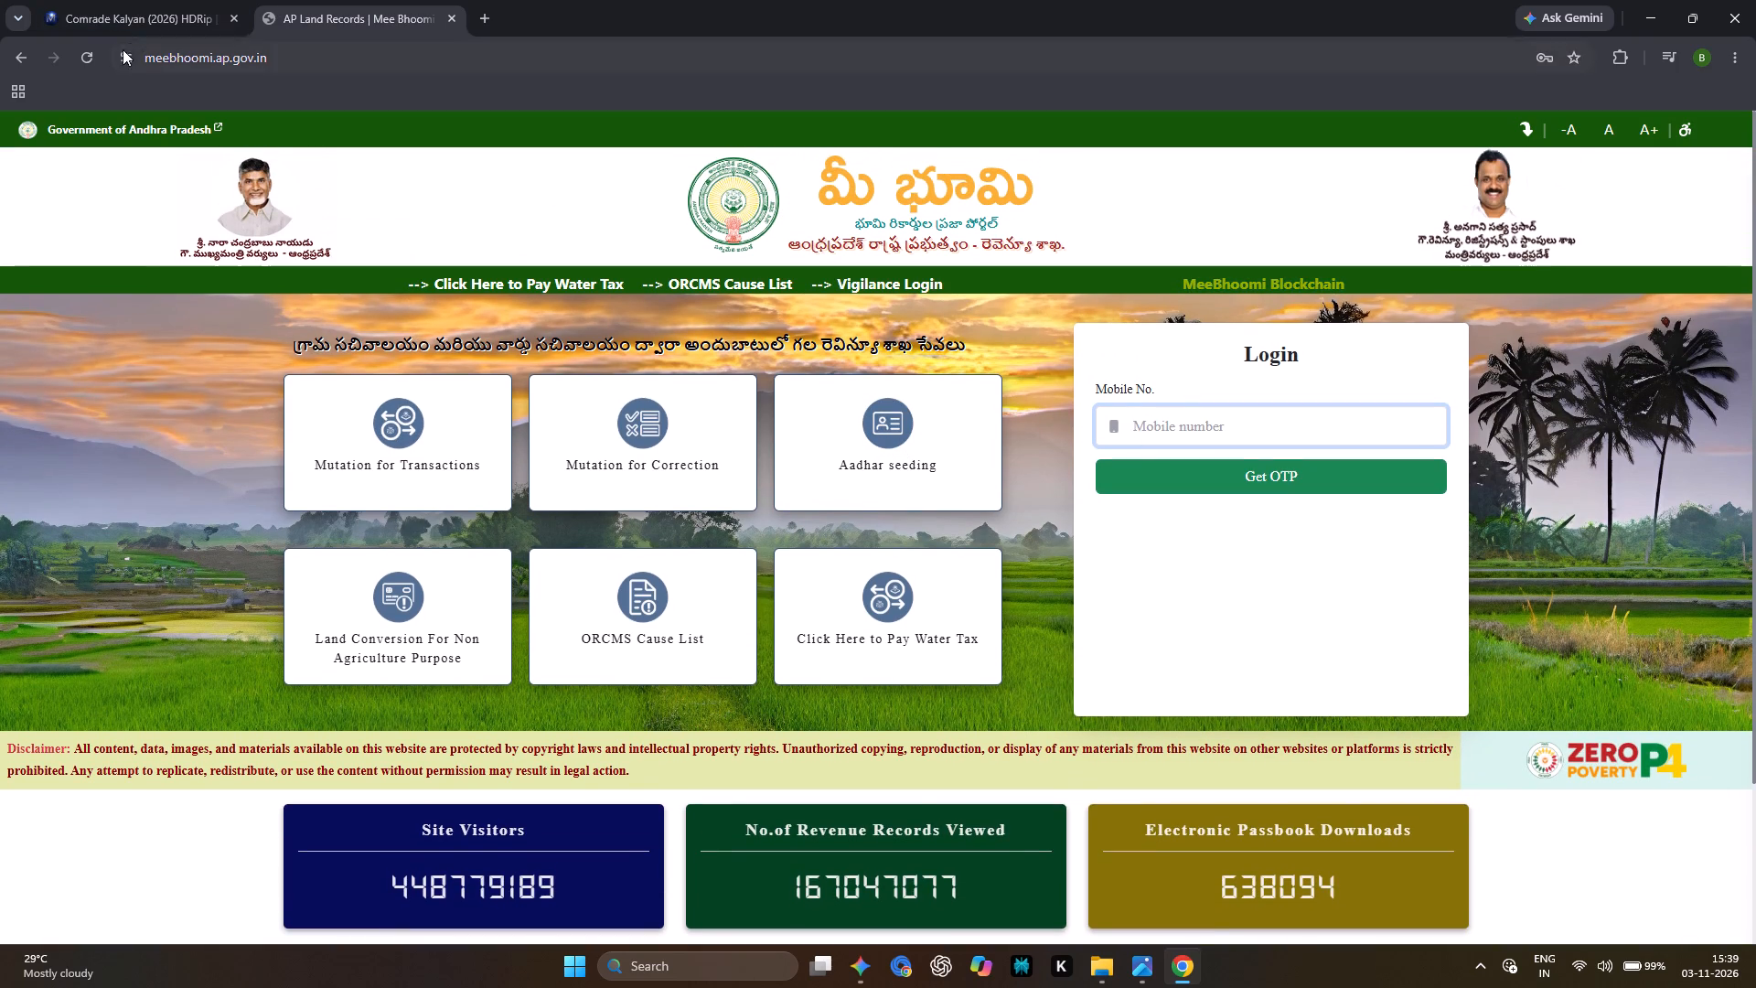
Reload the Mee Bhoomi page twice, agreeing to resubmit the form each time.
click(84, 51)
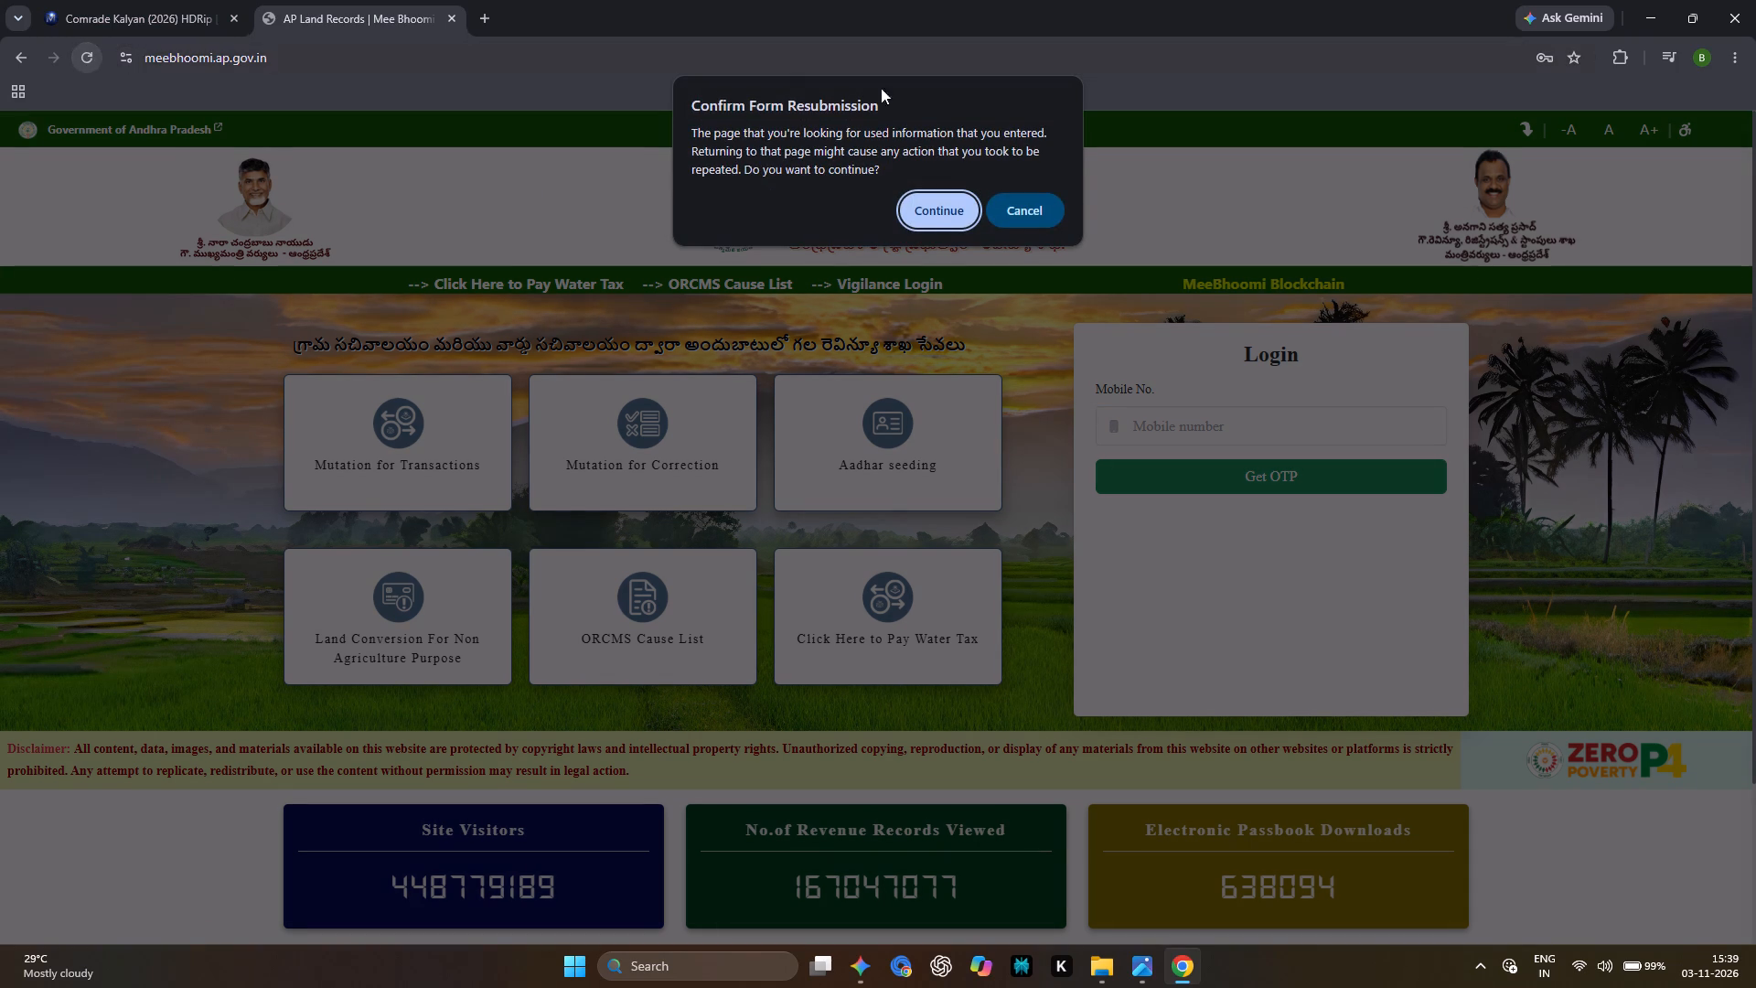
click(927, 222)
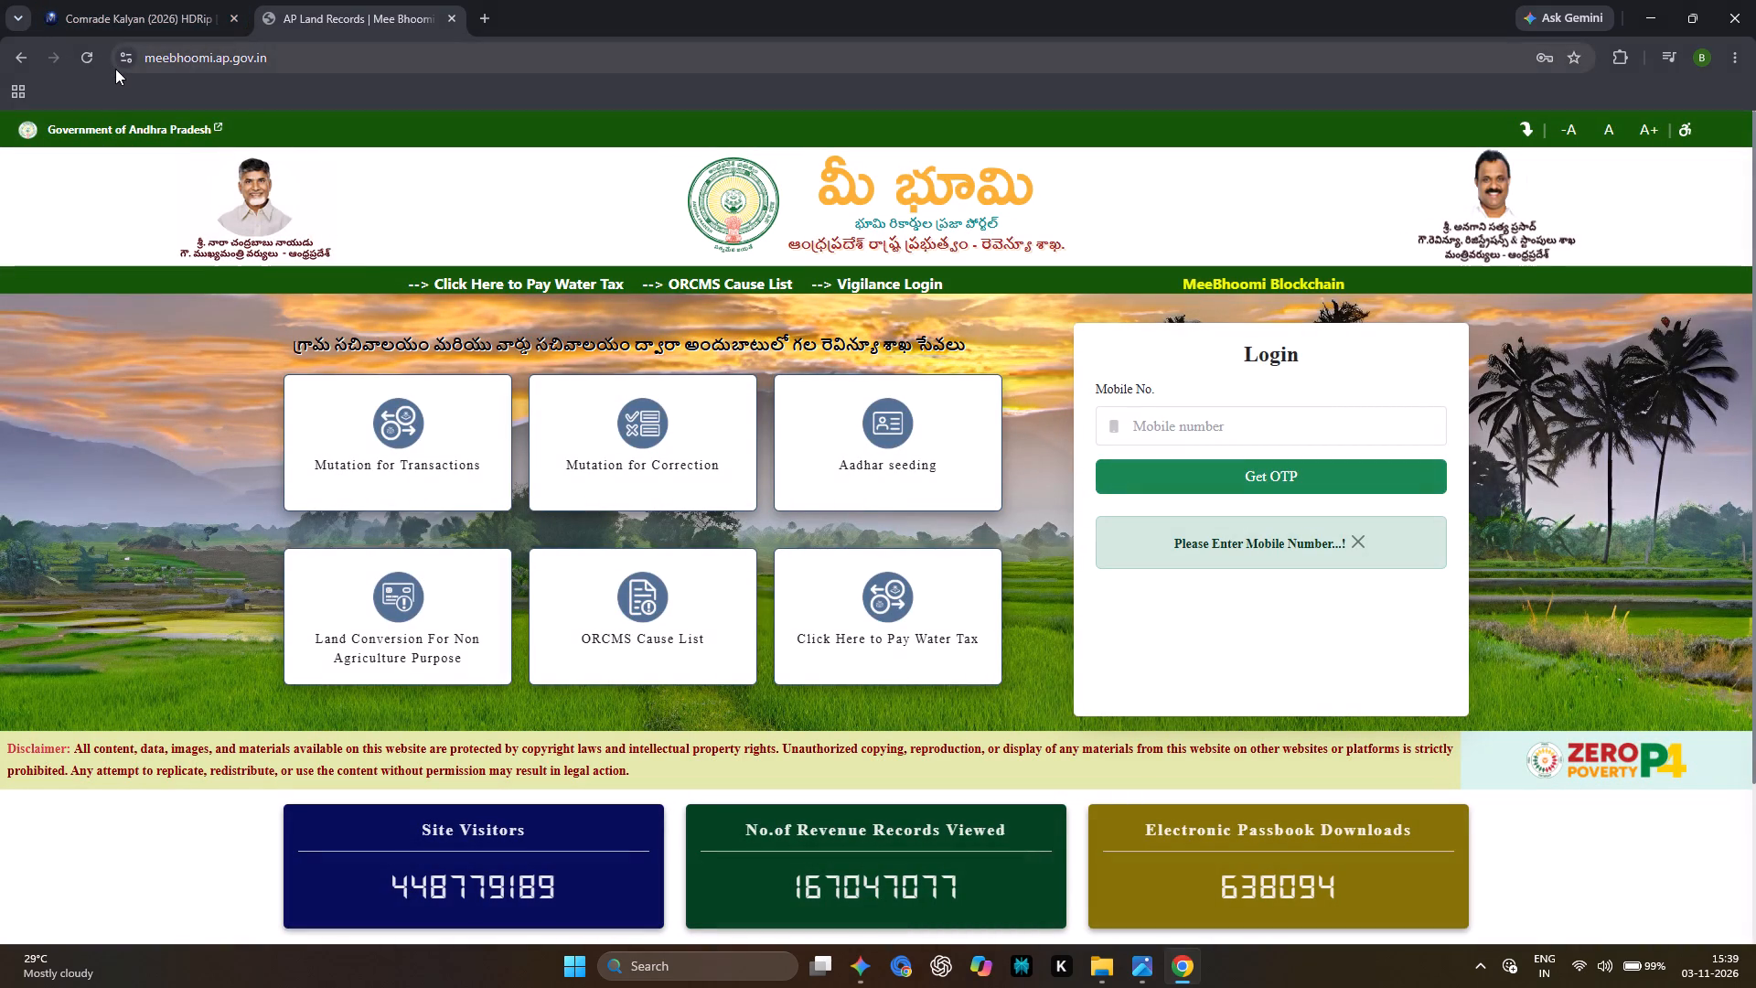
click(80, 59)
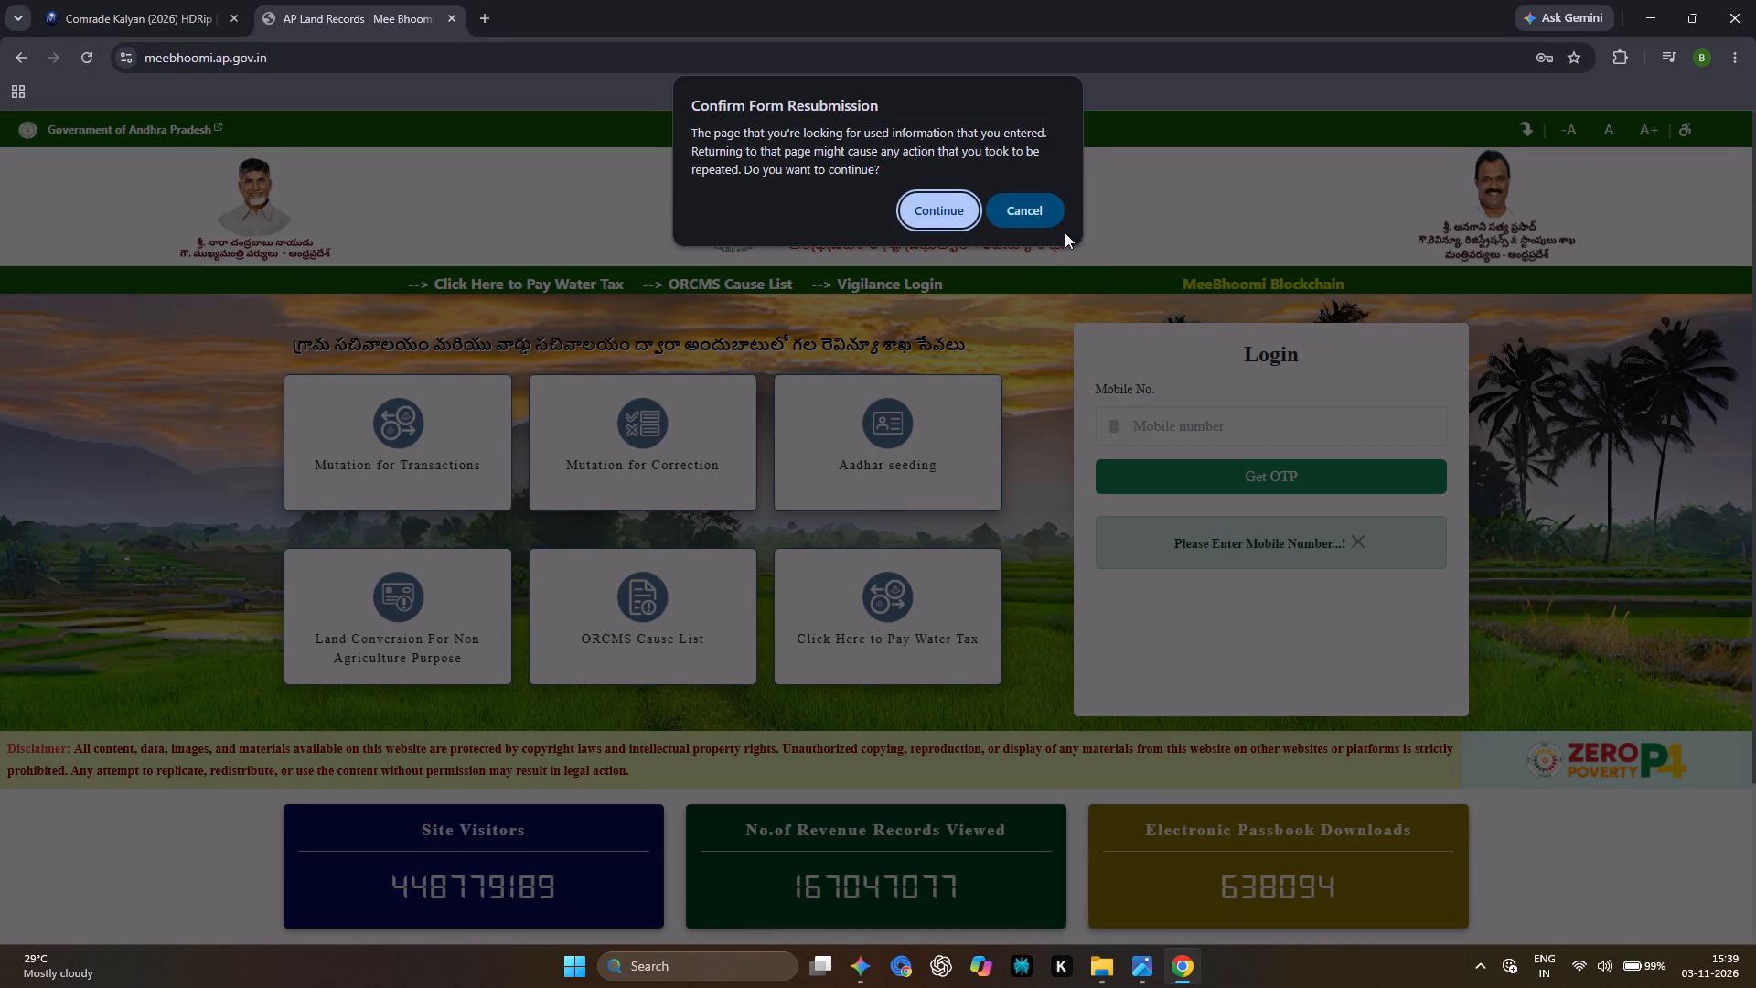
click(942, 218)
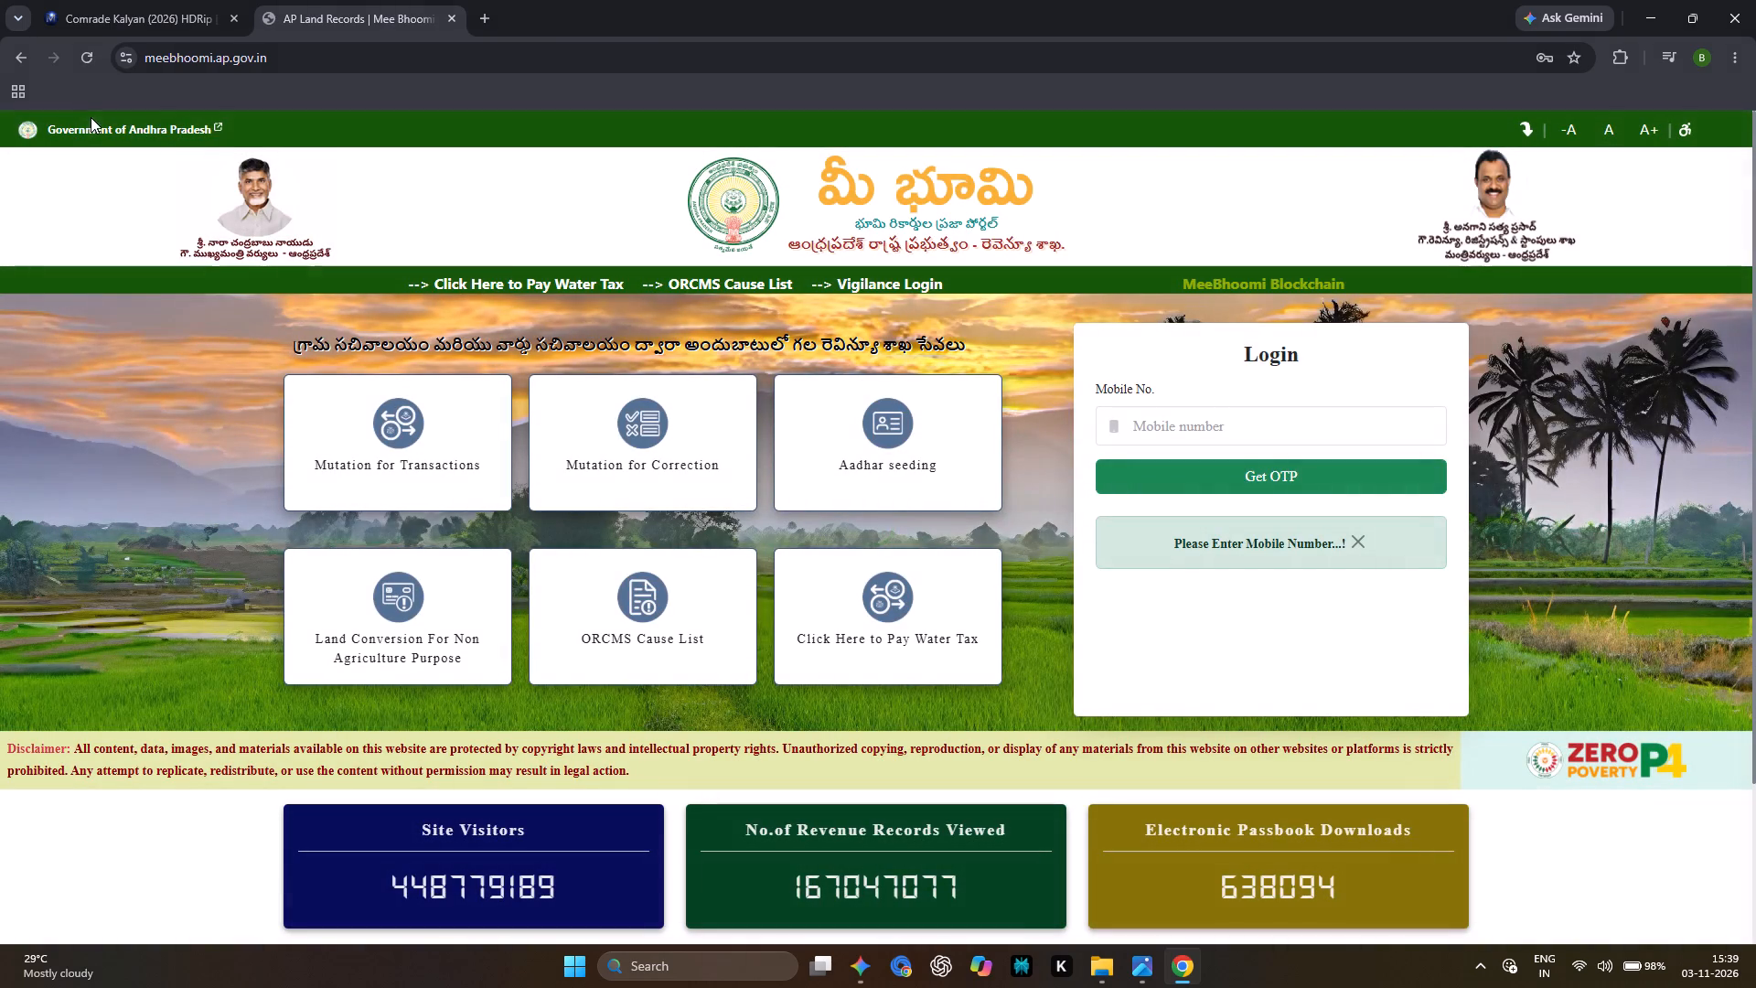
Dismiss the login form's notice and activate the mobile number field for entry.
click(1354, 542)
click(1214, 426)
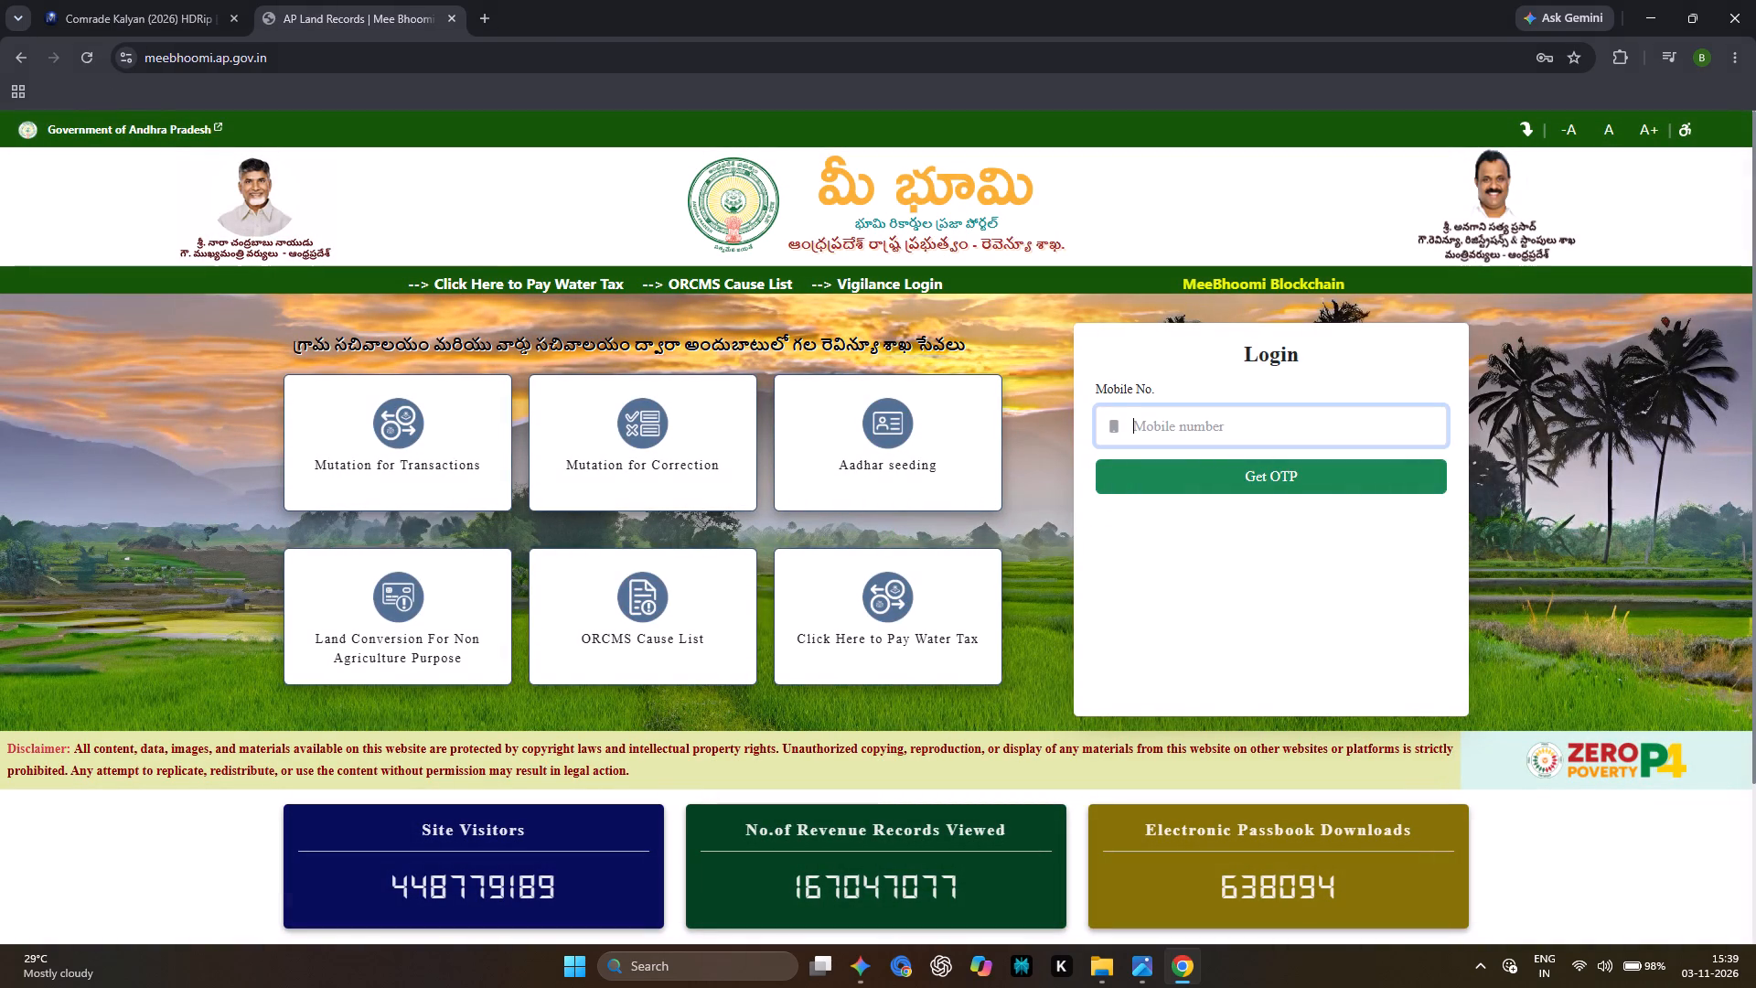
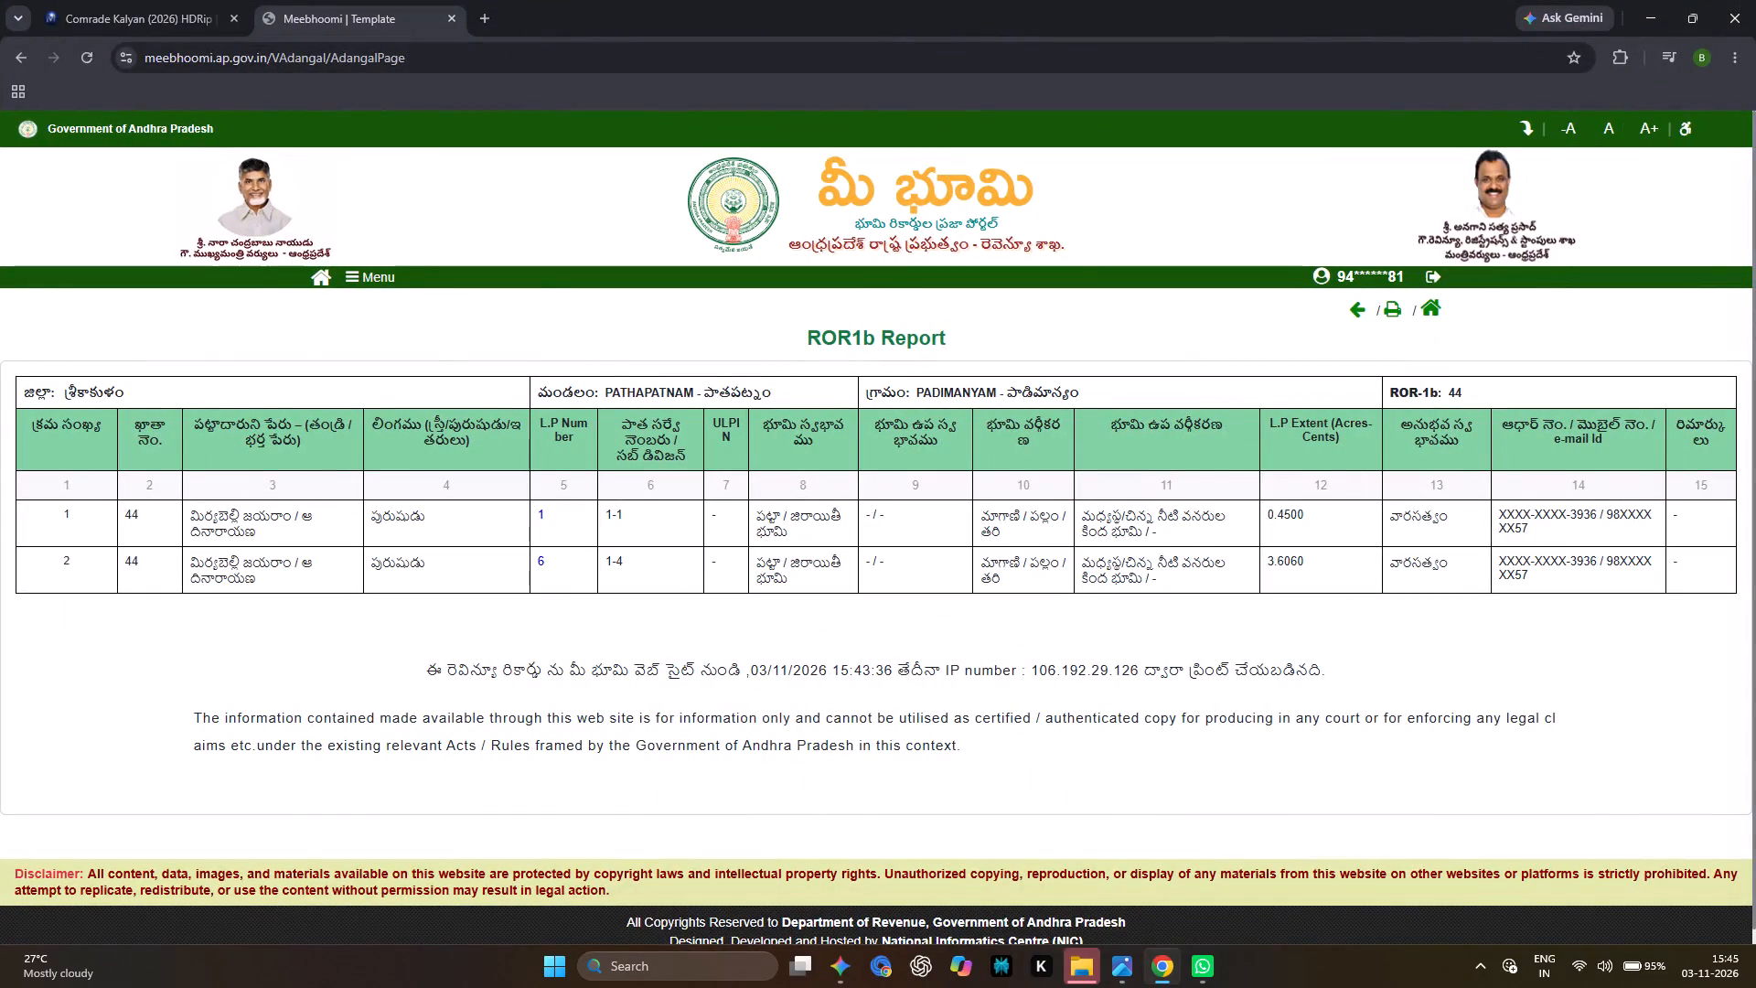
Return from the ROR1b report to the search form and change the village to ROMPIVALASA.
click(1355, 307)
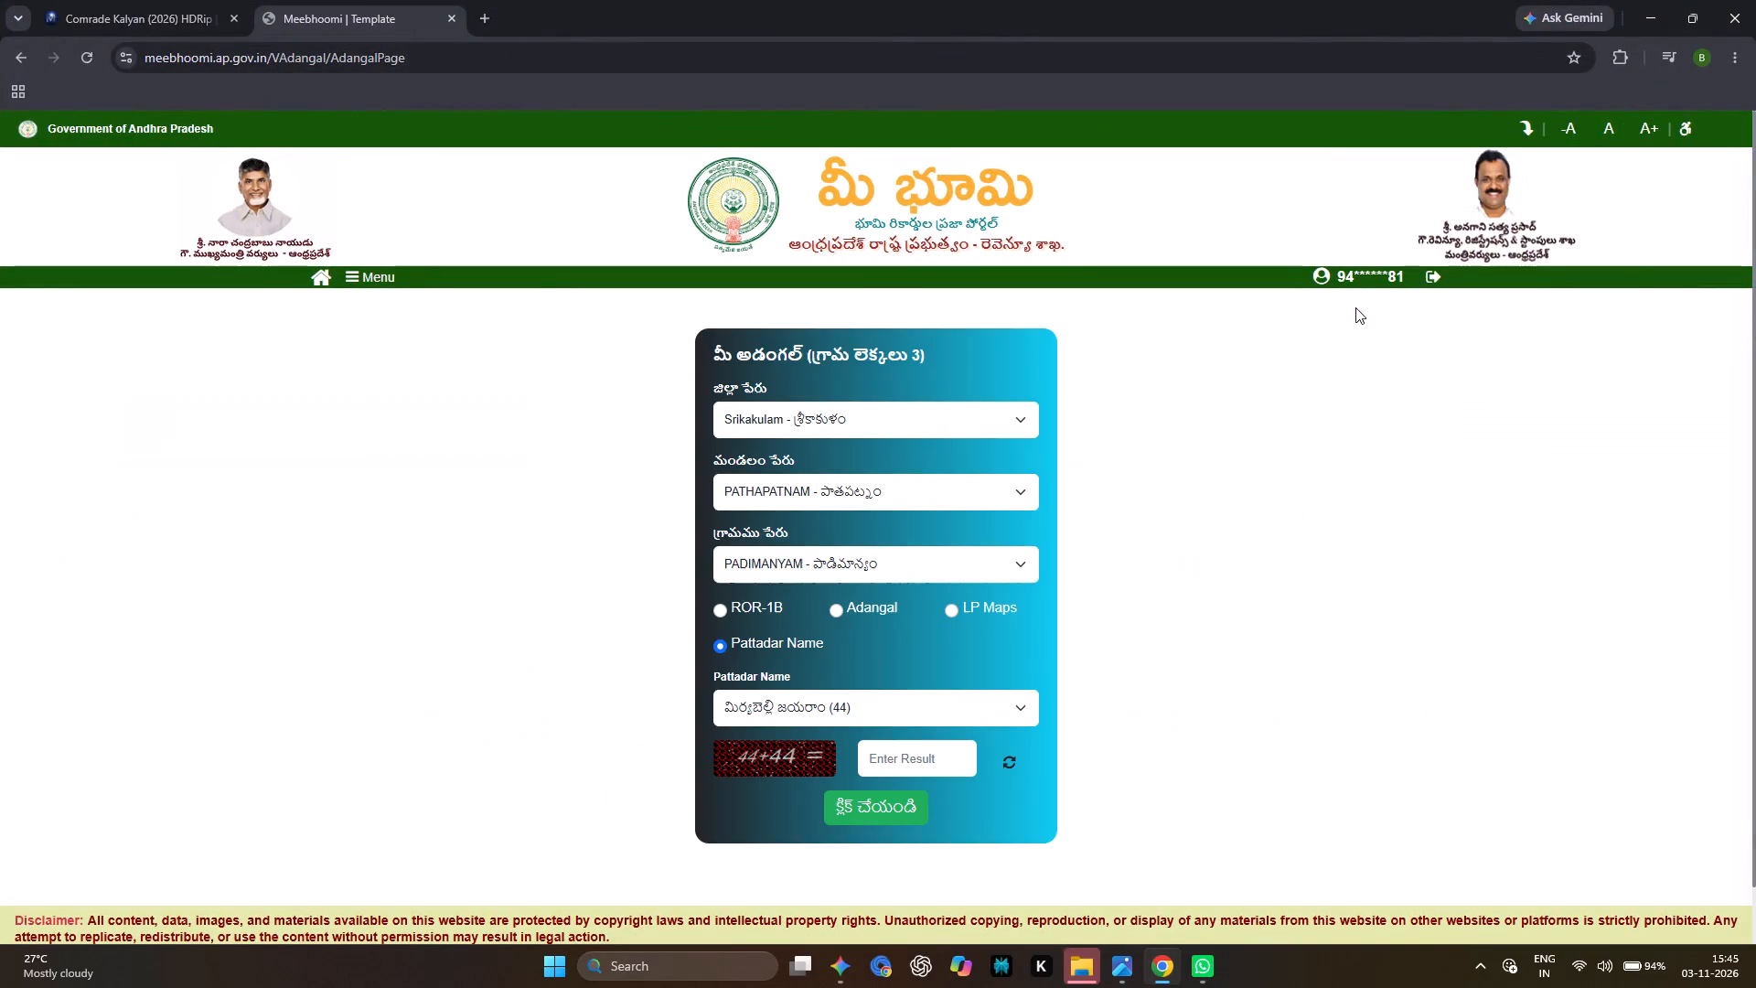
click(900, 556)
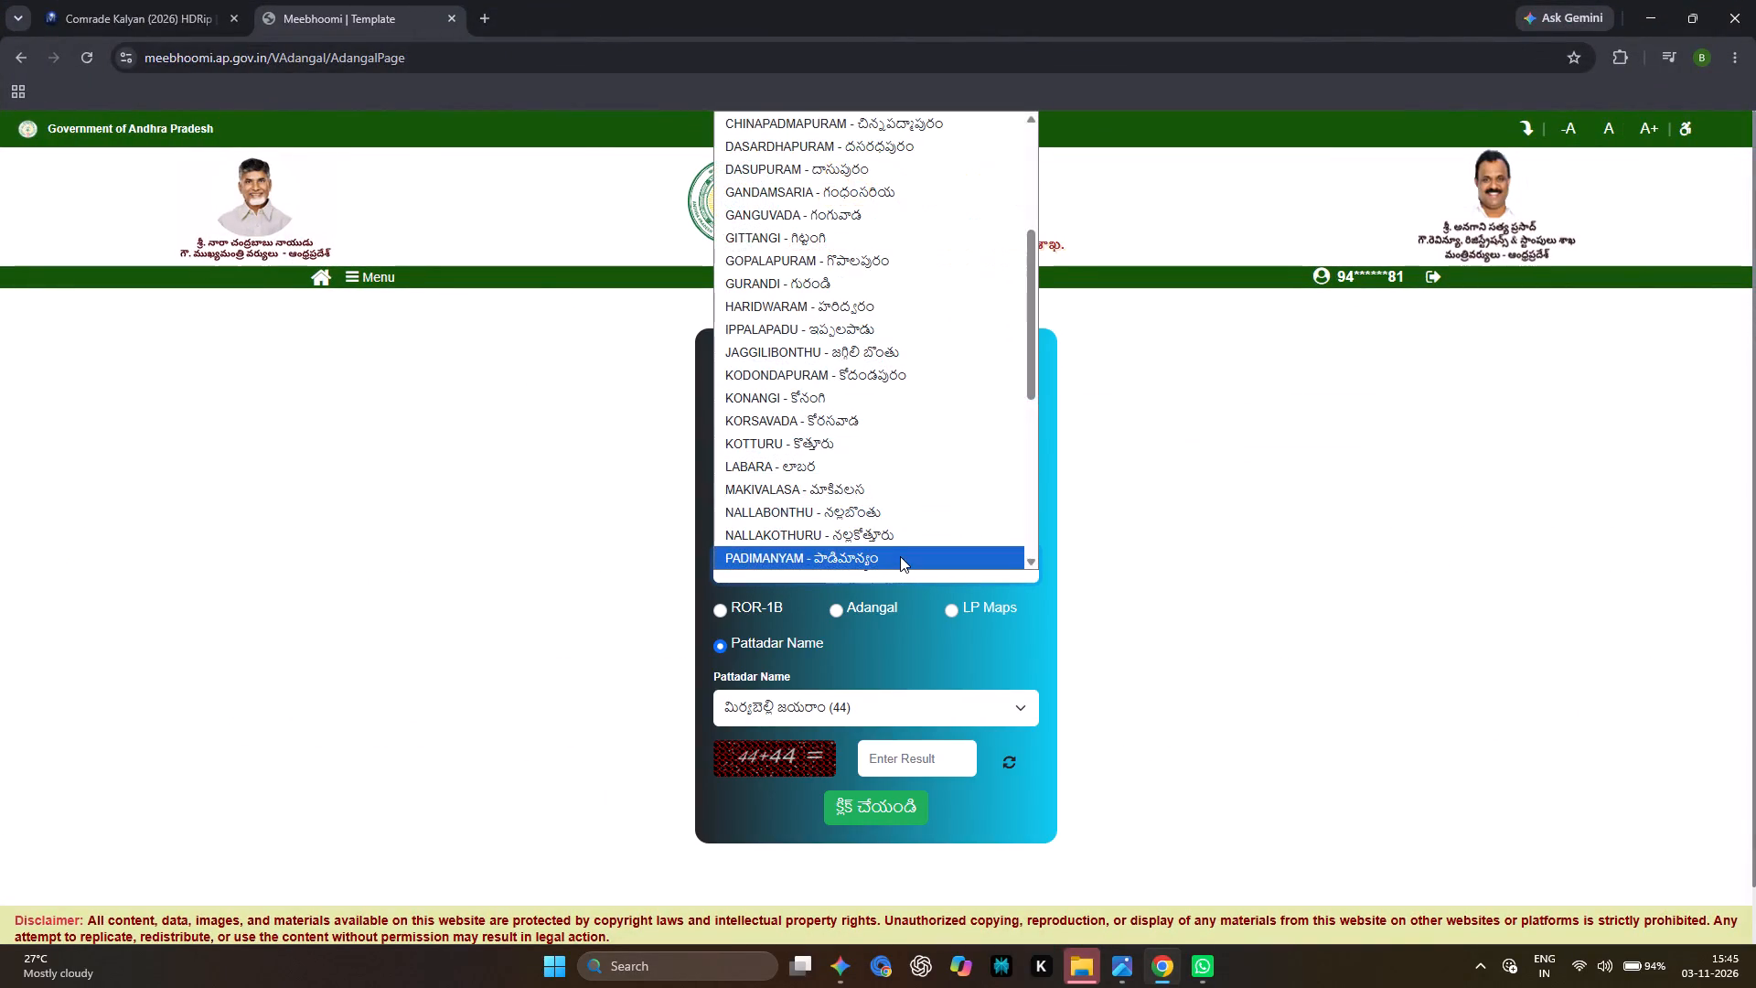
scroll(873, 444, down, 3)
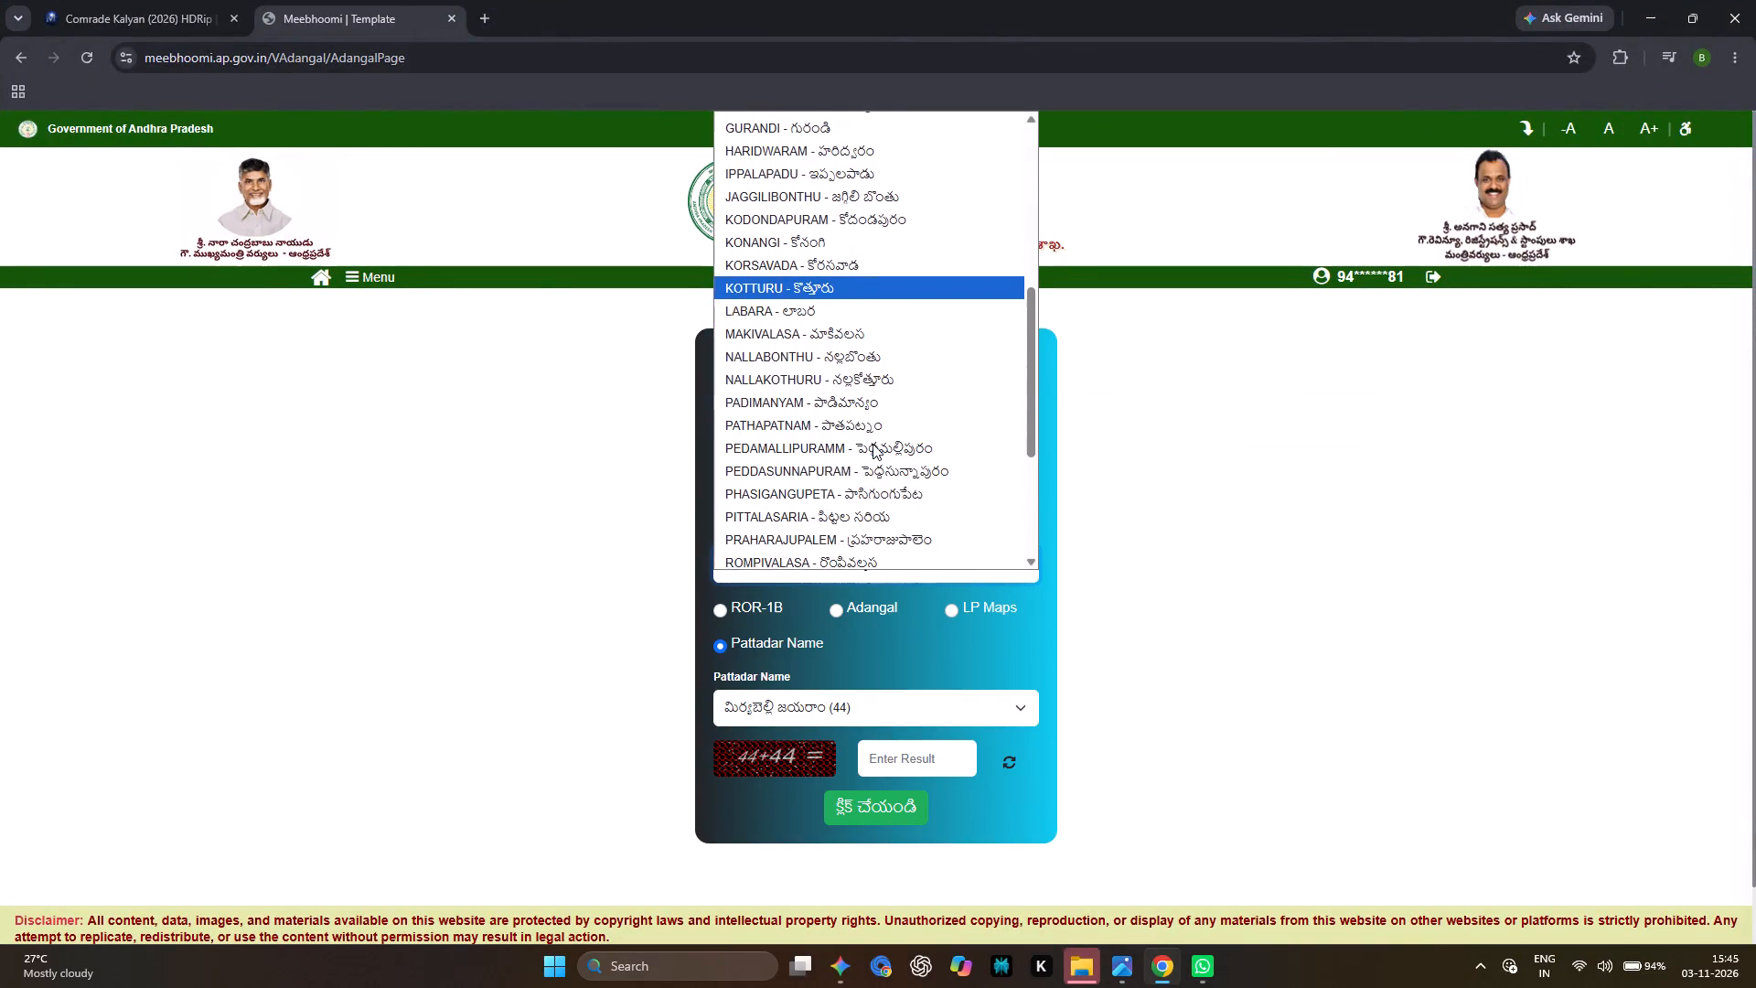
scroll(873, 444, down, 1)
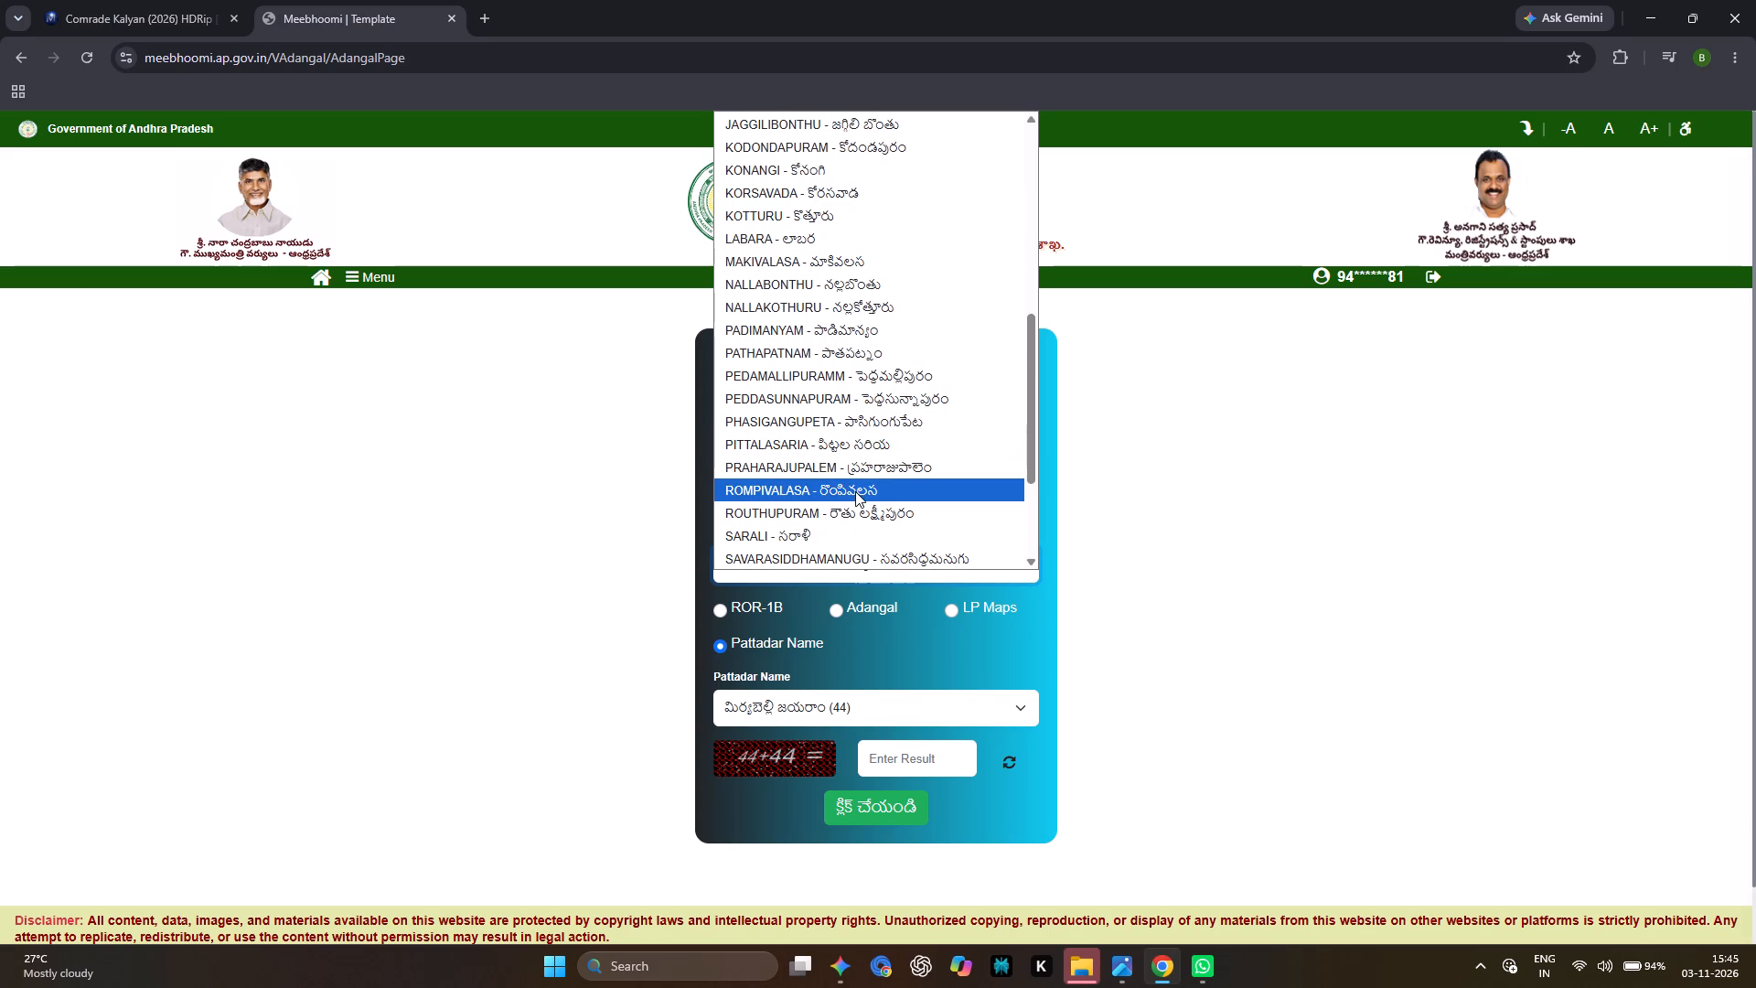
click(855, 491)
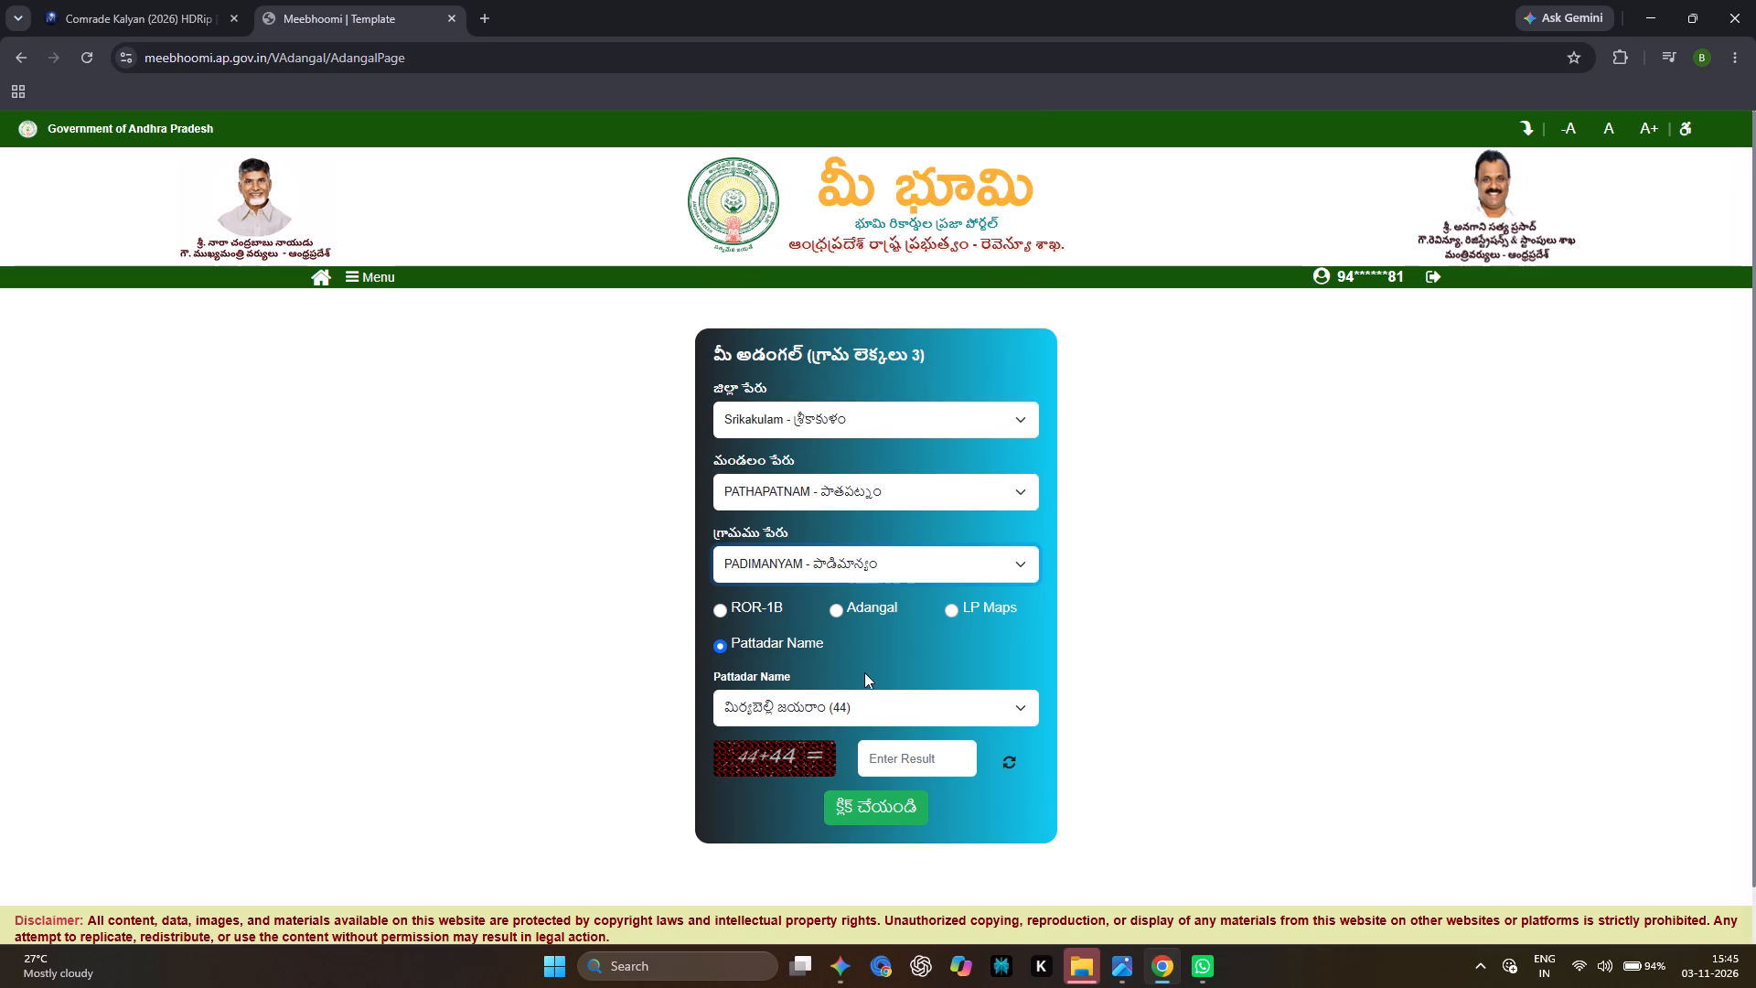
Set the search option to Pattadar Name for the Rompivalasa village lookup.
click(857, 702)
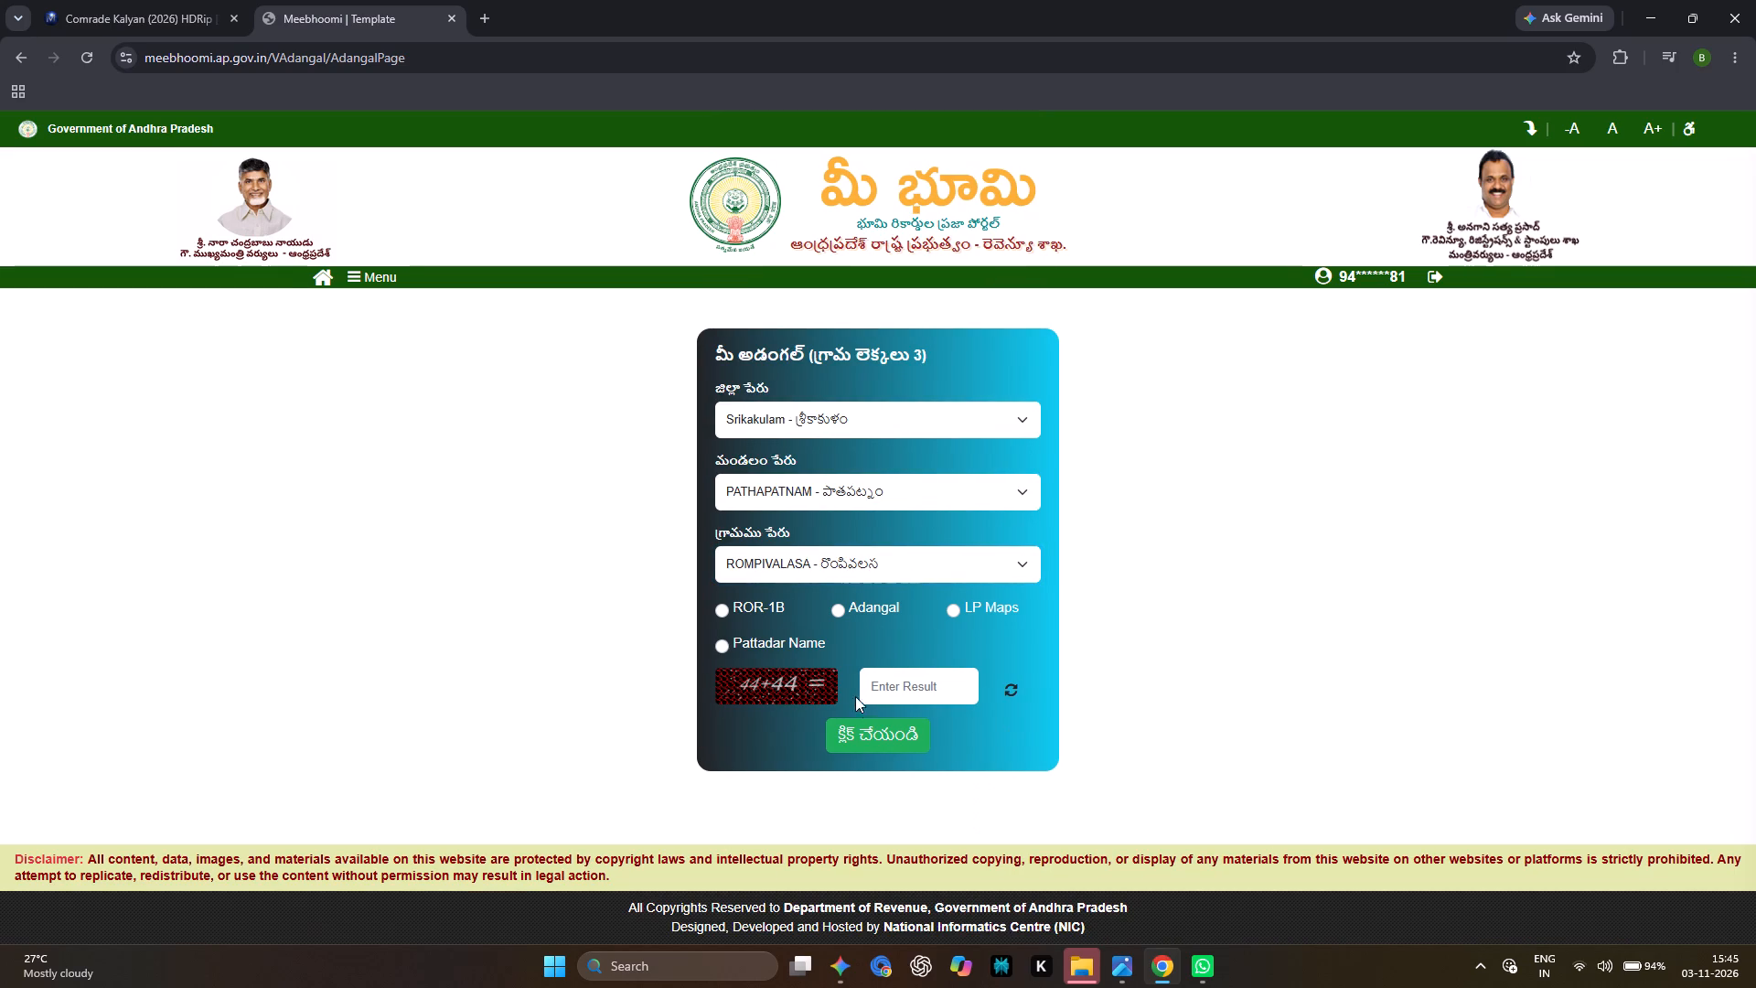
click(713, 639)
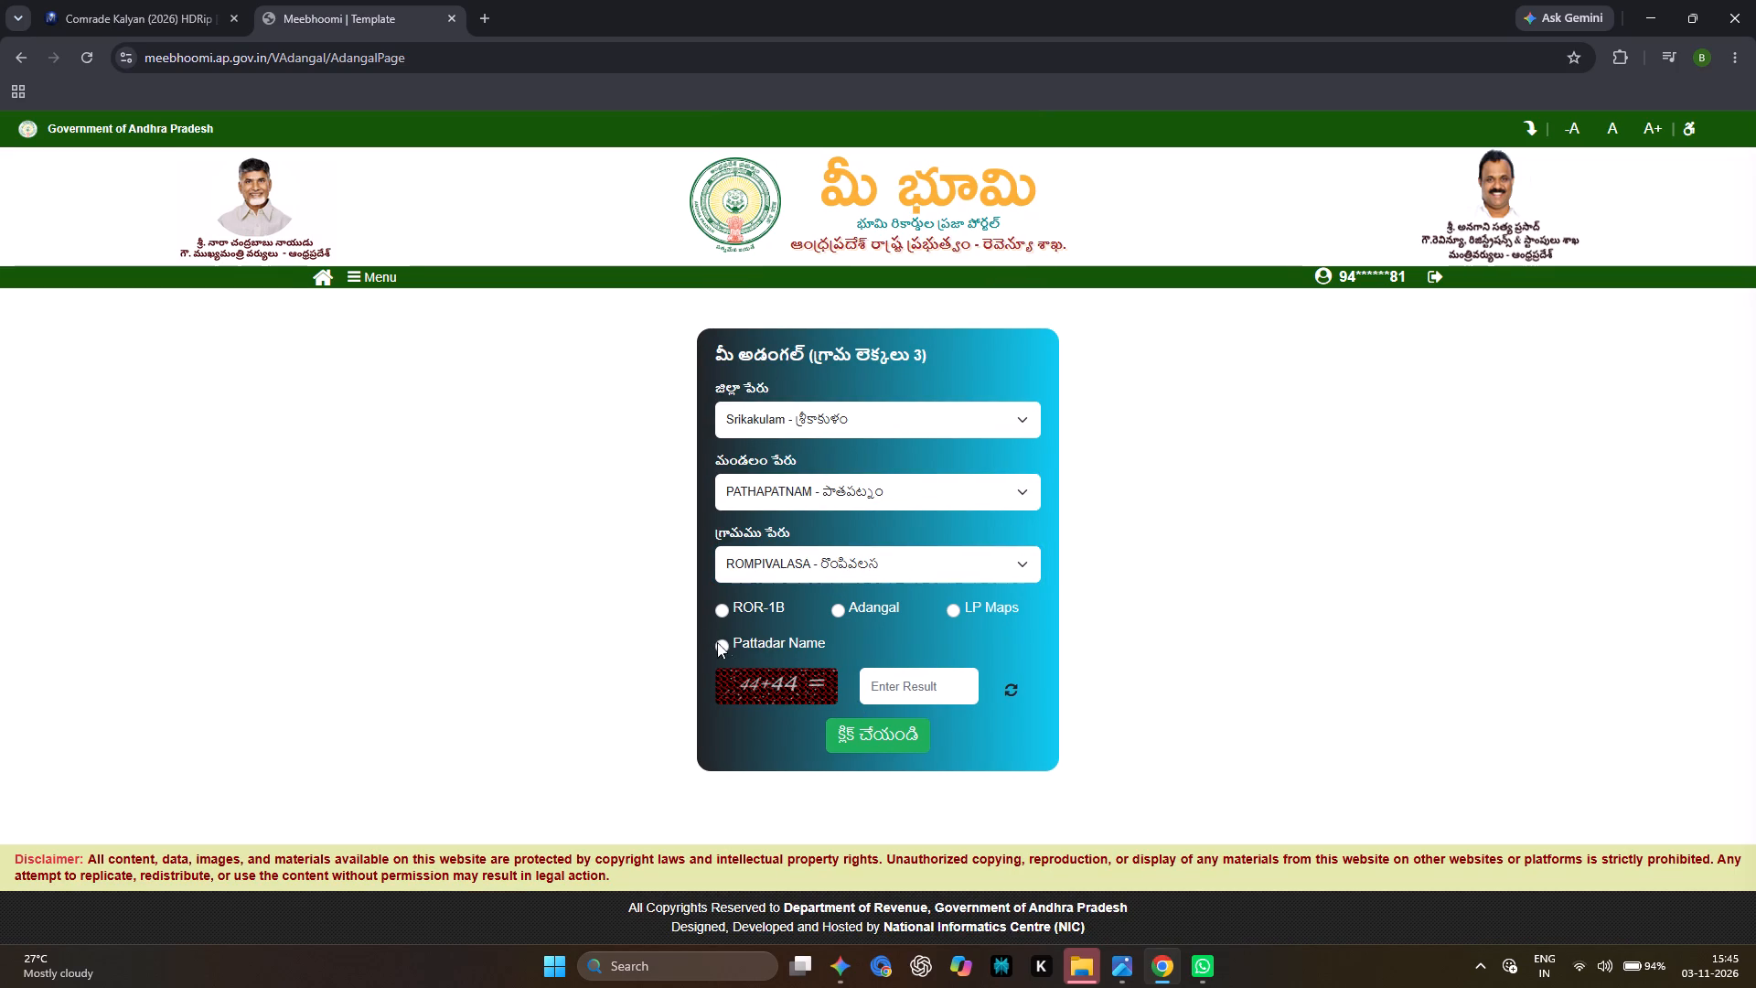
click(723, 646)
click(720, 644)
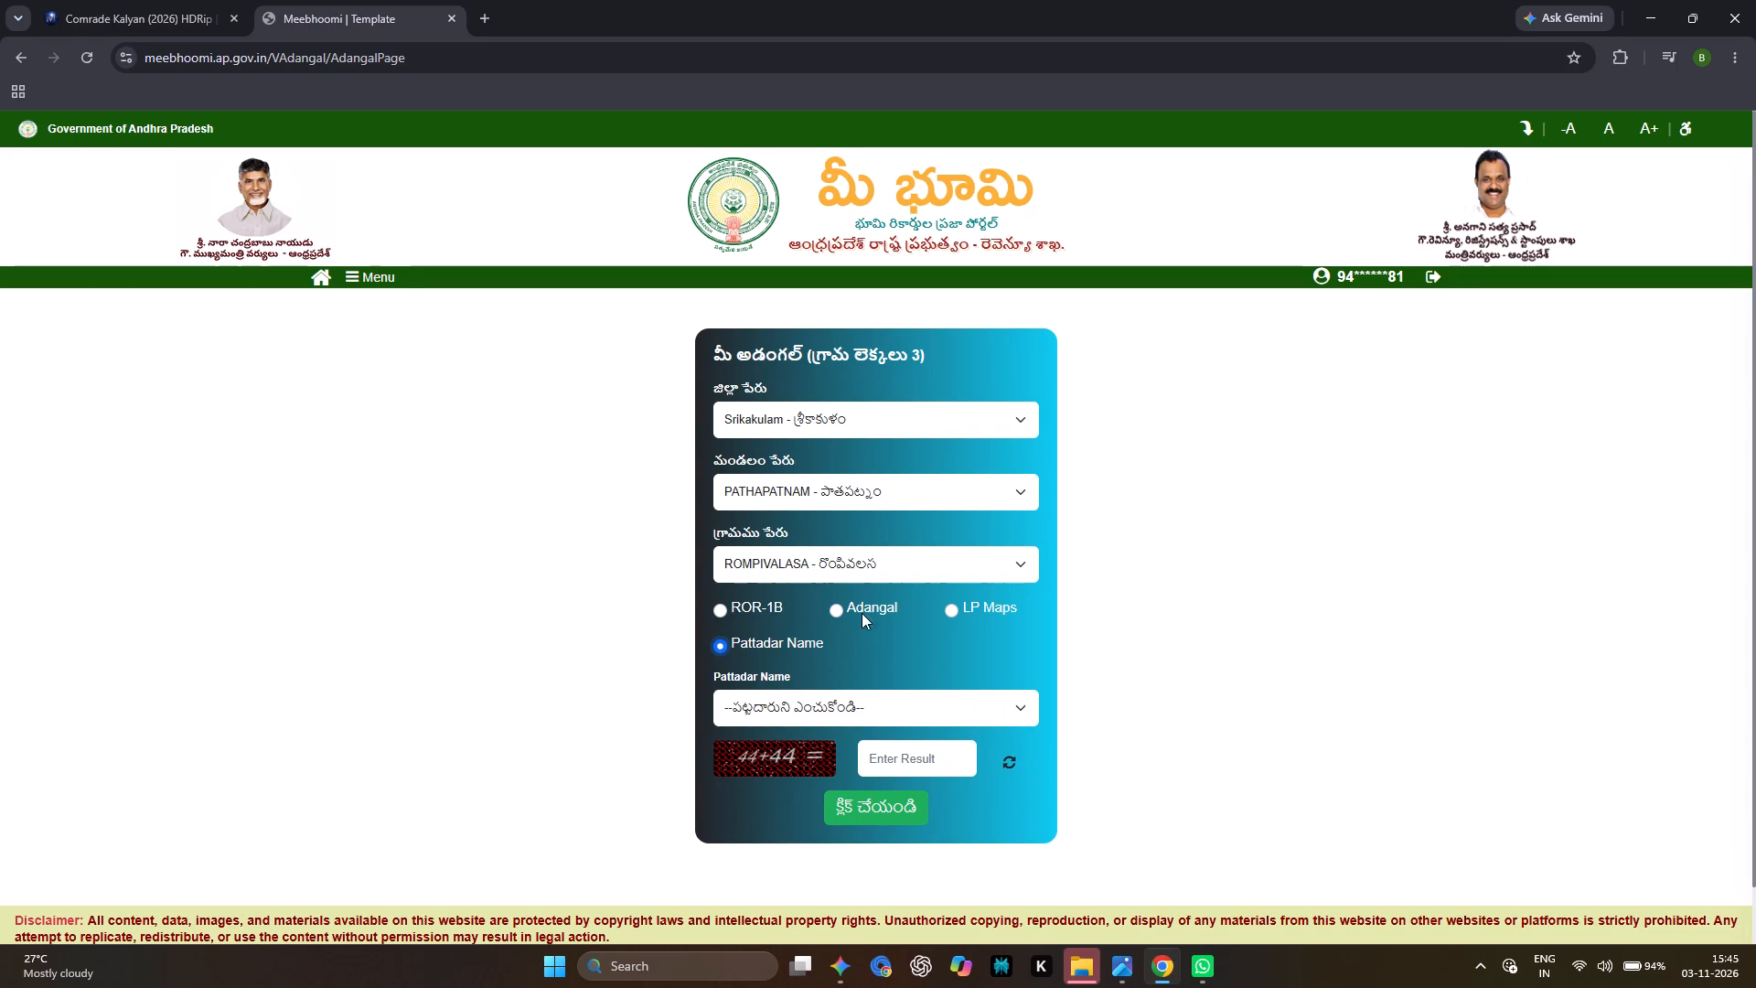
Look through the Rompivalasa pattadar list and select the required pattadar's entry.
click(794, 707)
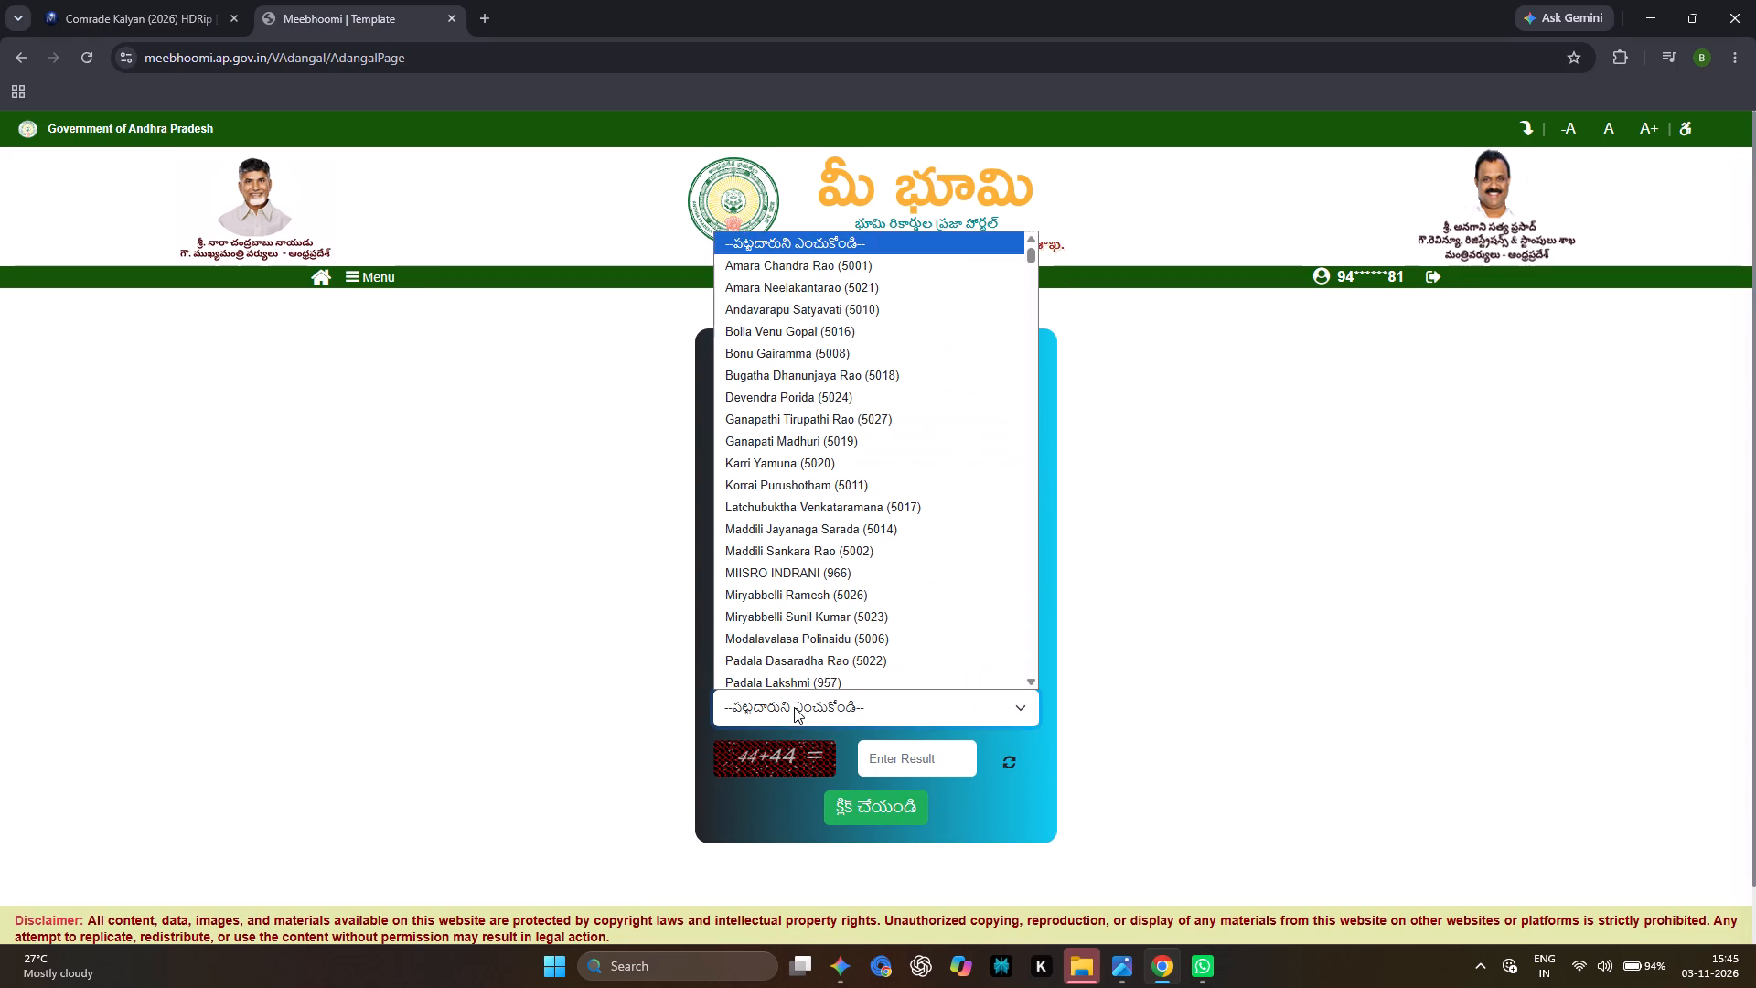
scroll(843, 654, down, 1)
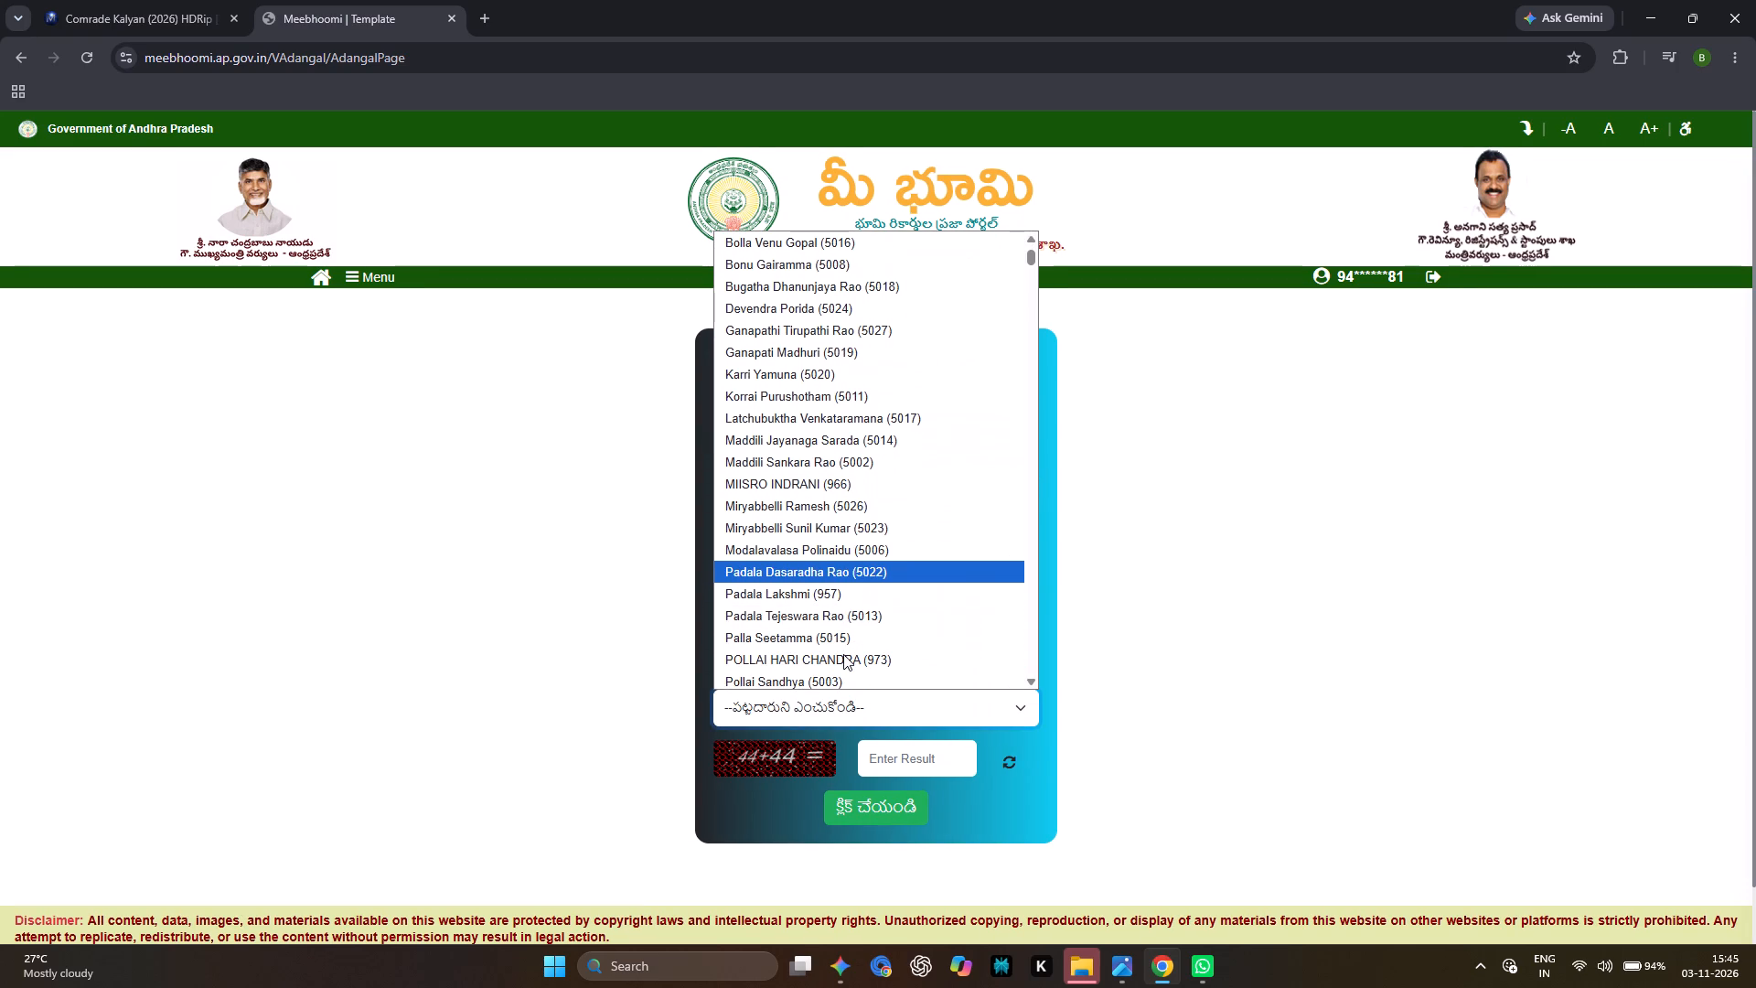
scroll(843, 654, down, 5)
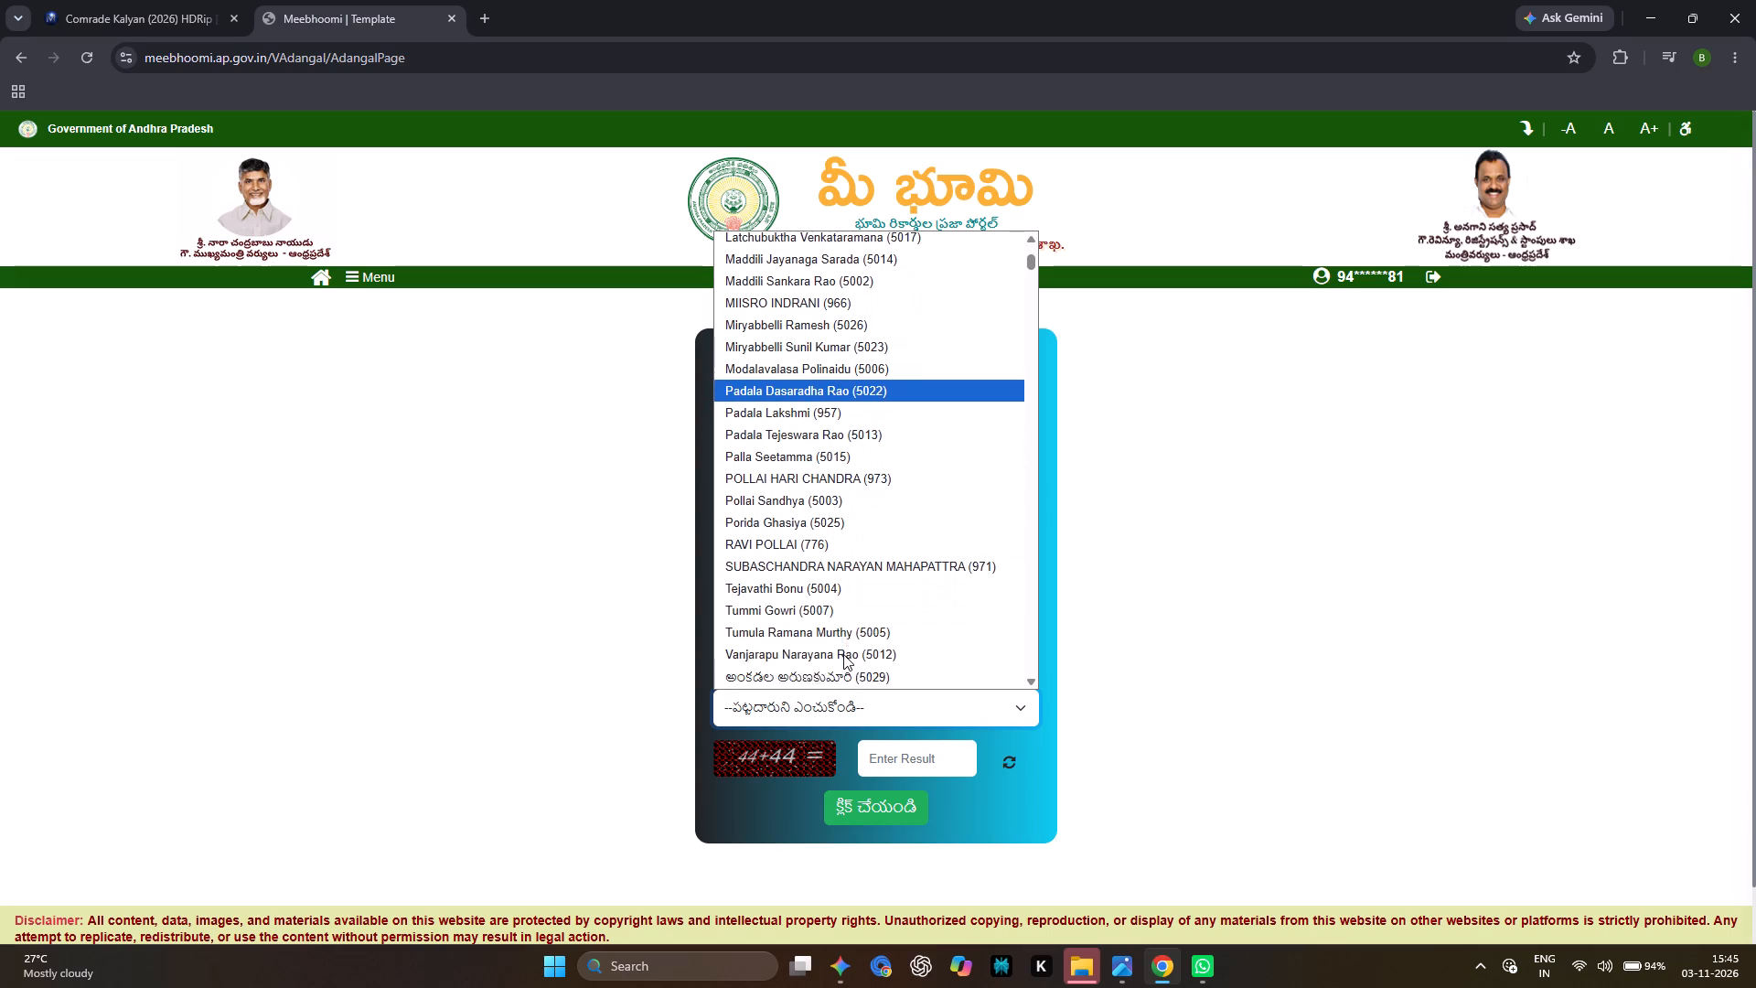
scroll(843, 654, down, 3)
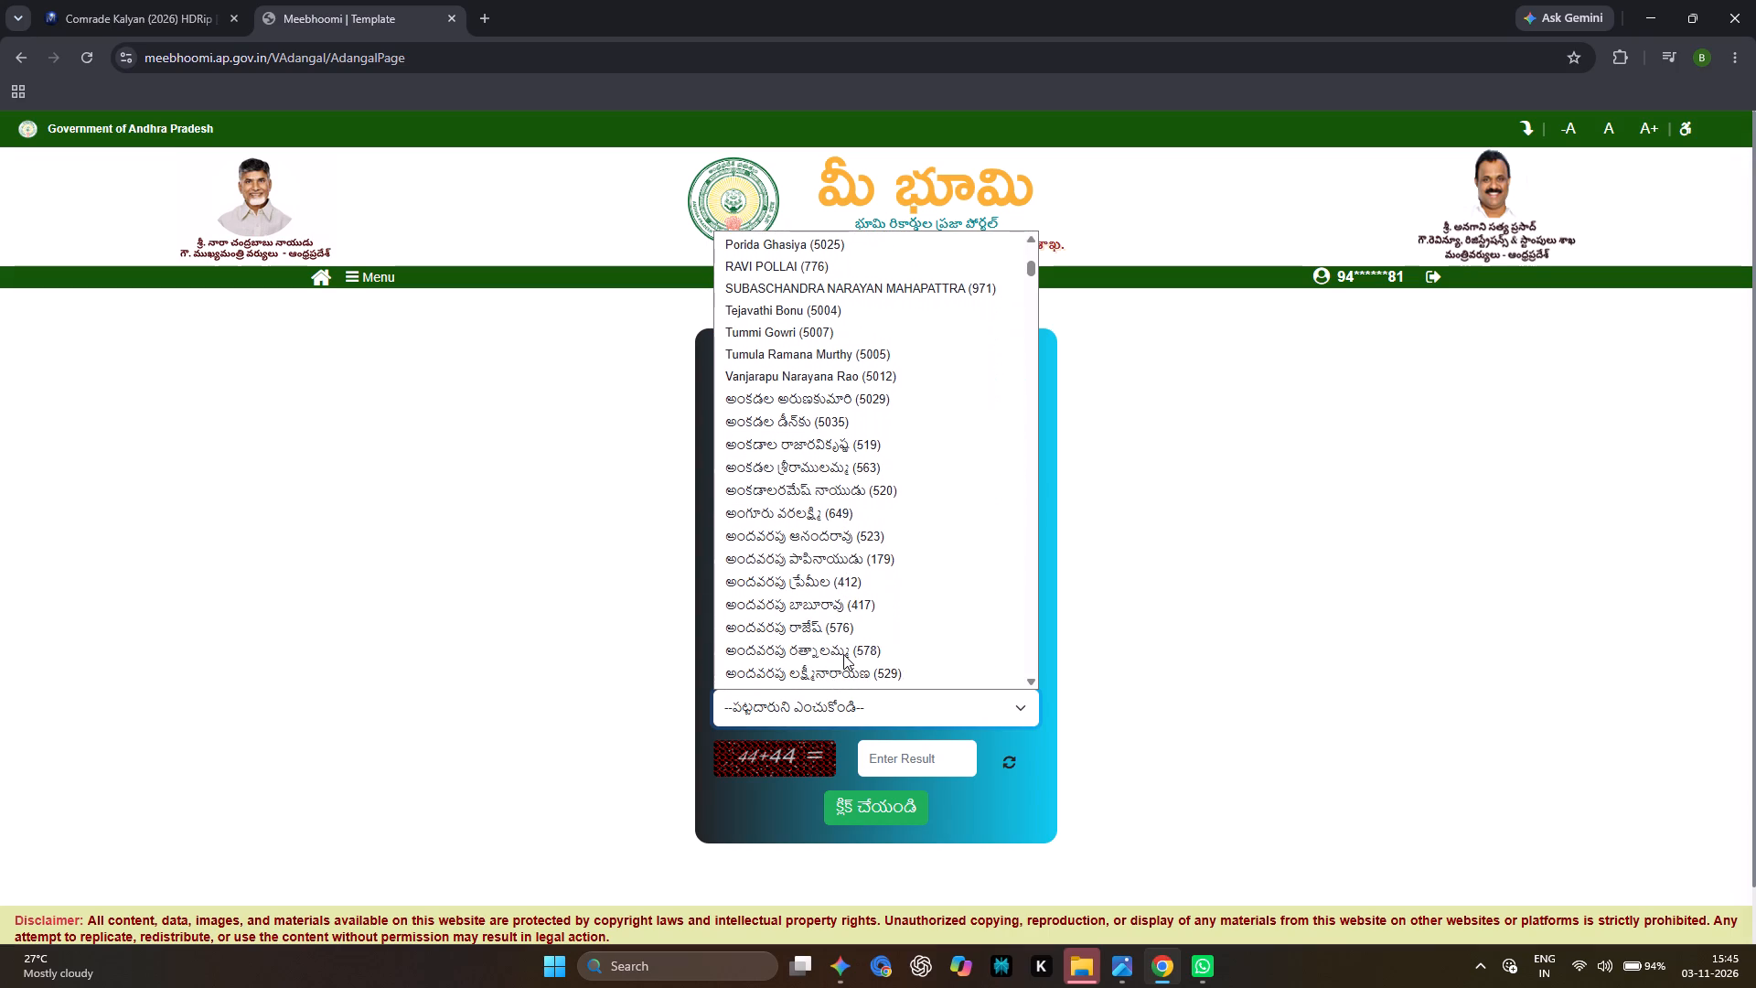
scroll(843, 654, down, 4)
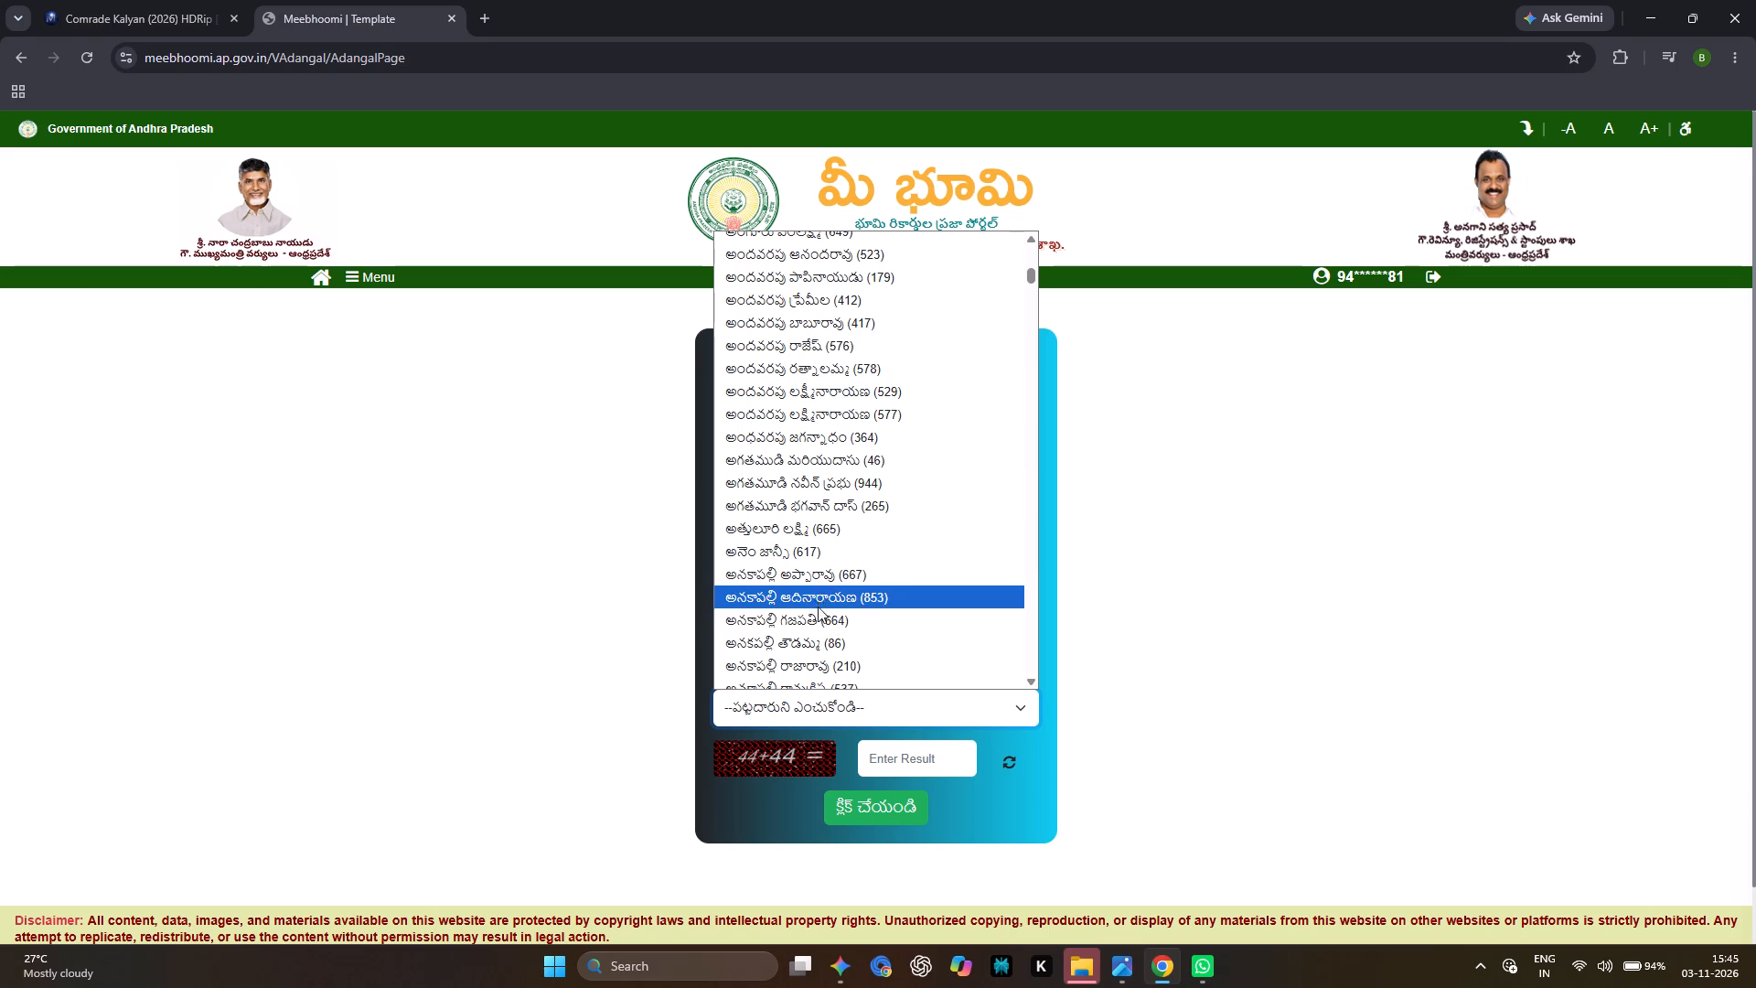
scroll(819, 632, down, 1)
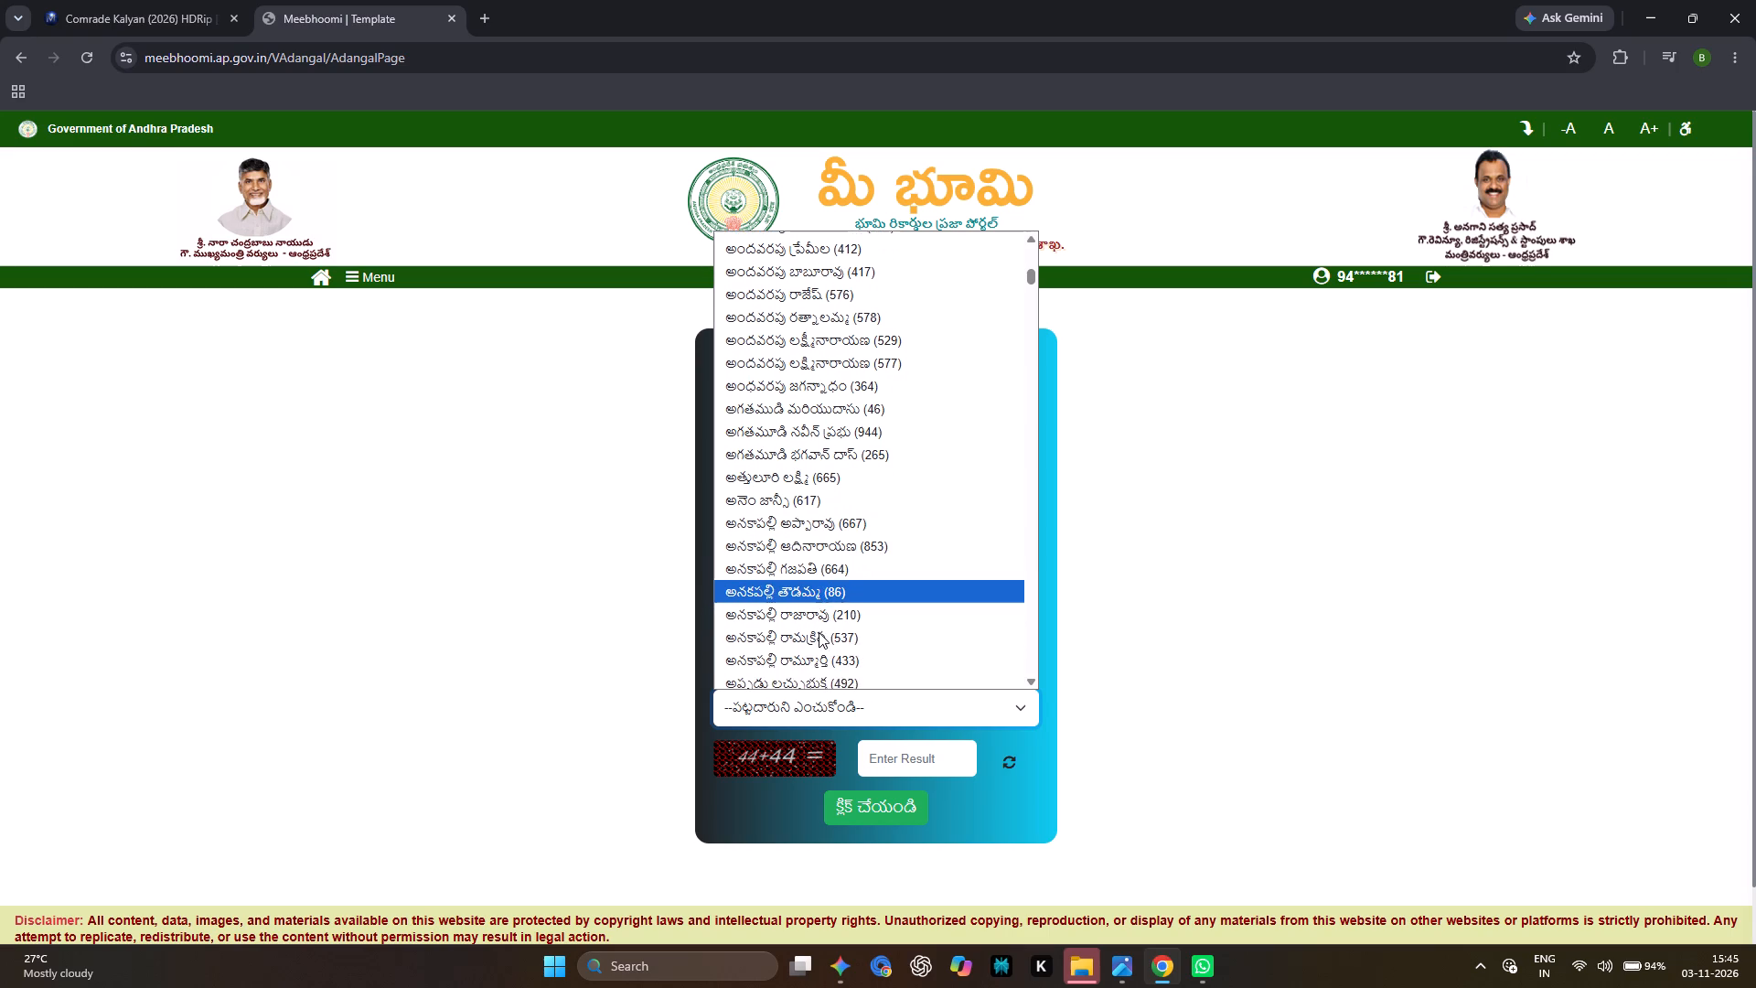
scroll(819, 632, down, 1)
scroll(819, 632, up, 3)
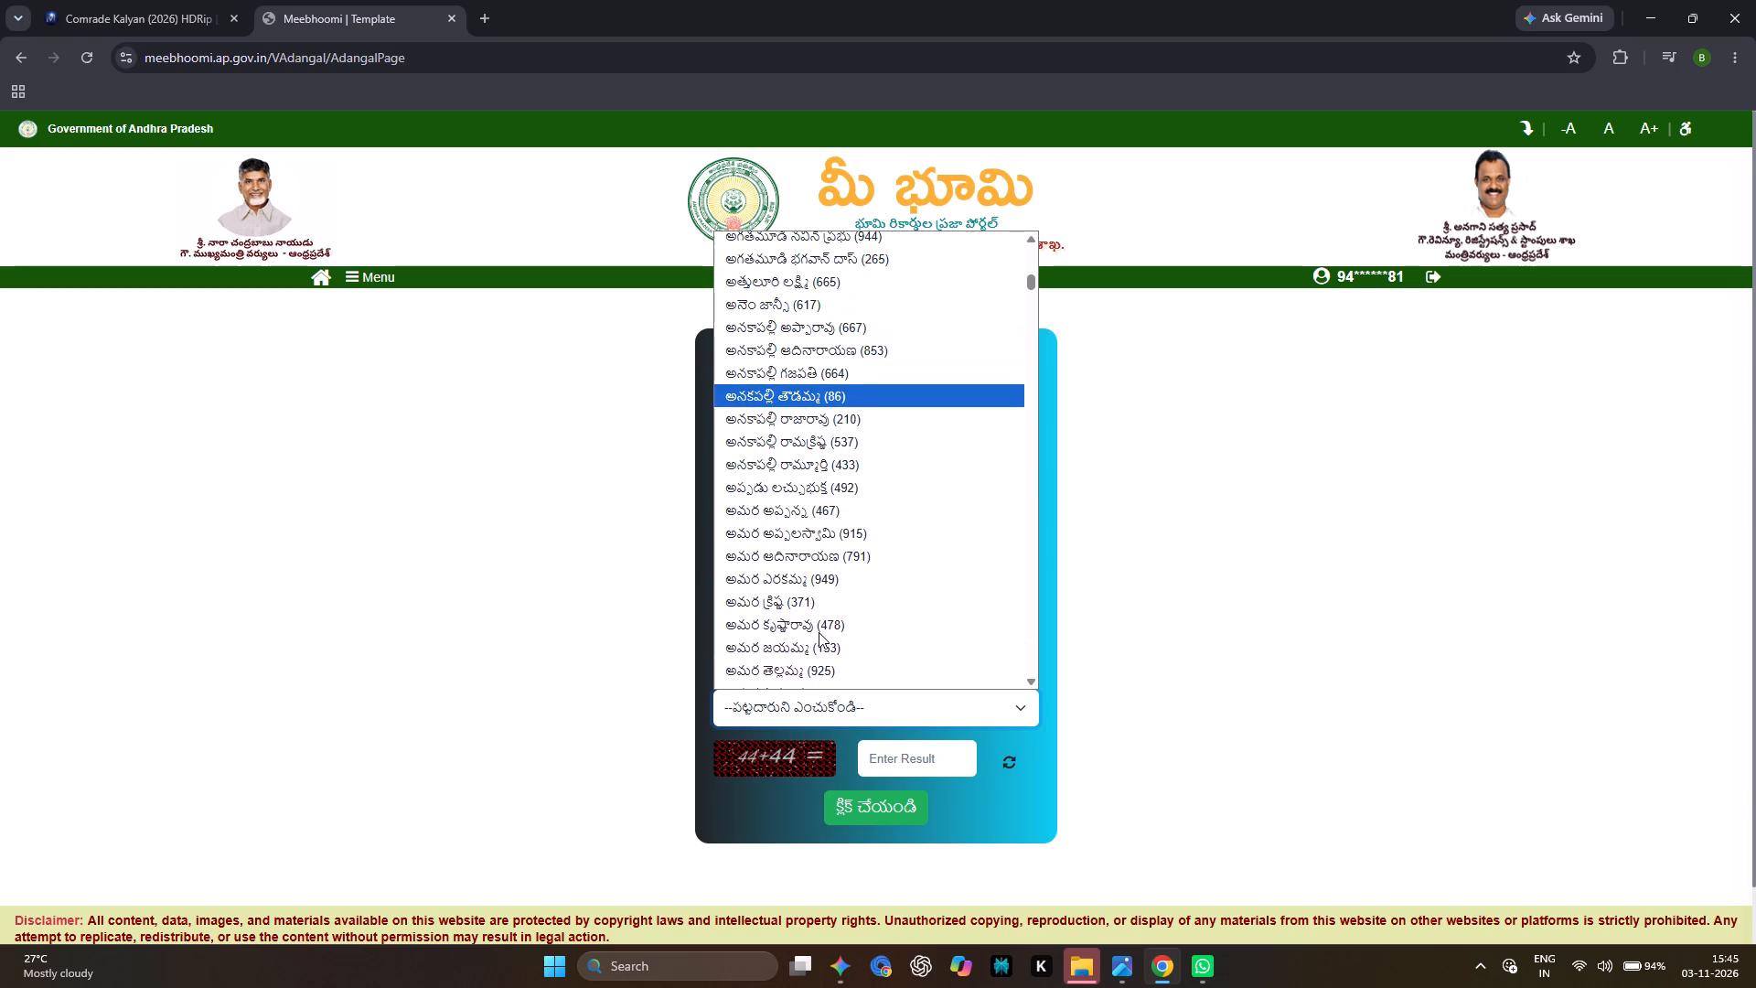
scroll(819, 632, up, 3)
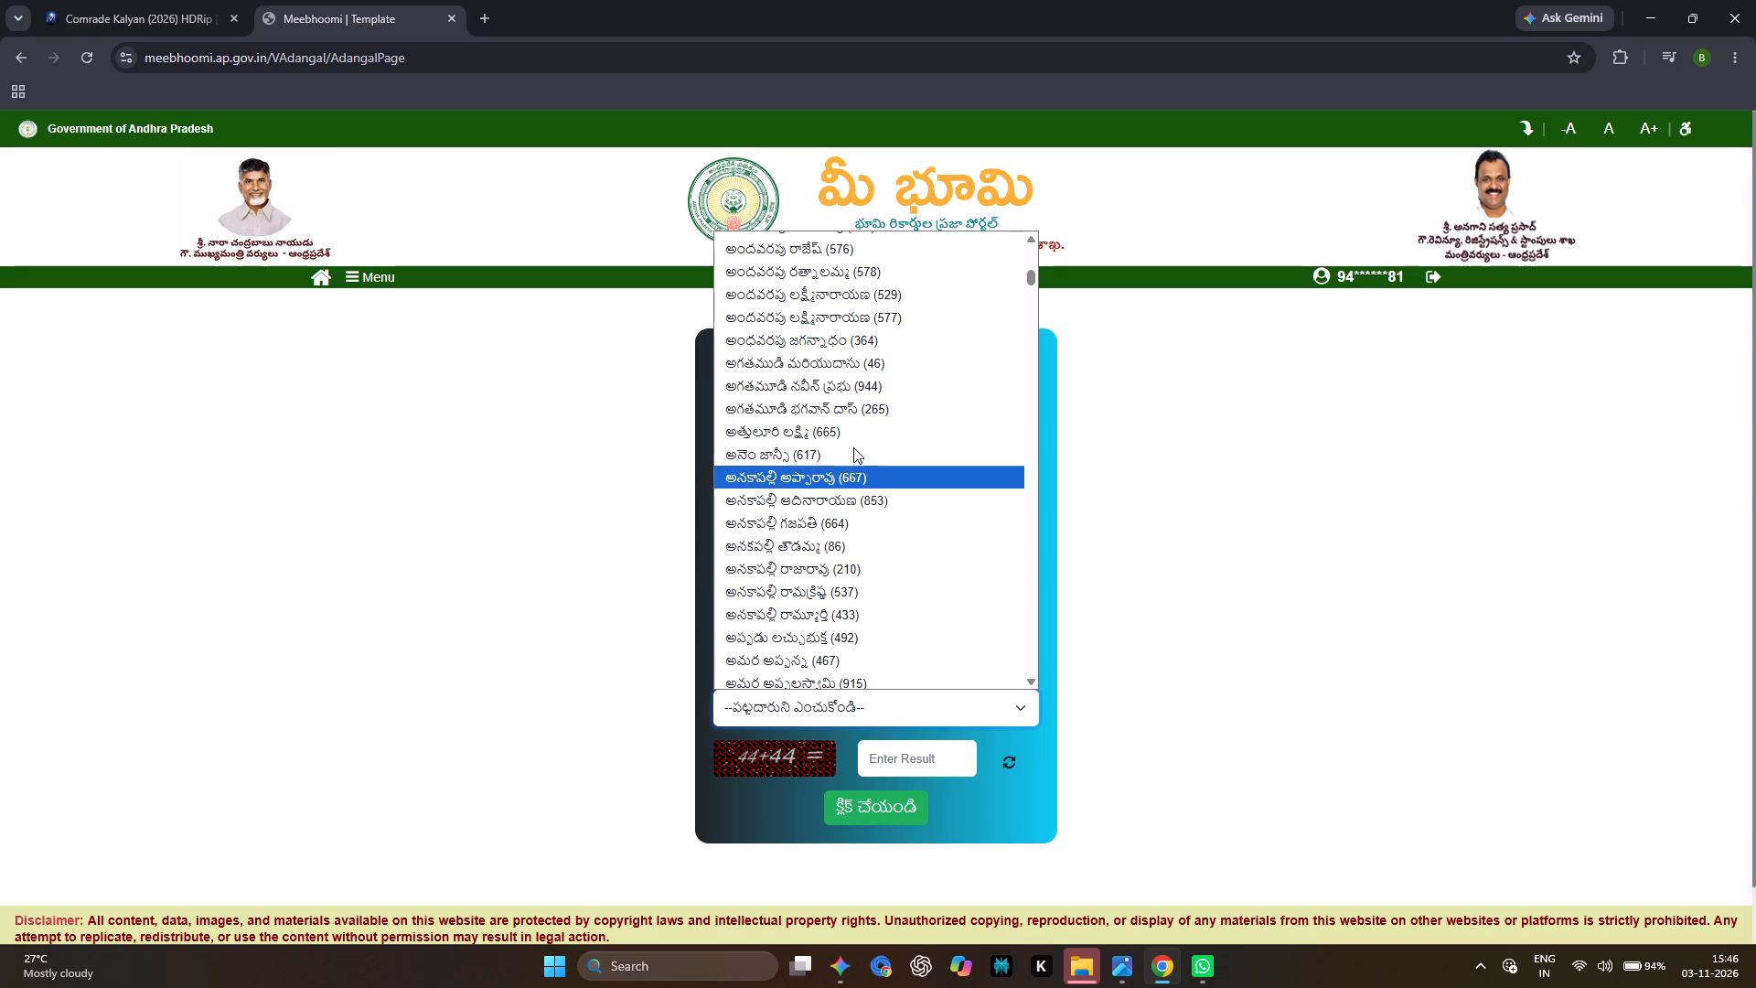
scroll(853, 447, up, 11)
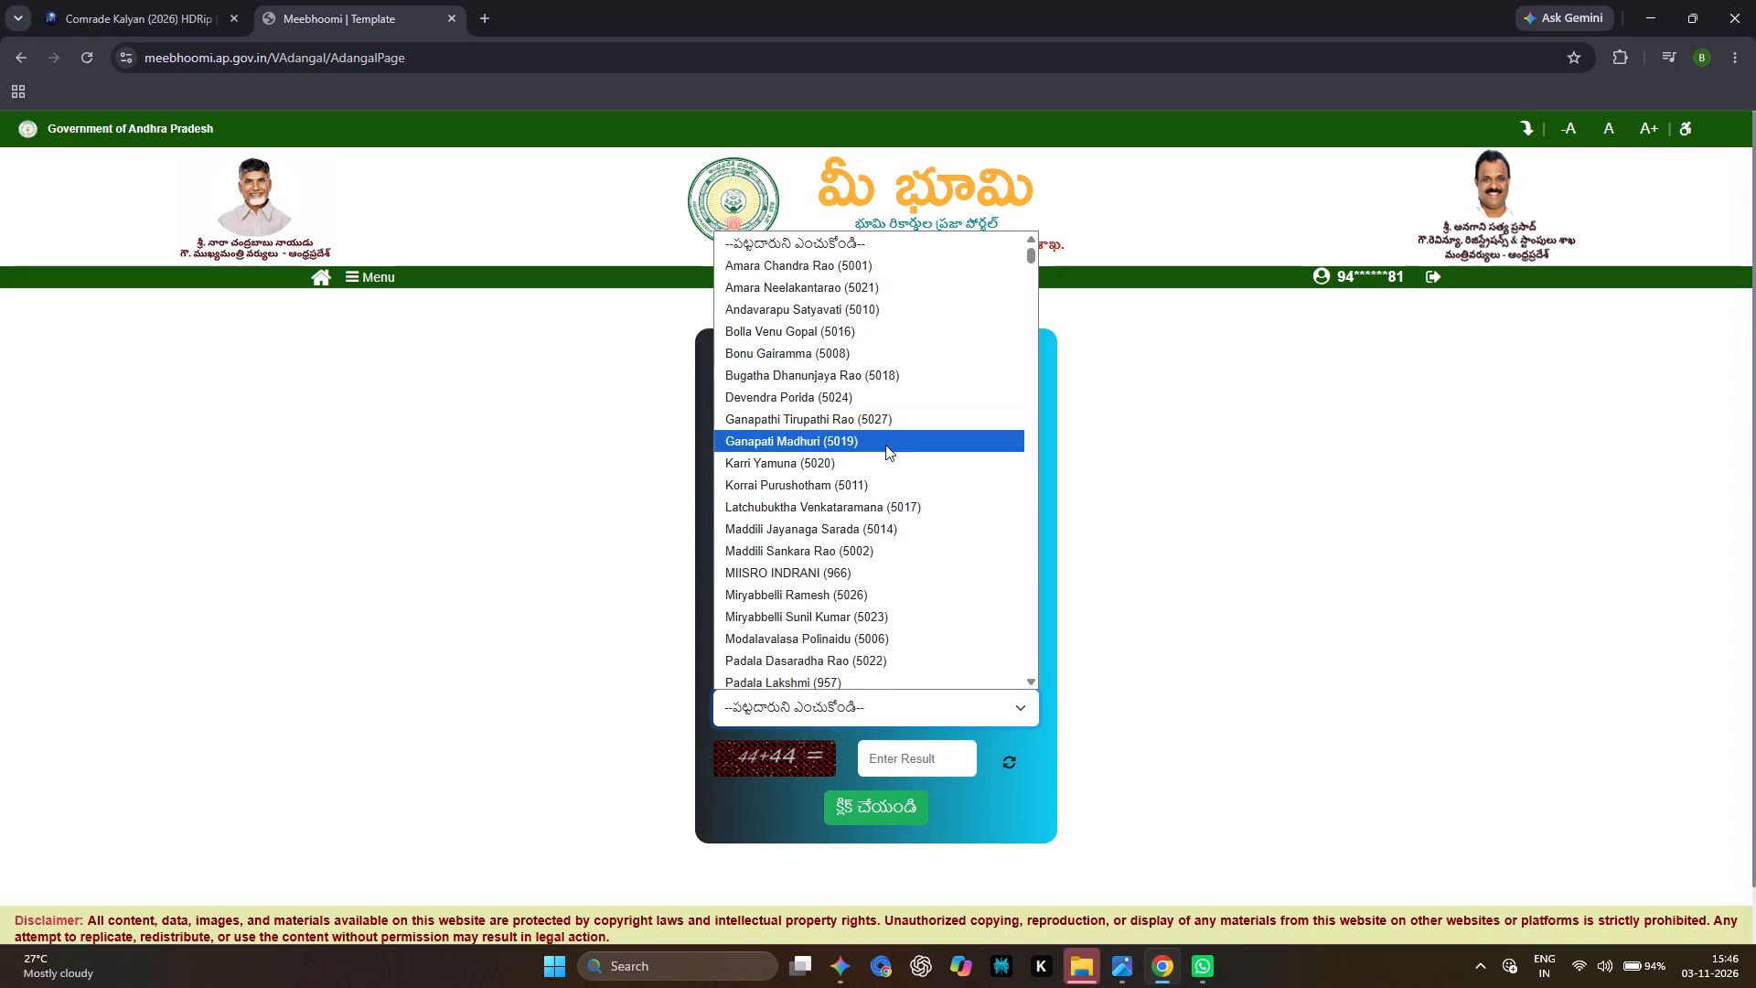
scroll(883, 627, down, 1)
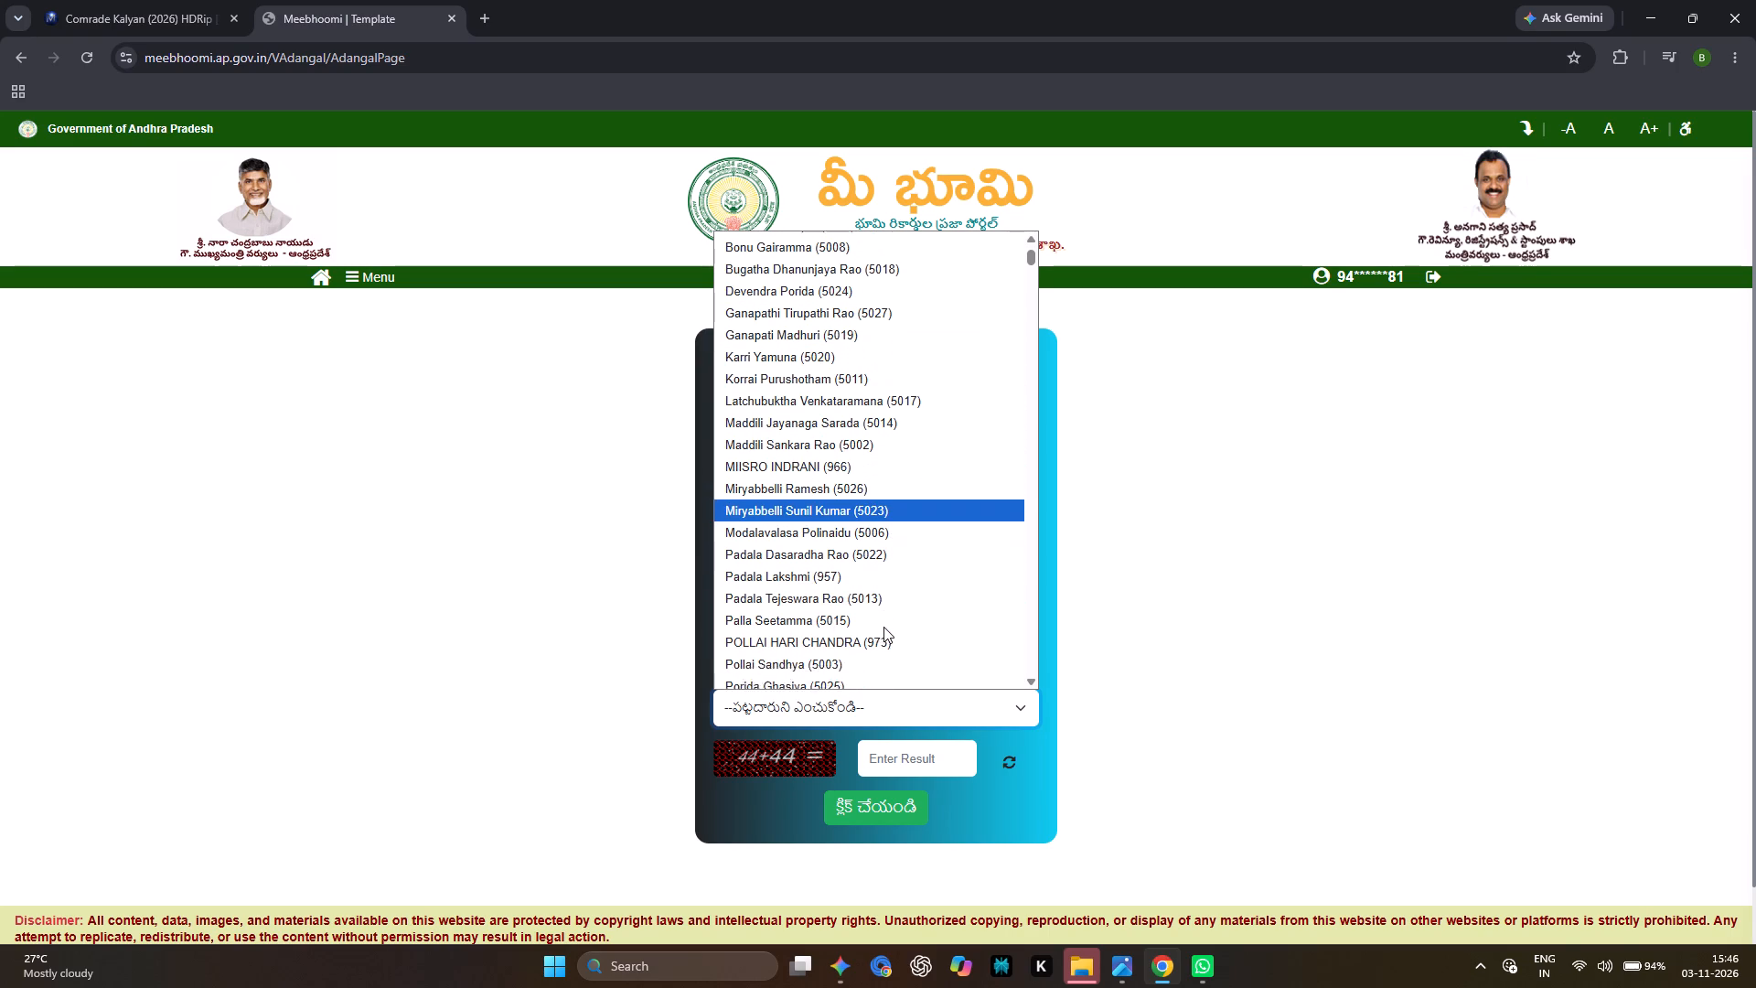
scroll(883, 627, down, 4)
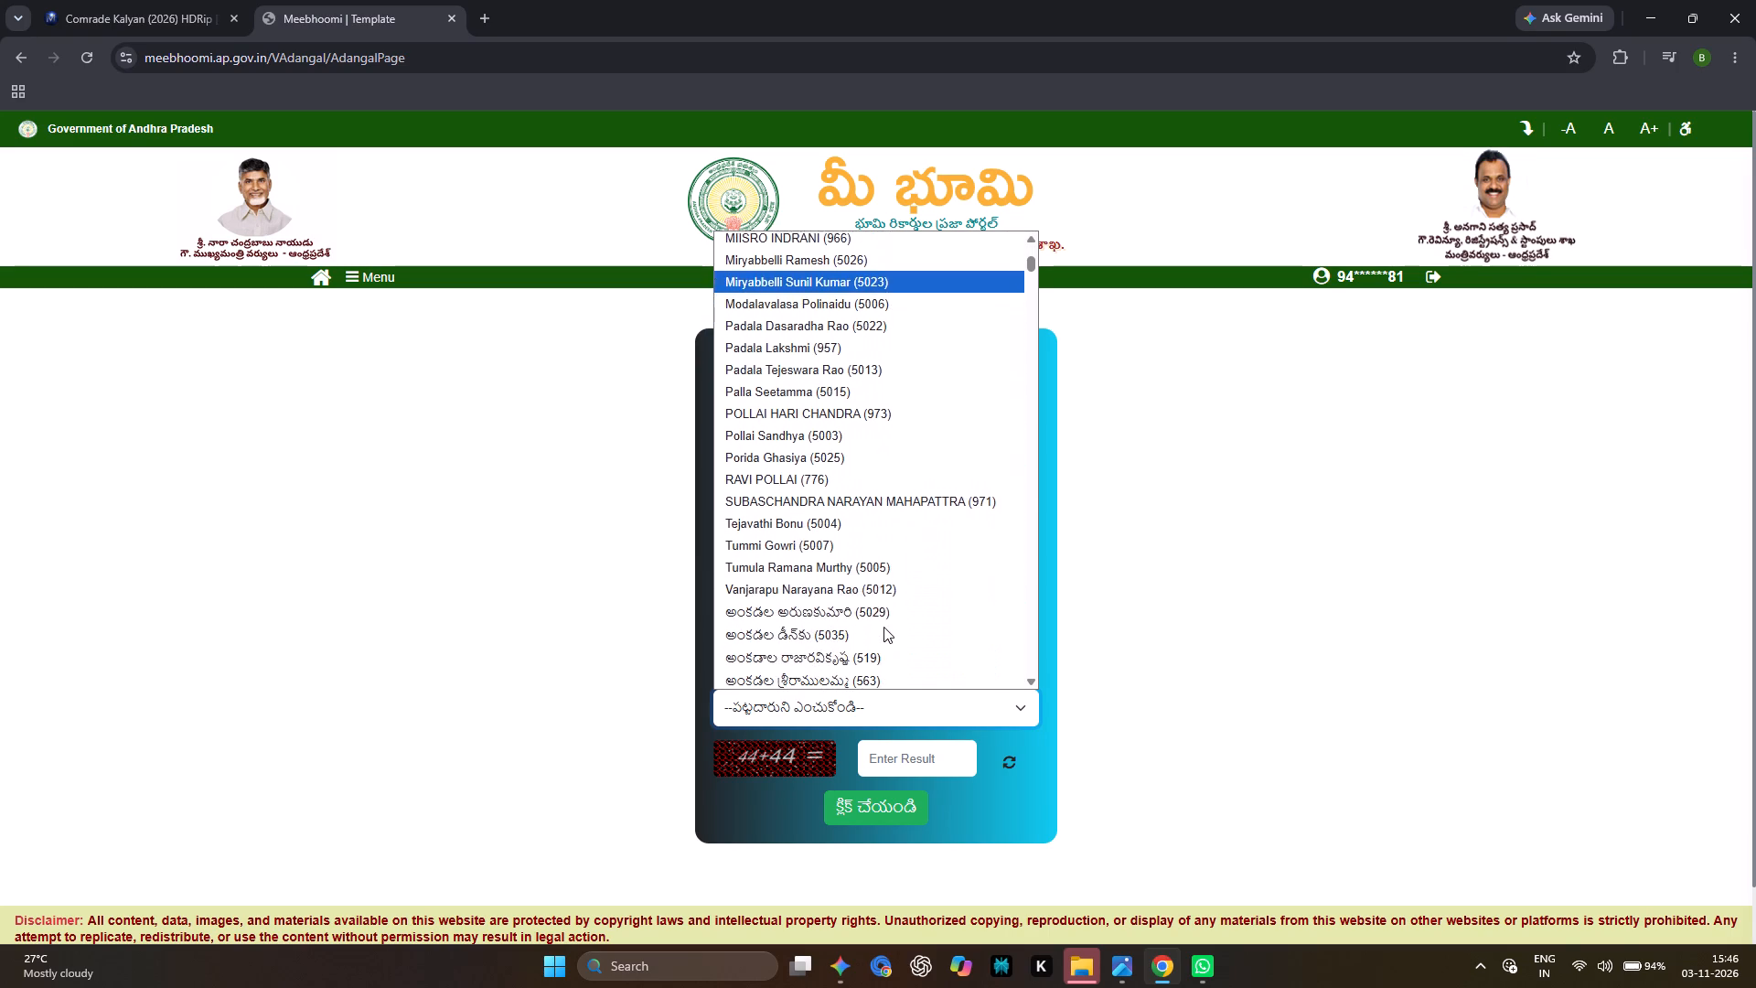
scroll(883, 627, down, 3)
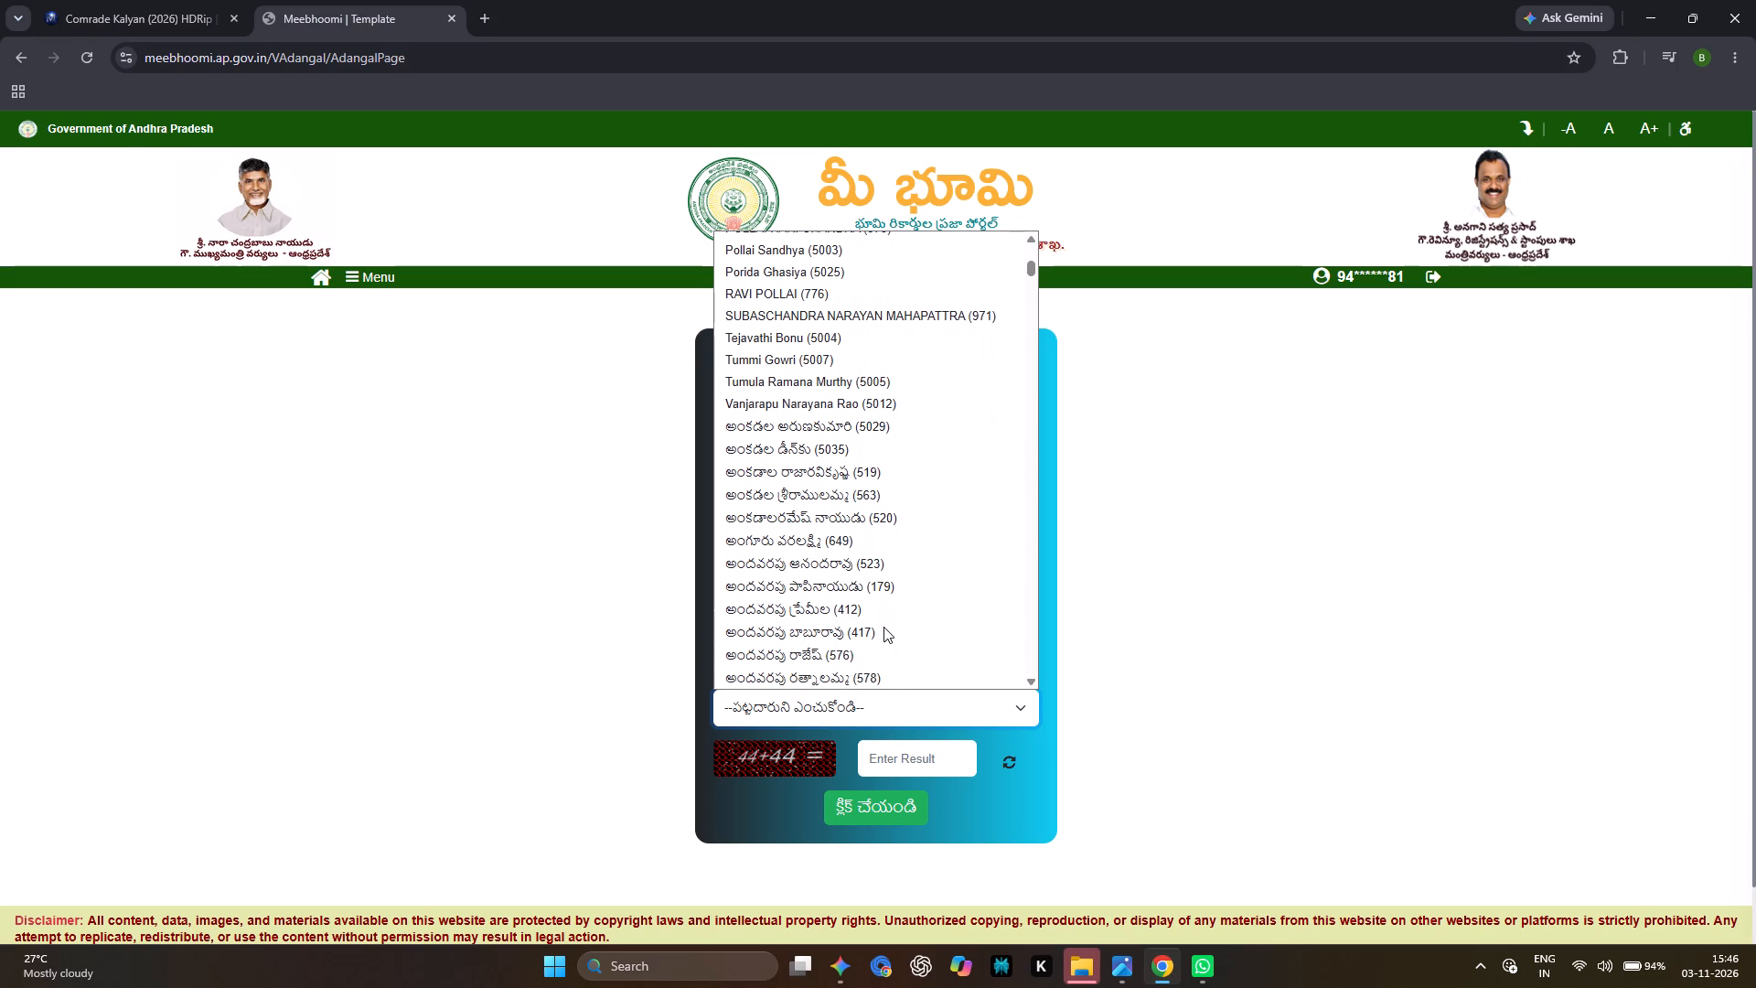
scroll(883, 627, down, 7)
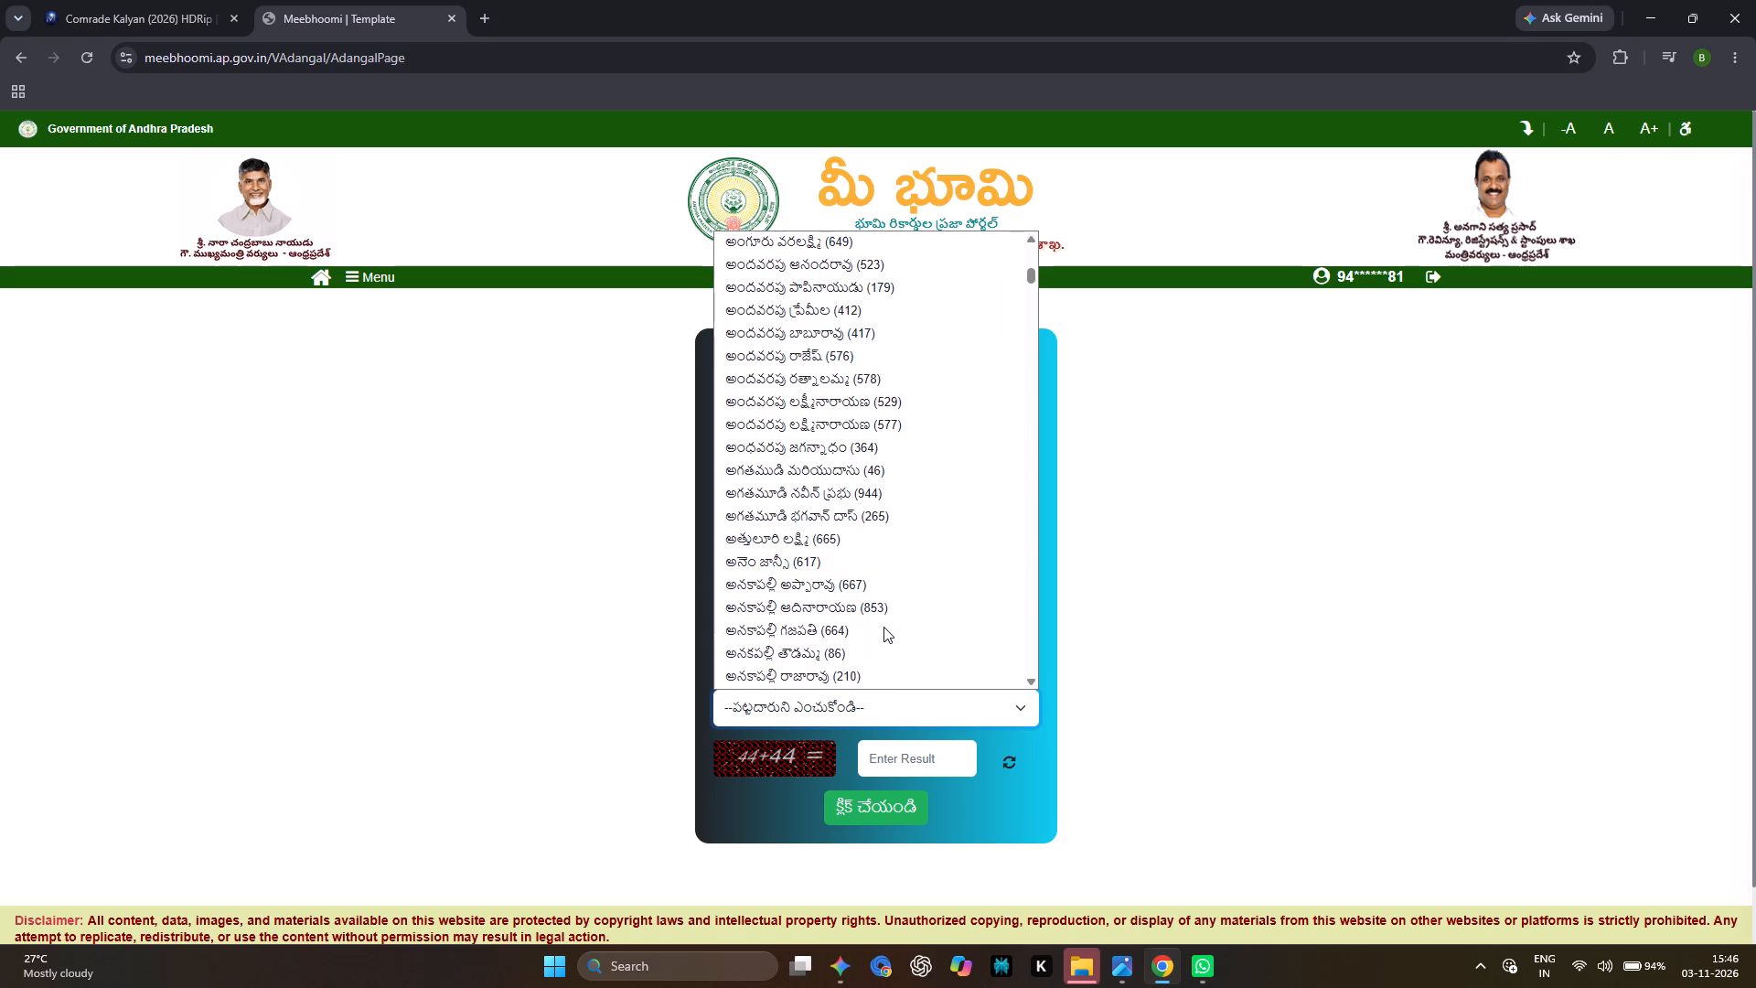
scroll(883, 627, down, 1)
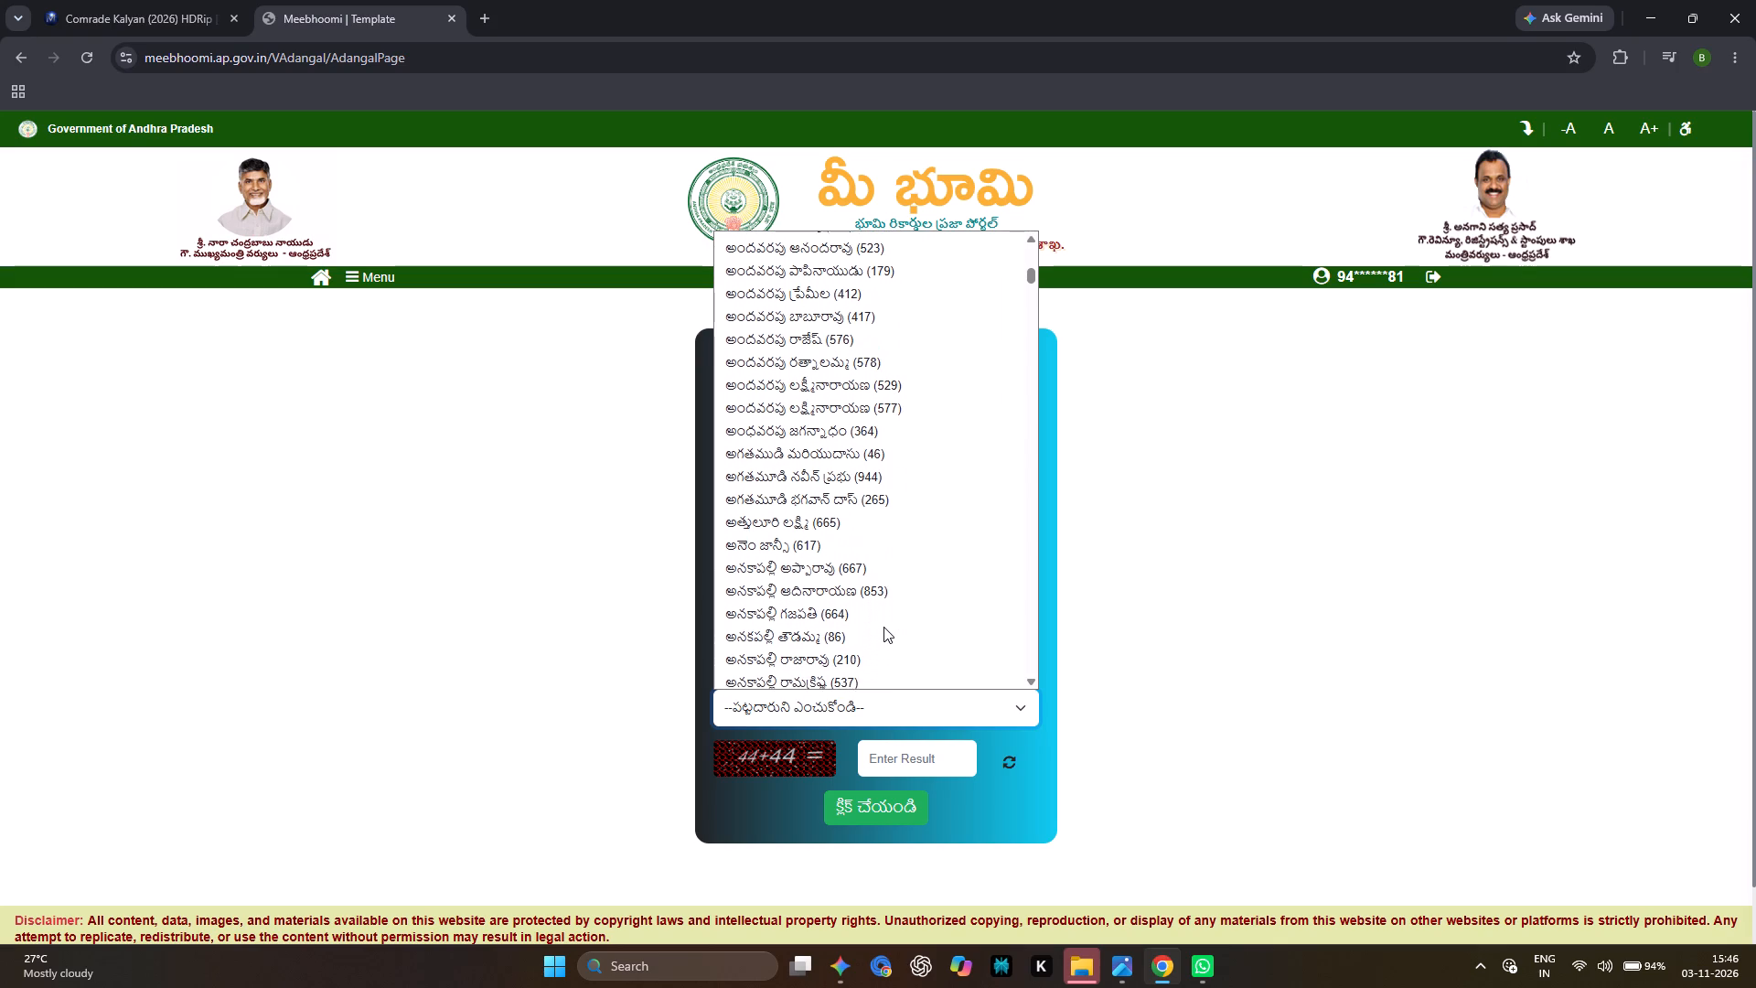
scroll(883, 627, down, 1)
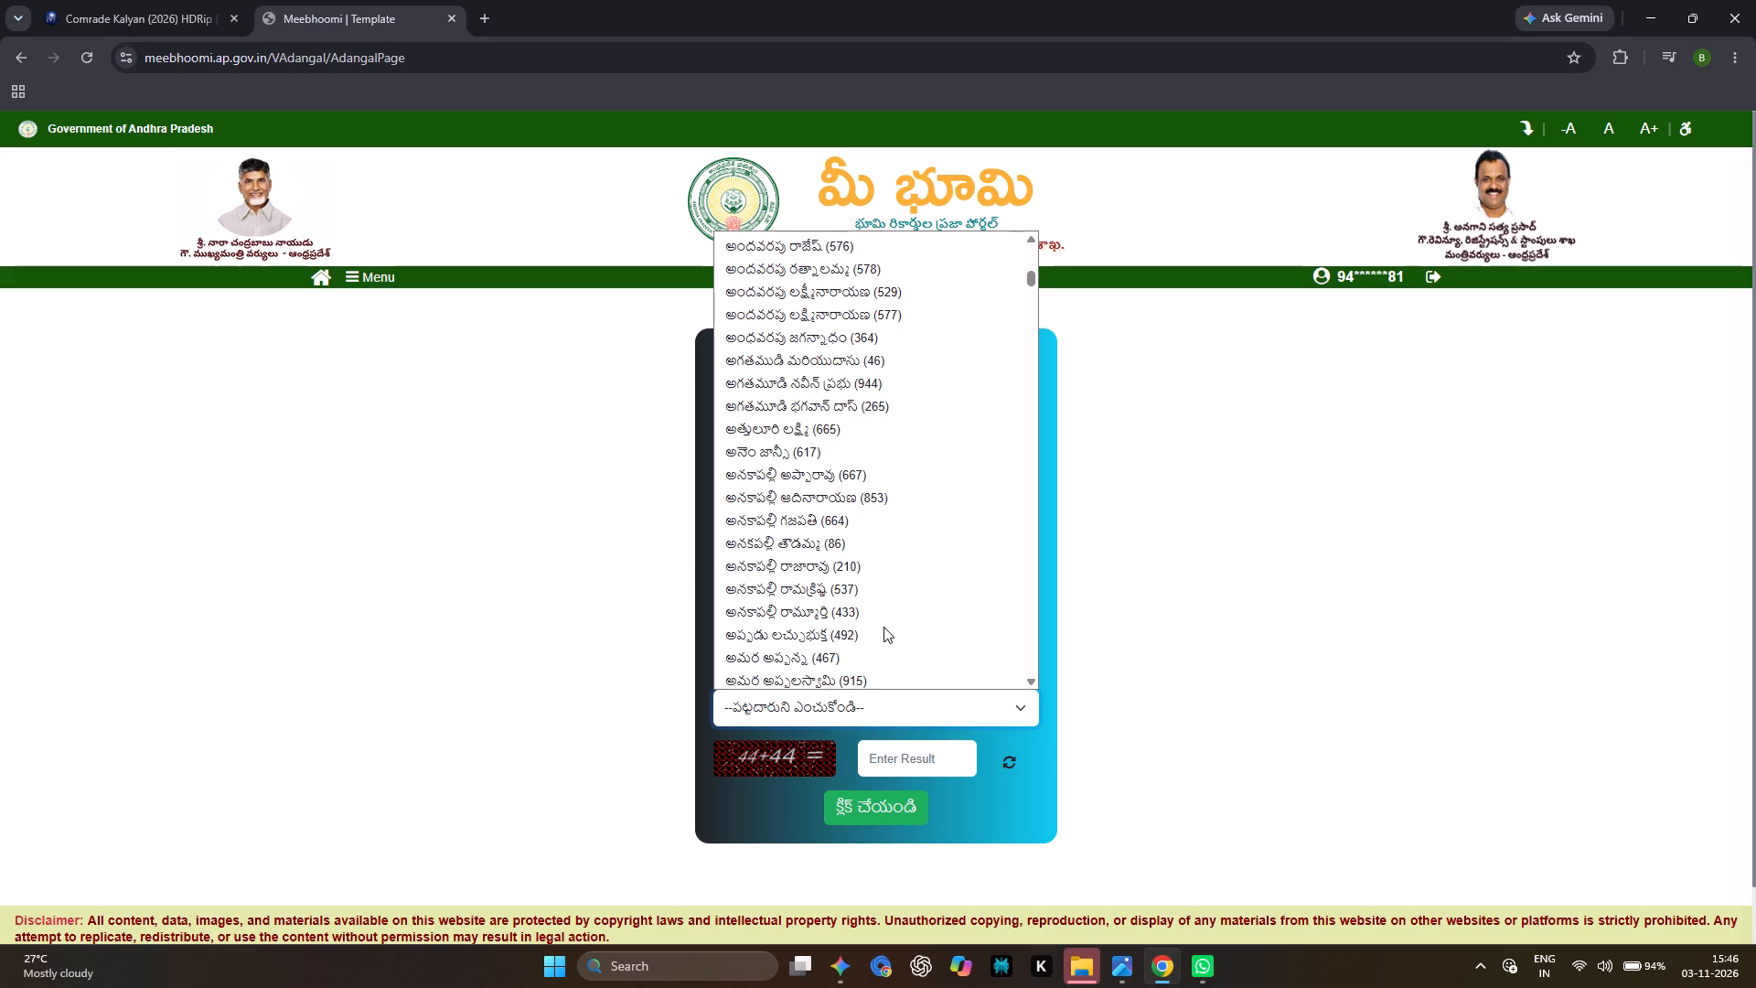
scroll(883, 627, down, 1)
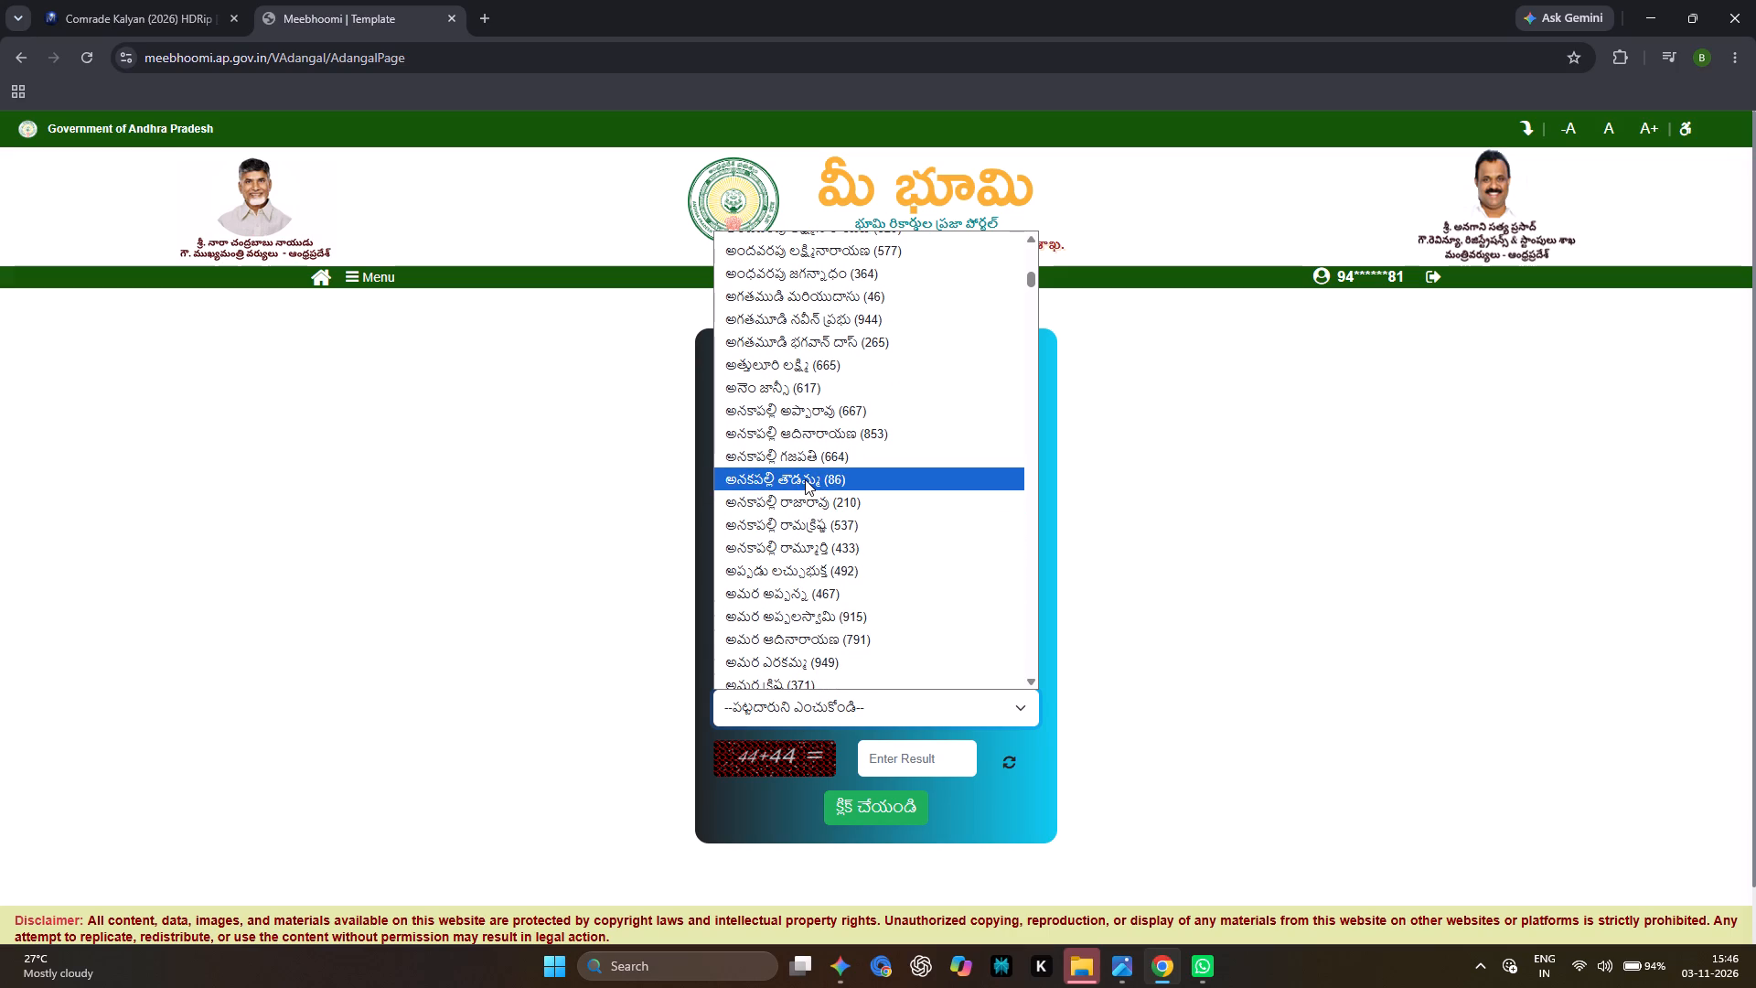
click(805, 479)
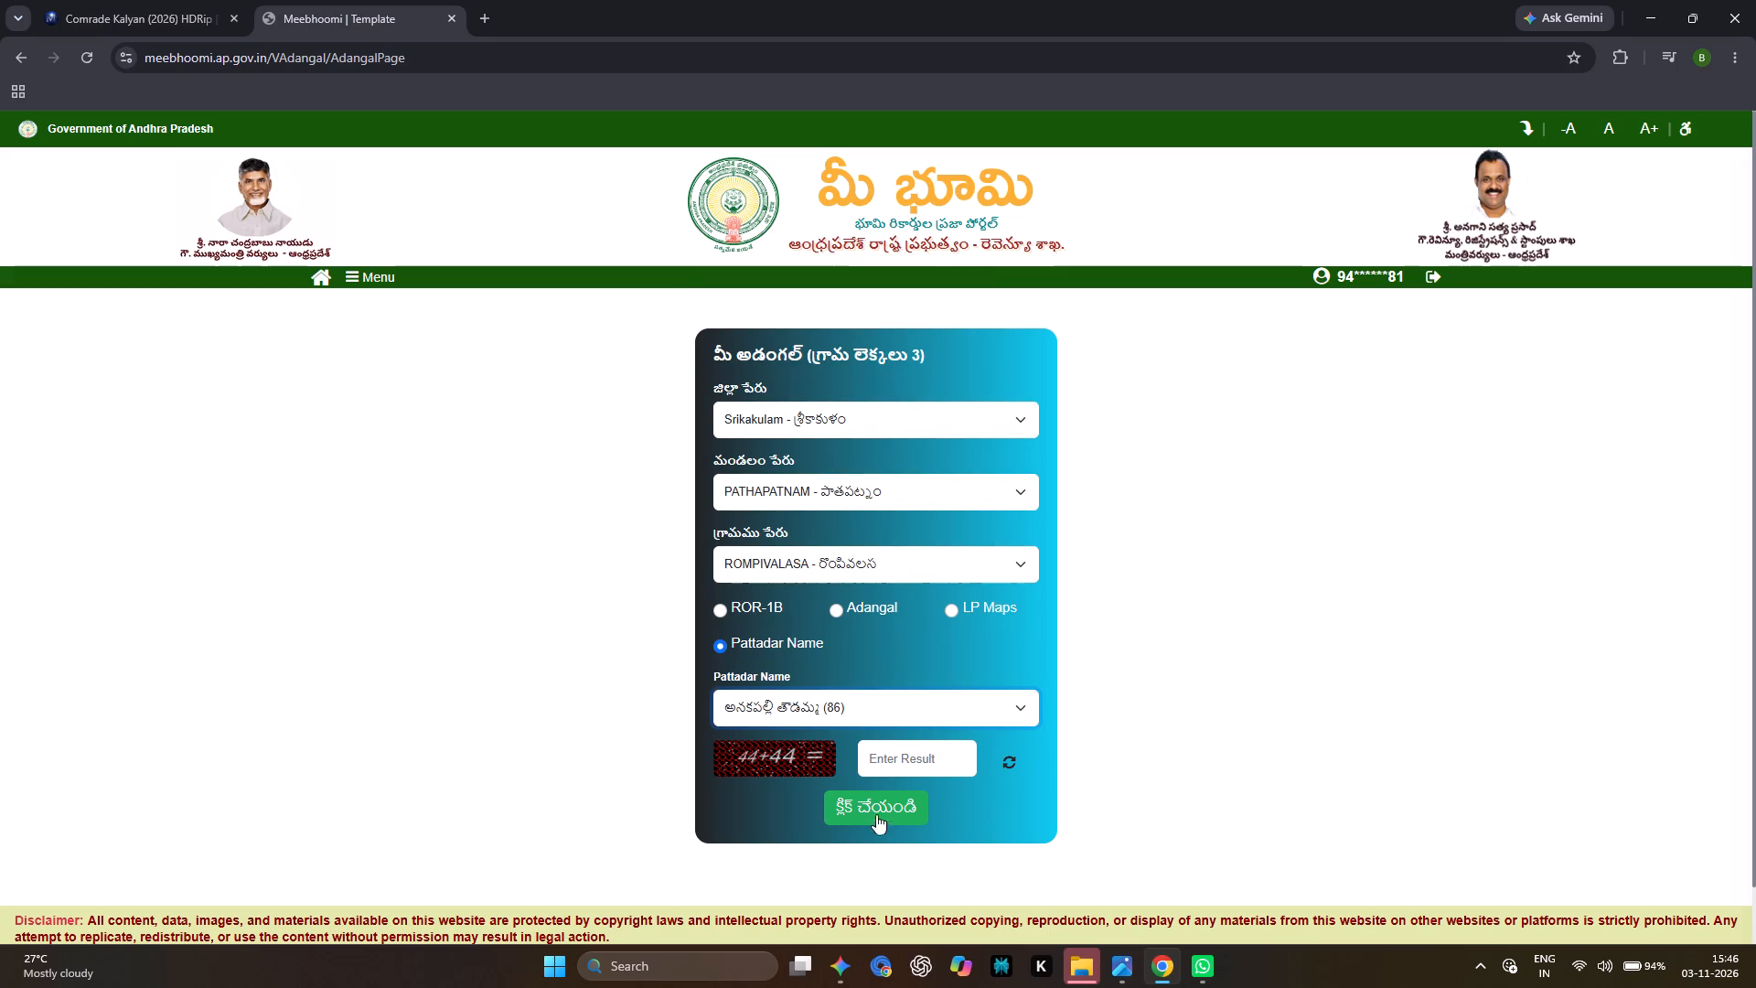
Enter 88 as the captcha result and submit the form to open the selected pattadar's ROR1b report.
click(911, 755)
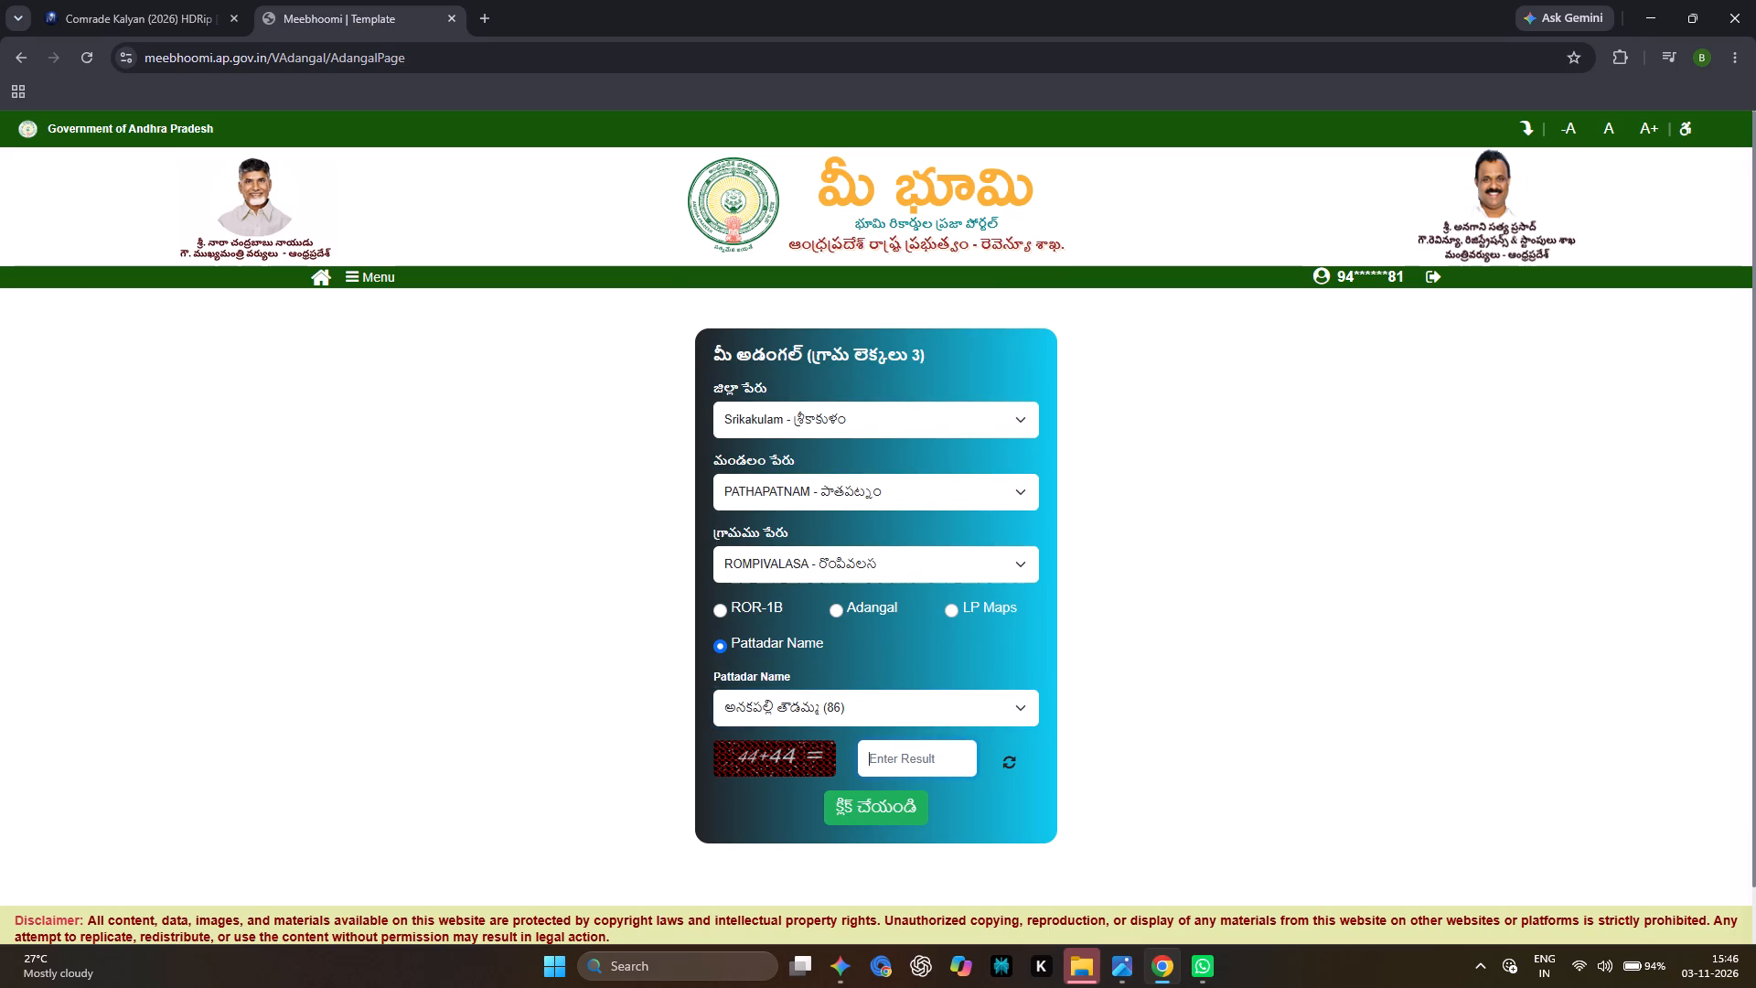
text(88)
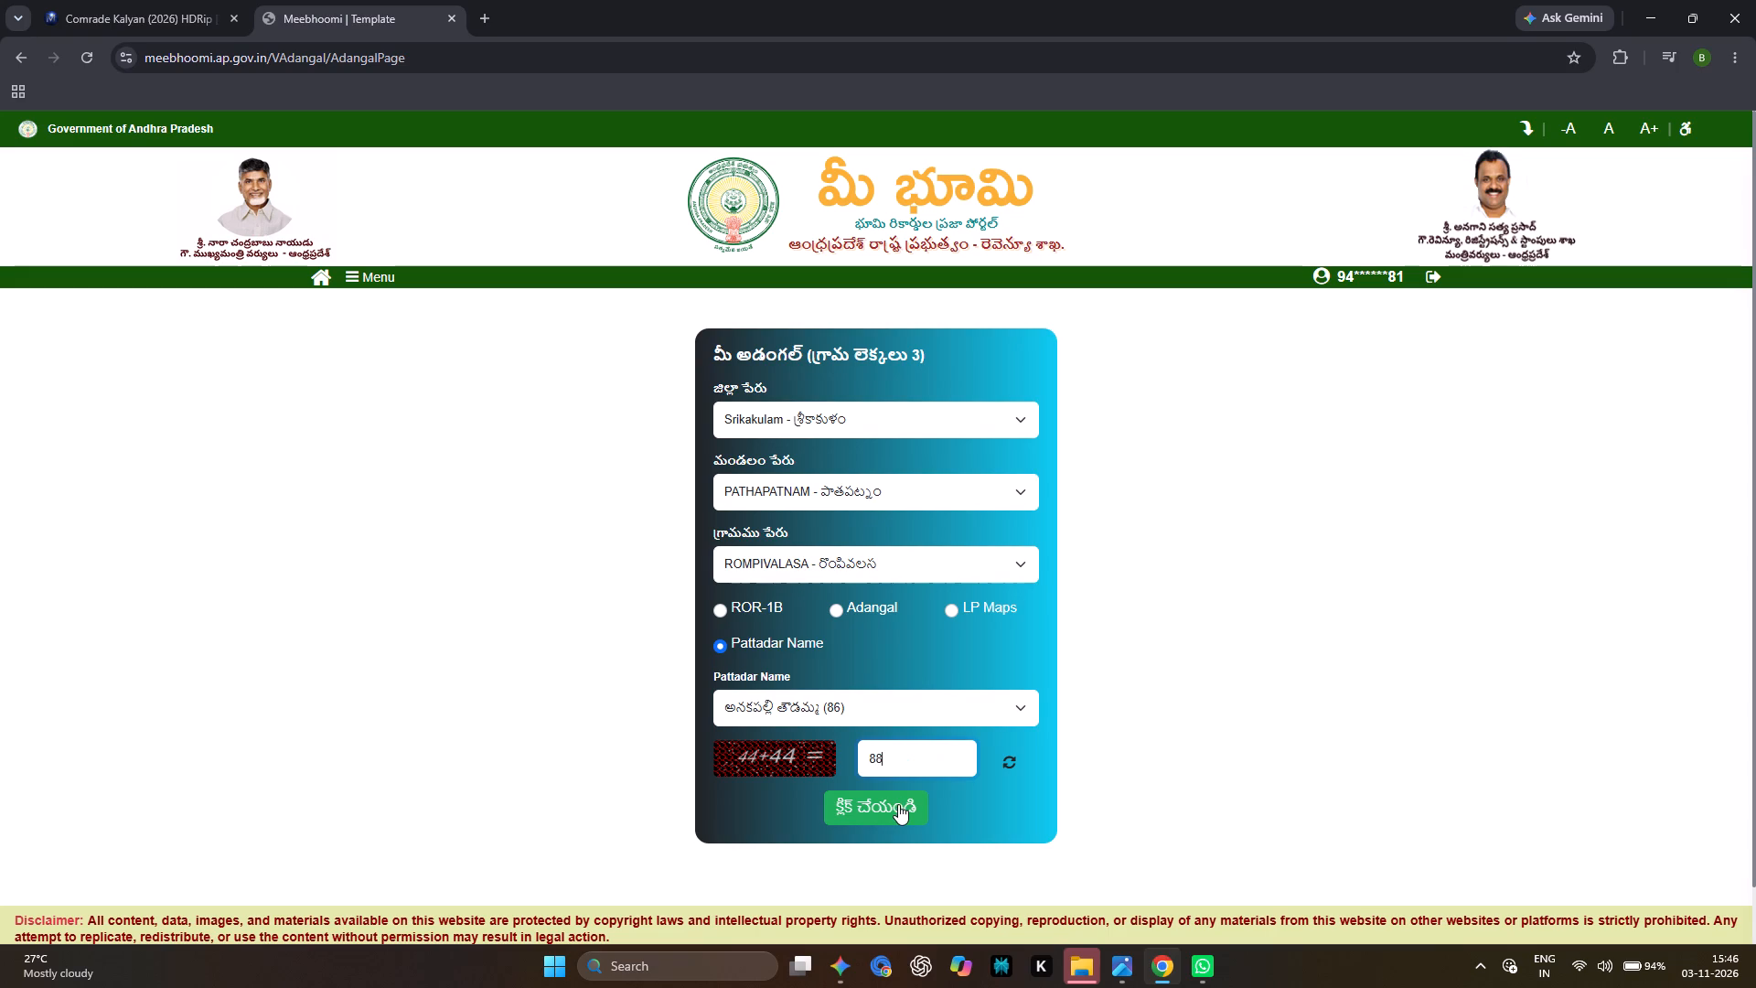
click(897, 805)
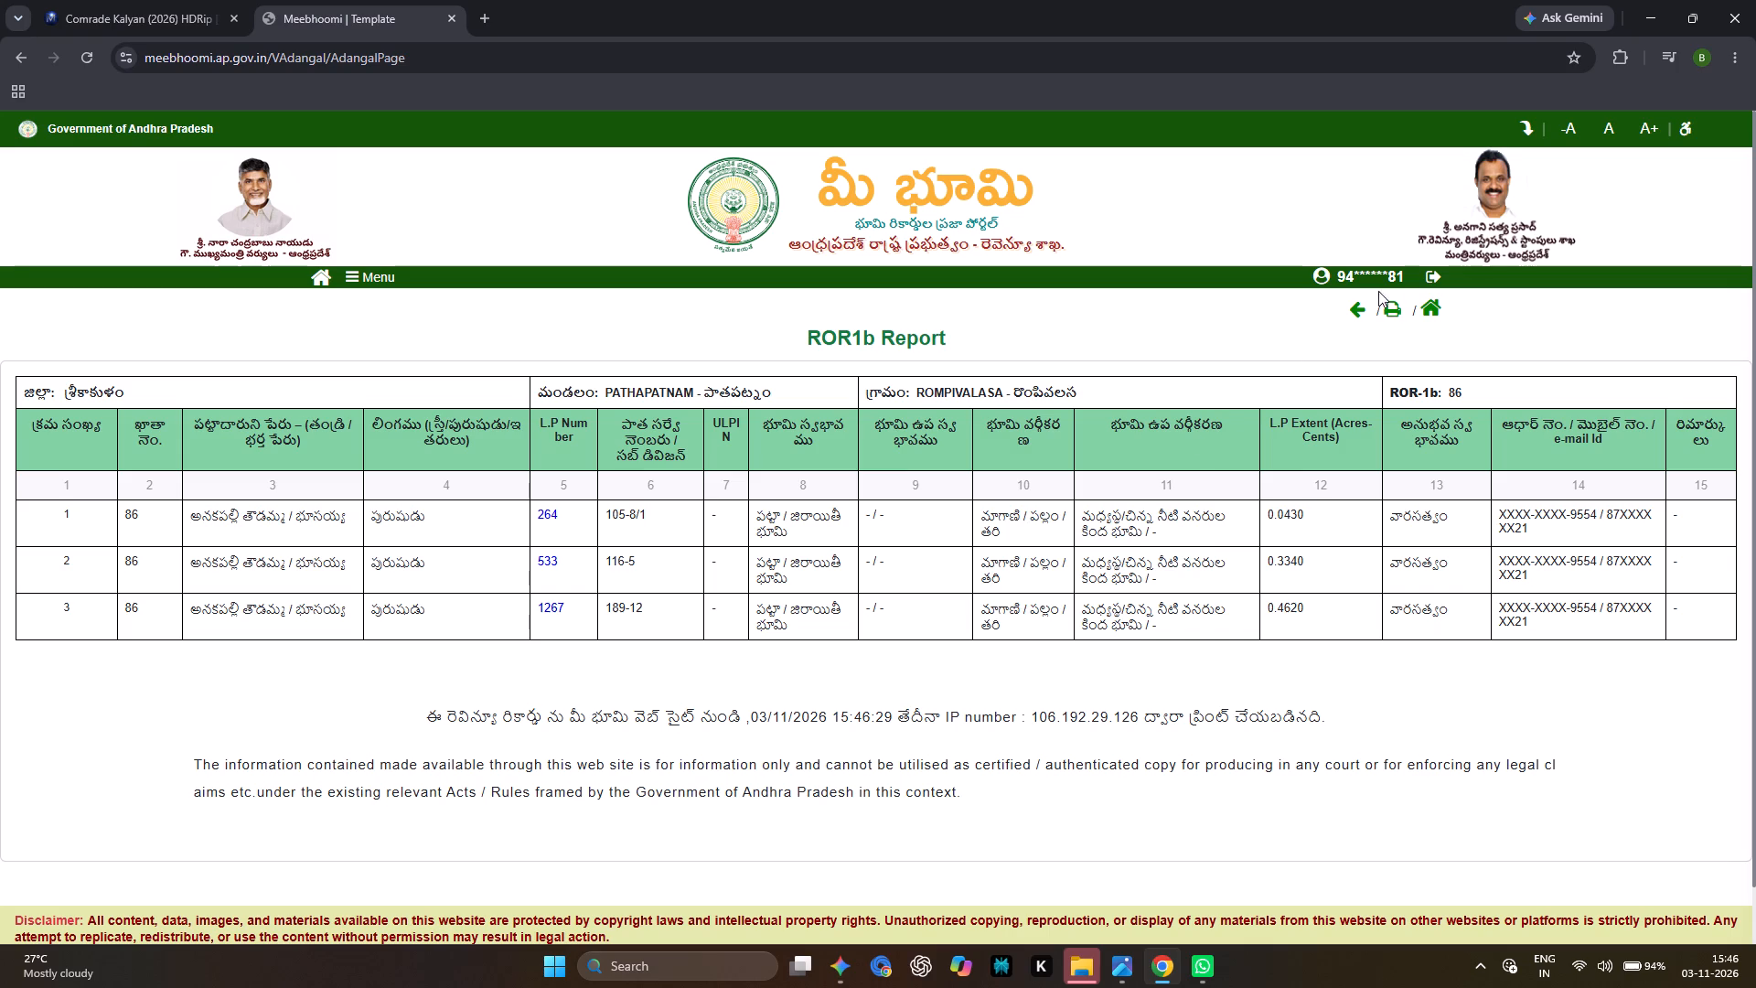
Print the Rompivalasa ROR1b report to PDF and save it as 1-B-2 in the Screenshots folder.
click(1393, 312)
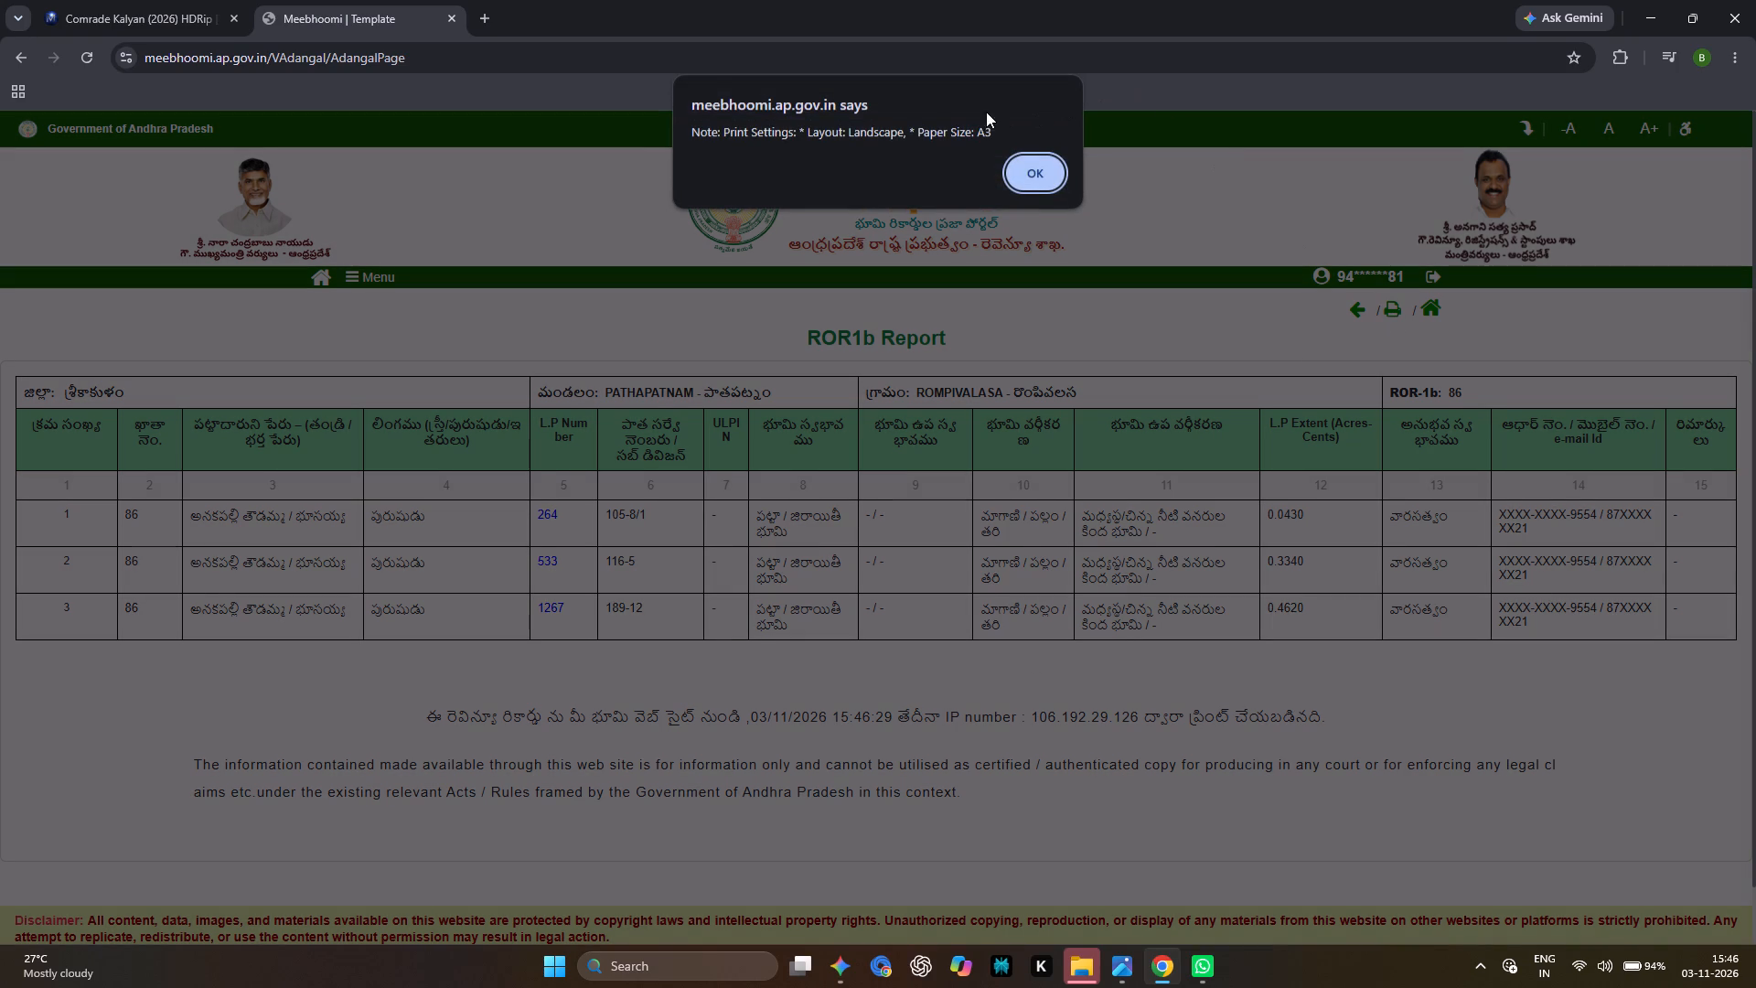
click(1026, 176)
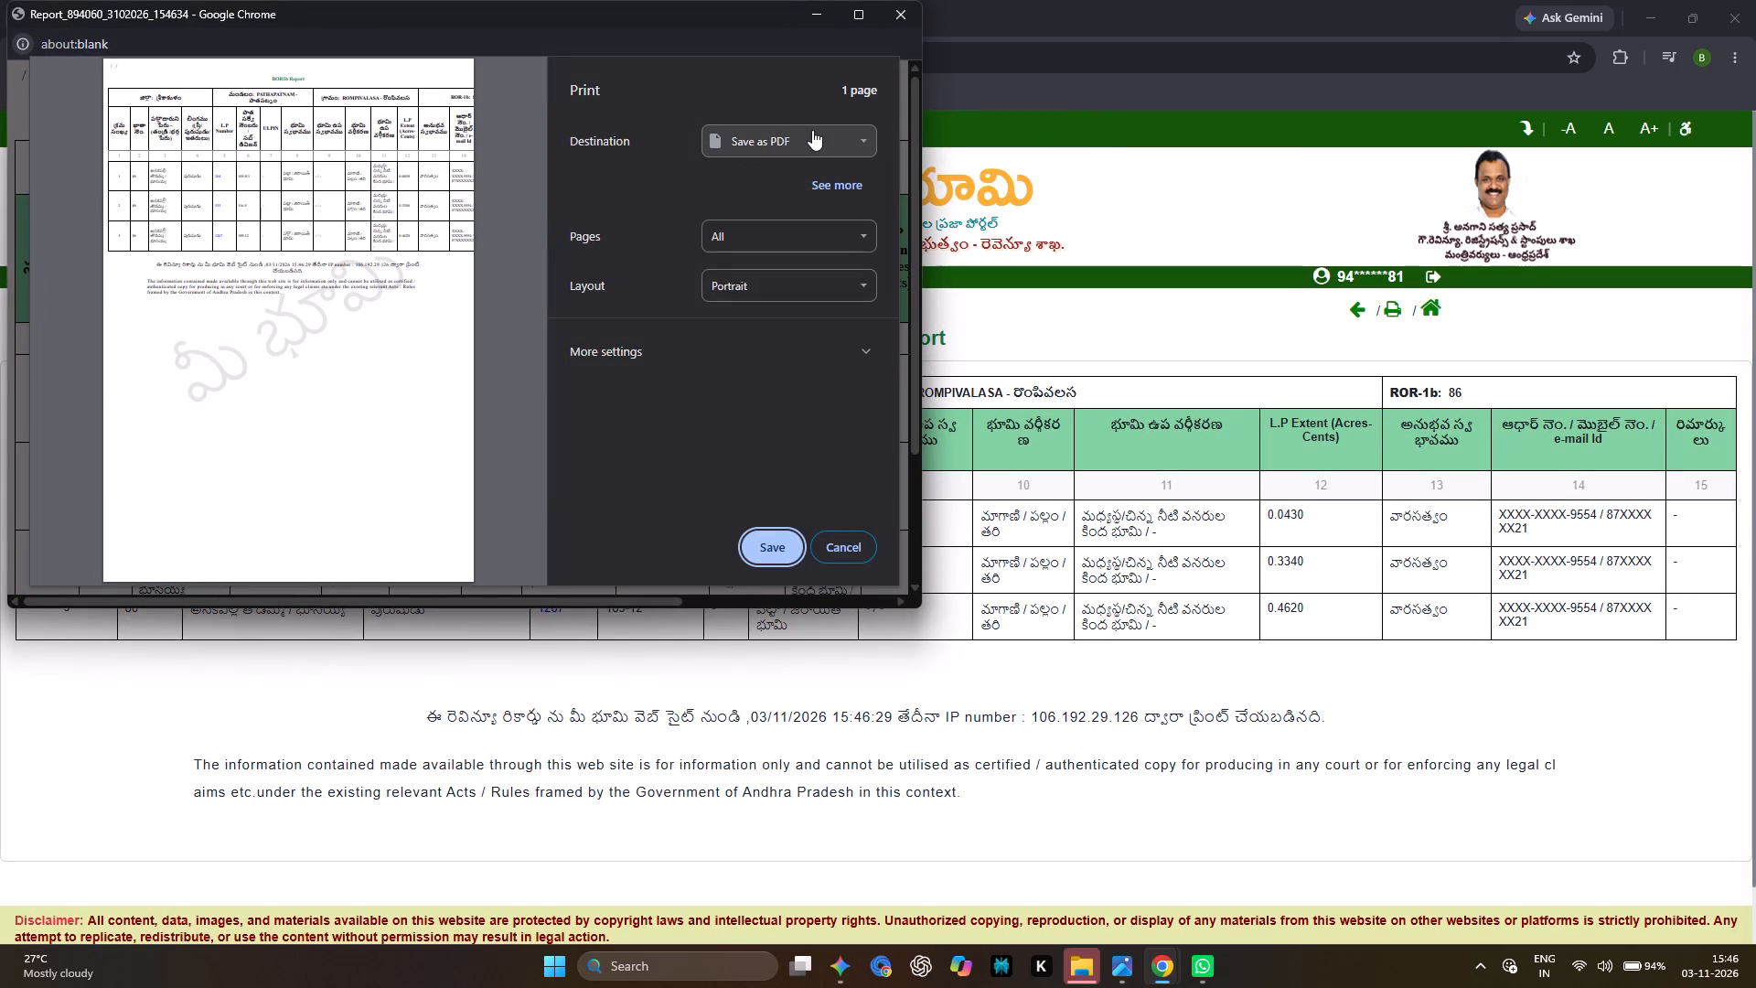
click(770, 549)
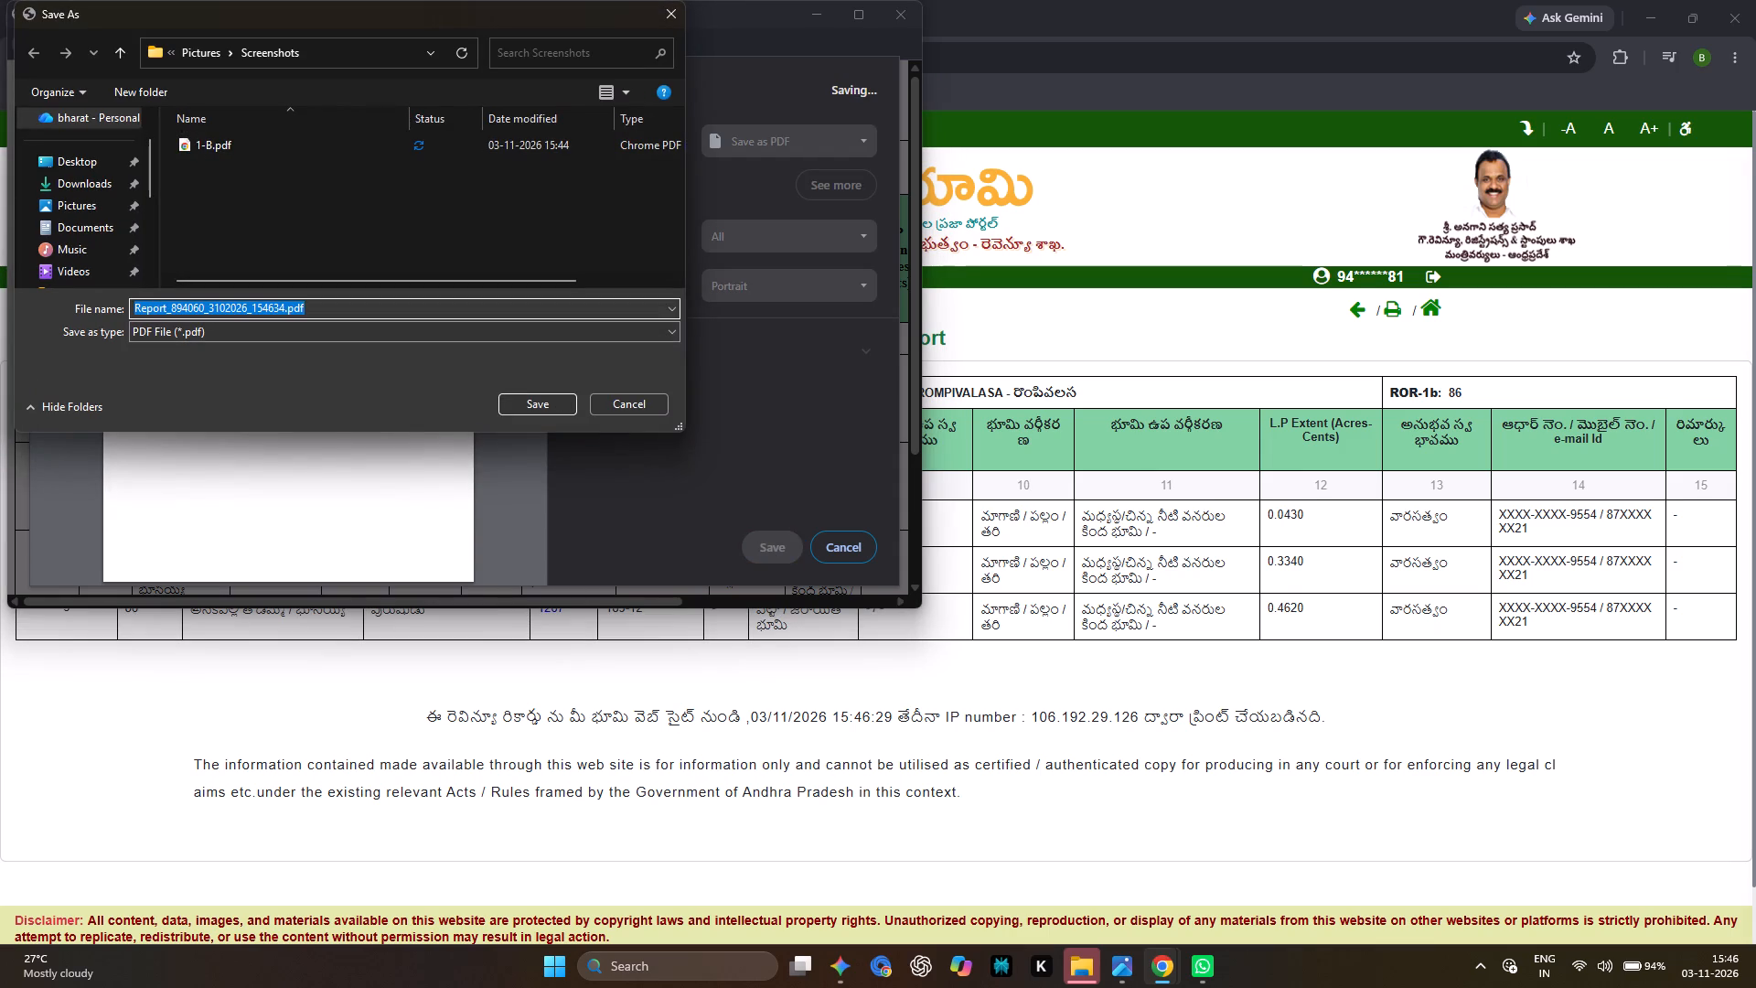
key(BackSpace)
key(1)
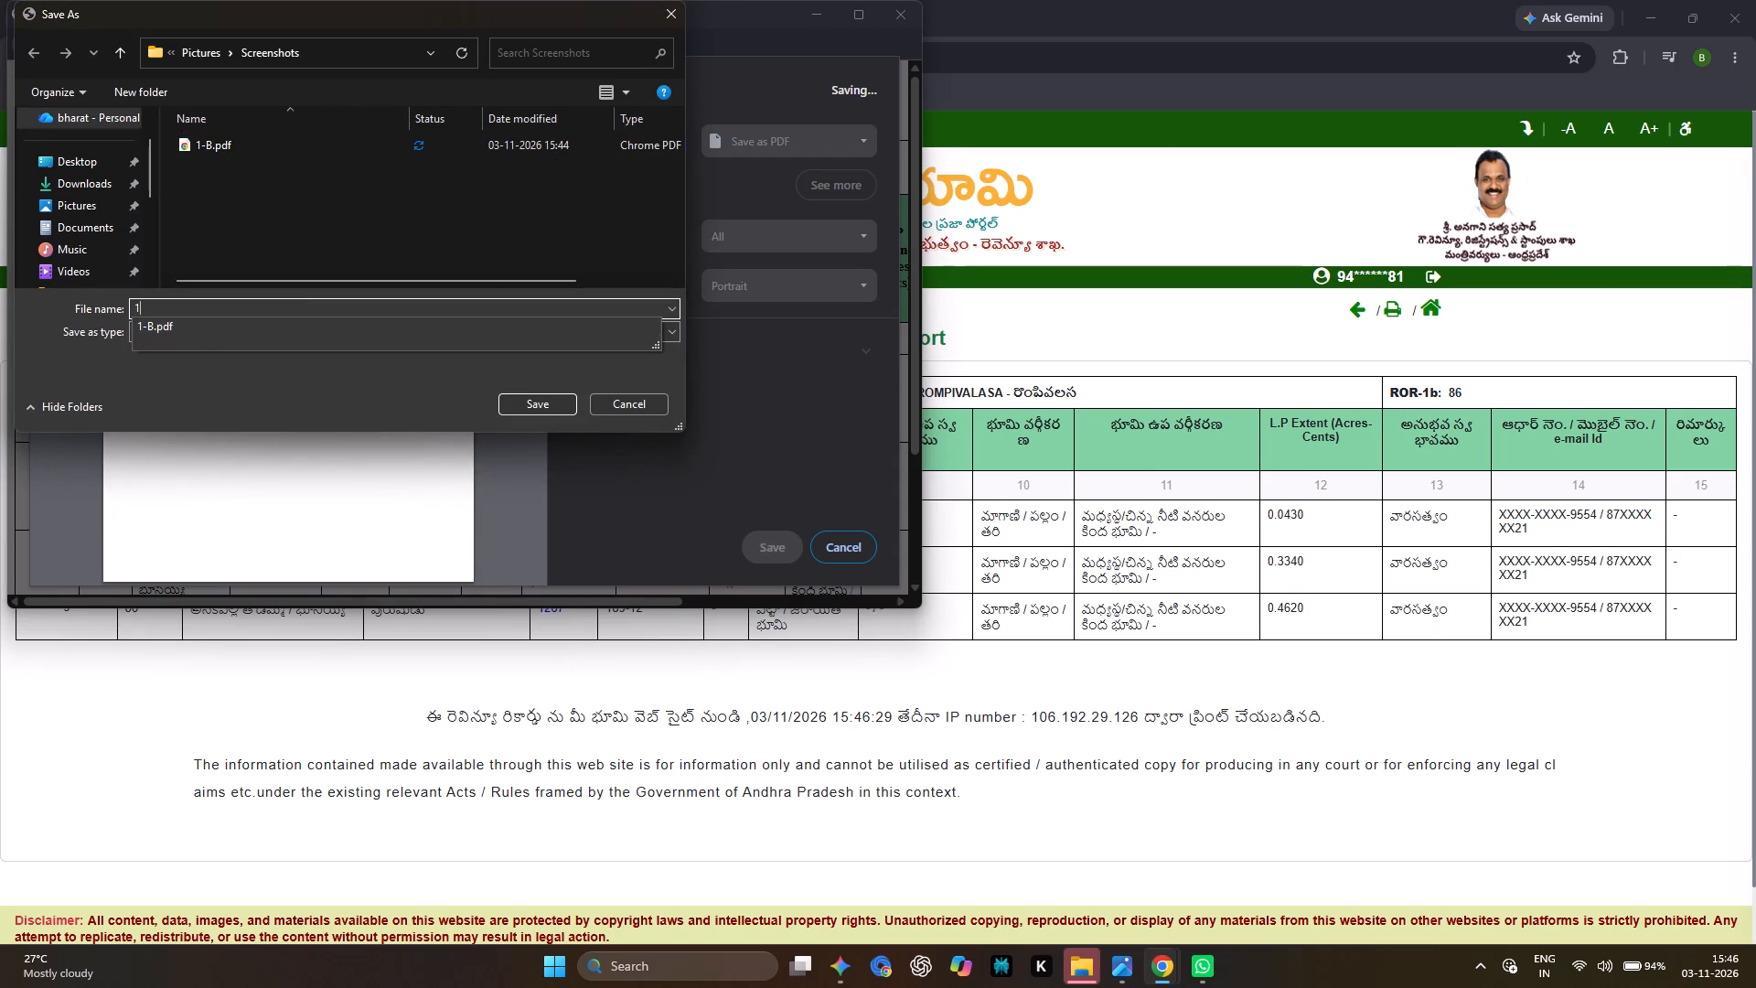
key(shift+underscore)
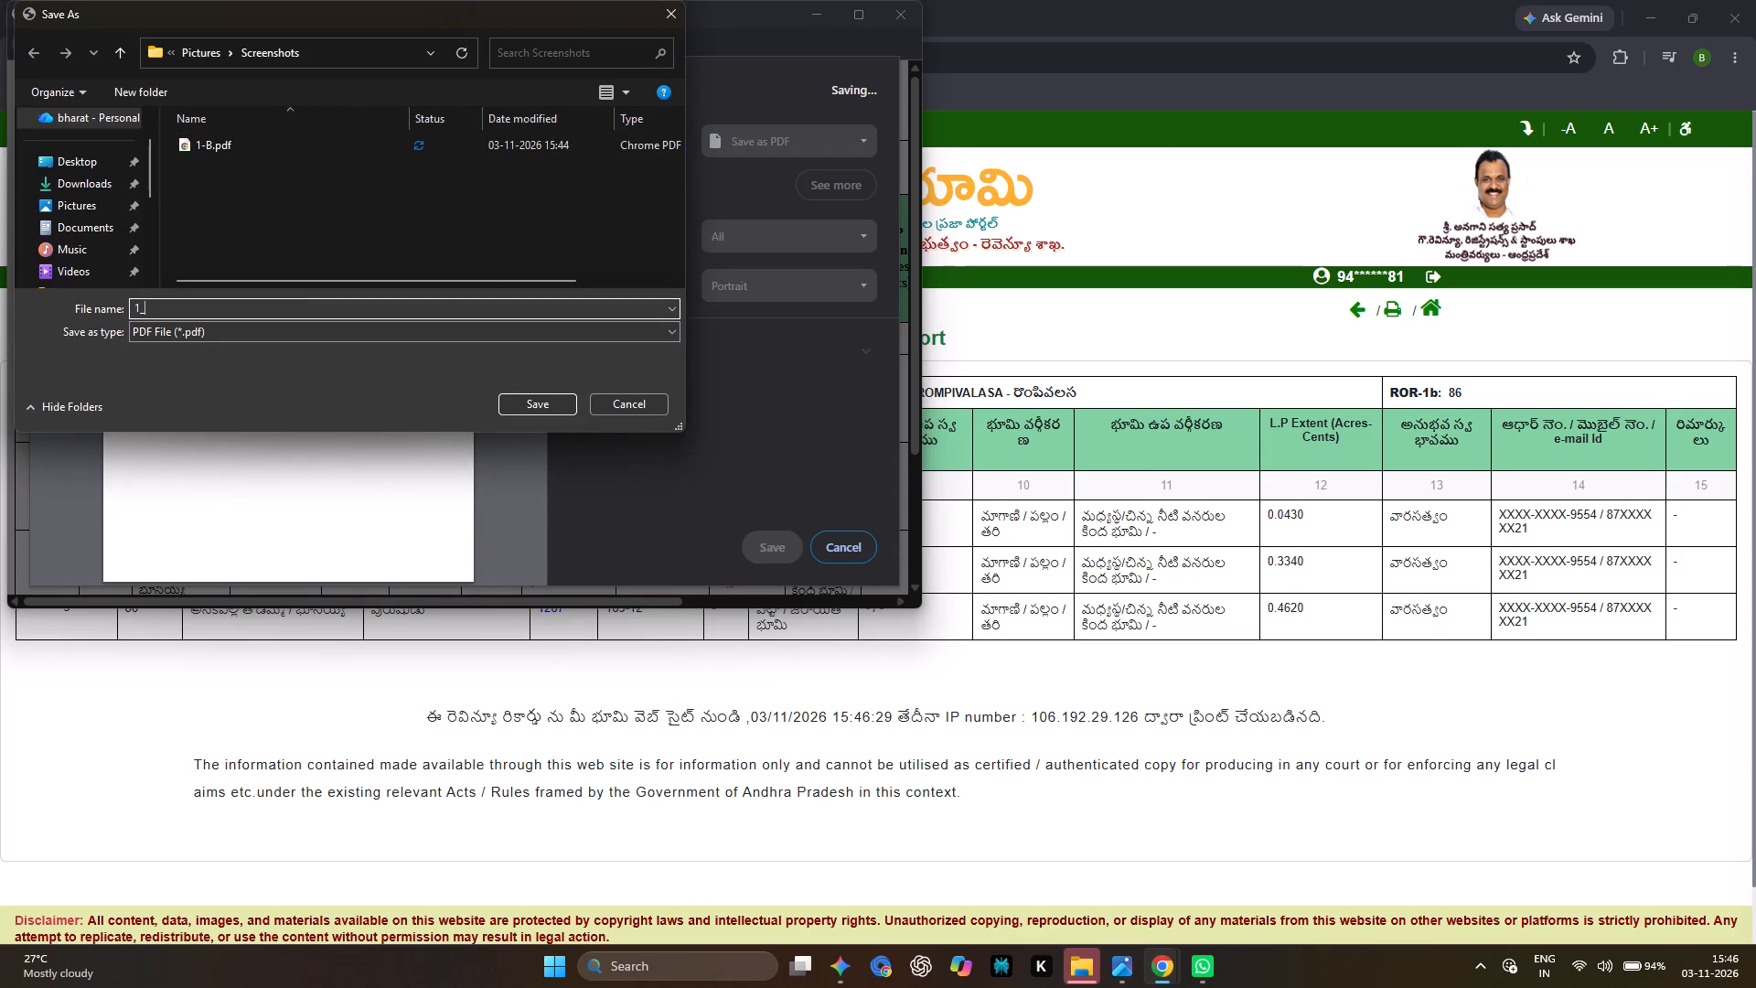
key(BackSpace)
key(minus)
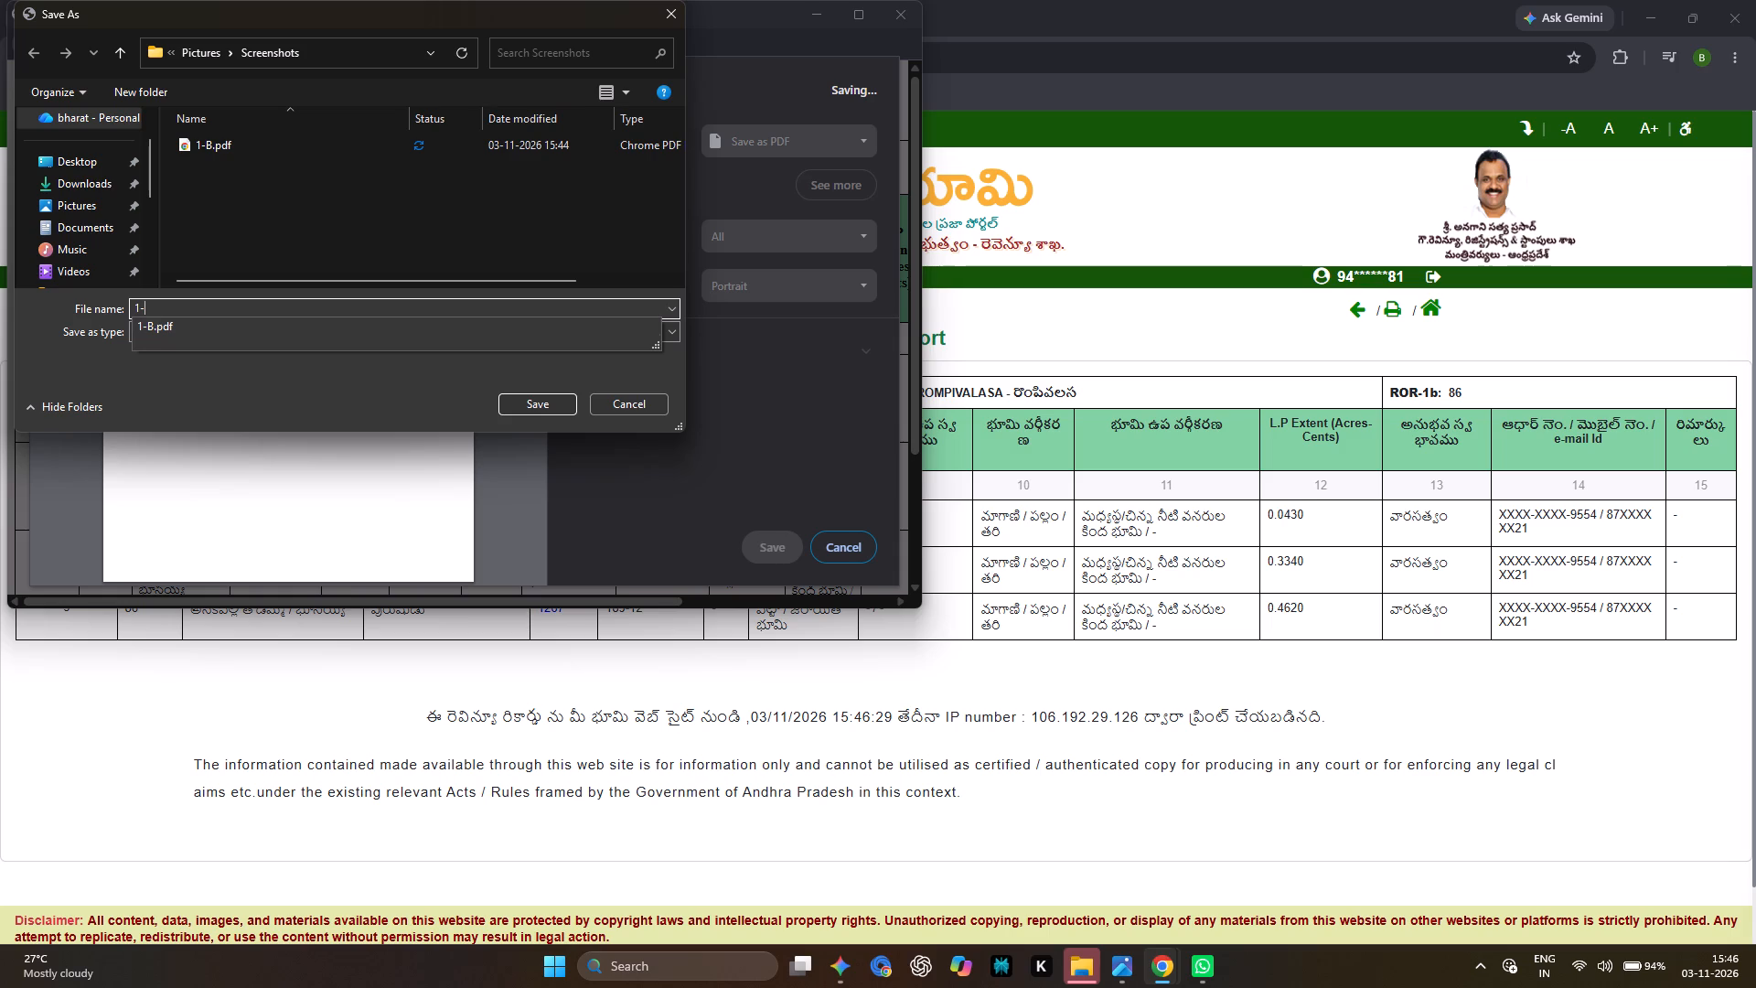
key(shift+b)
text(-2)
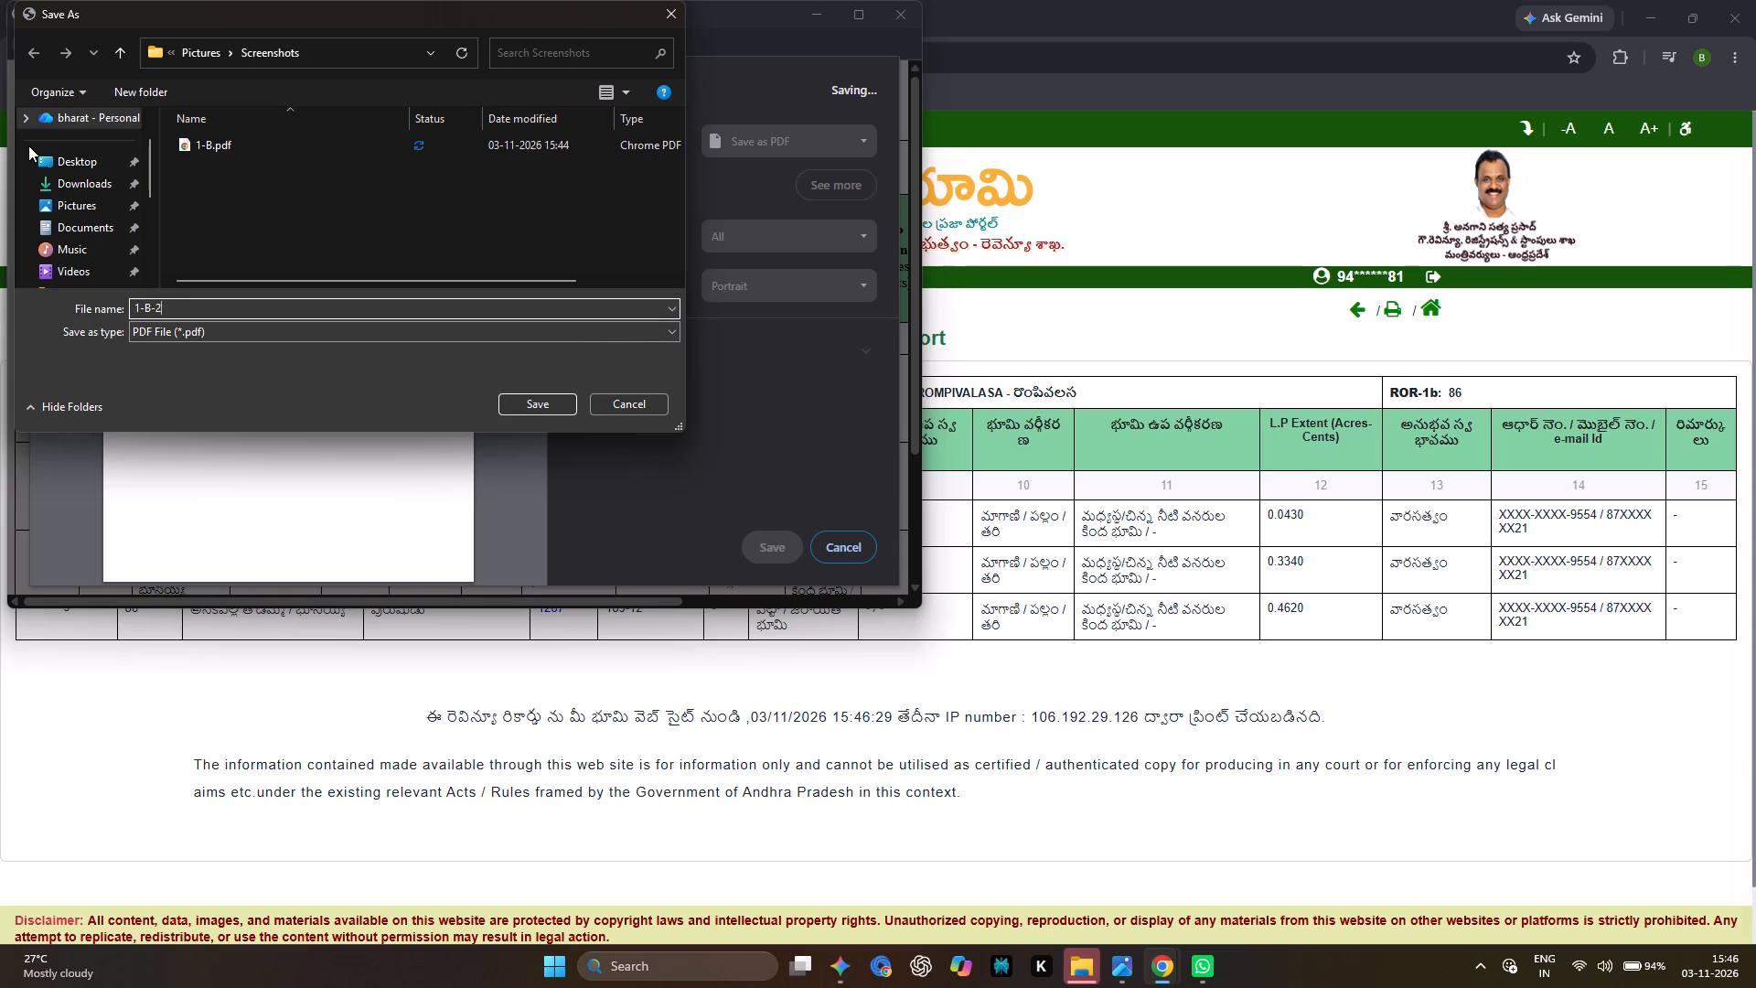
scroll(88, 259, down, 1)
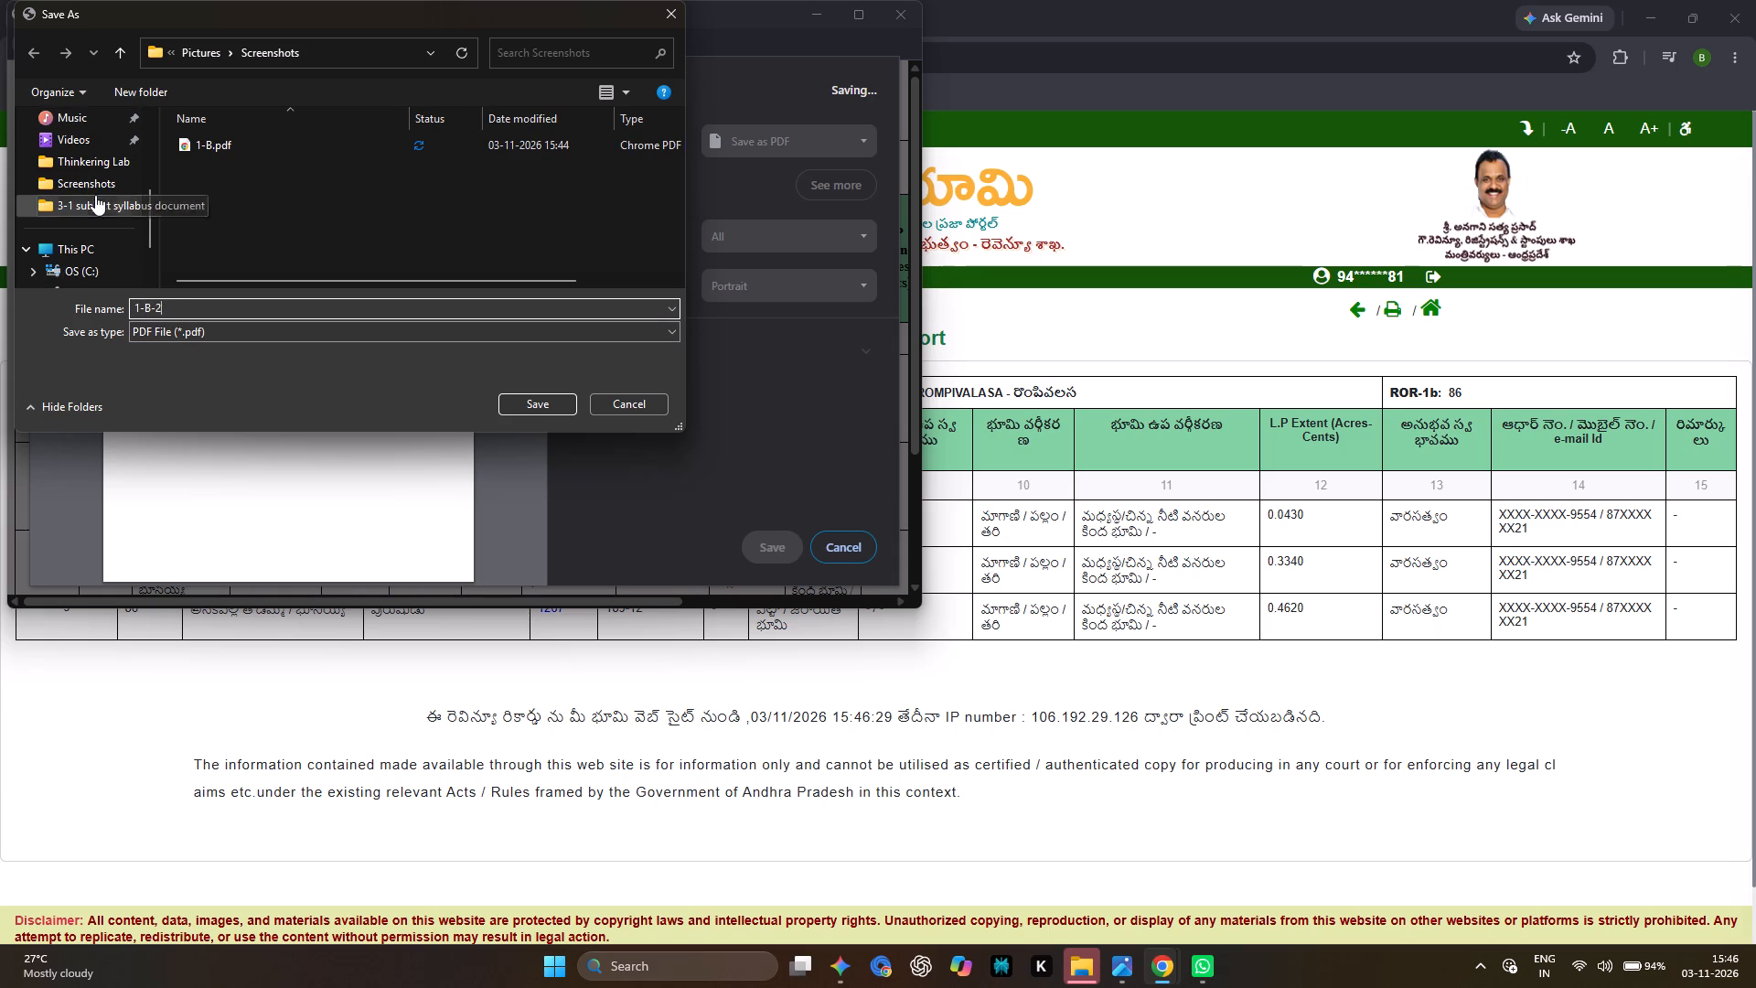
click(100, 188)
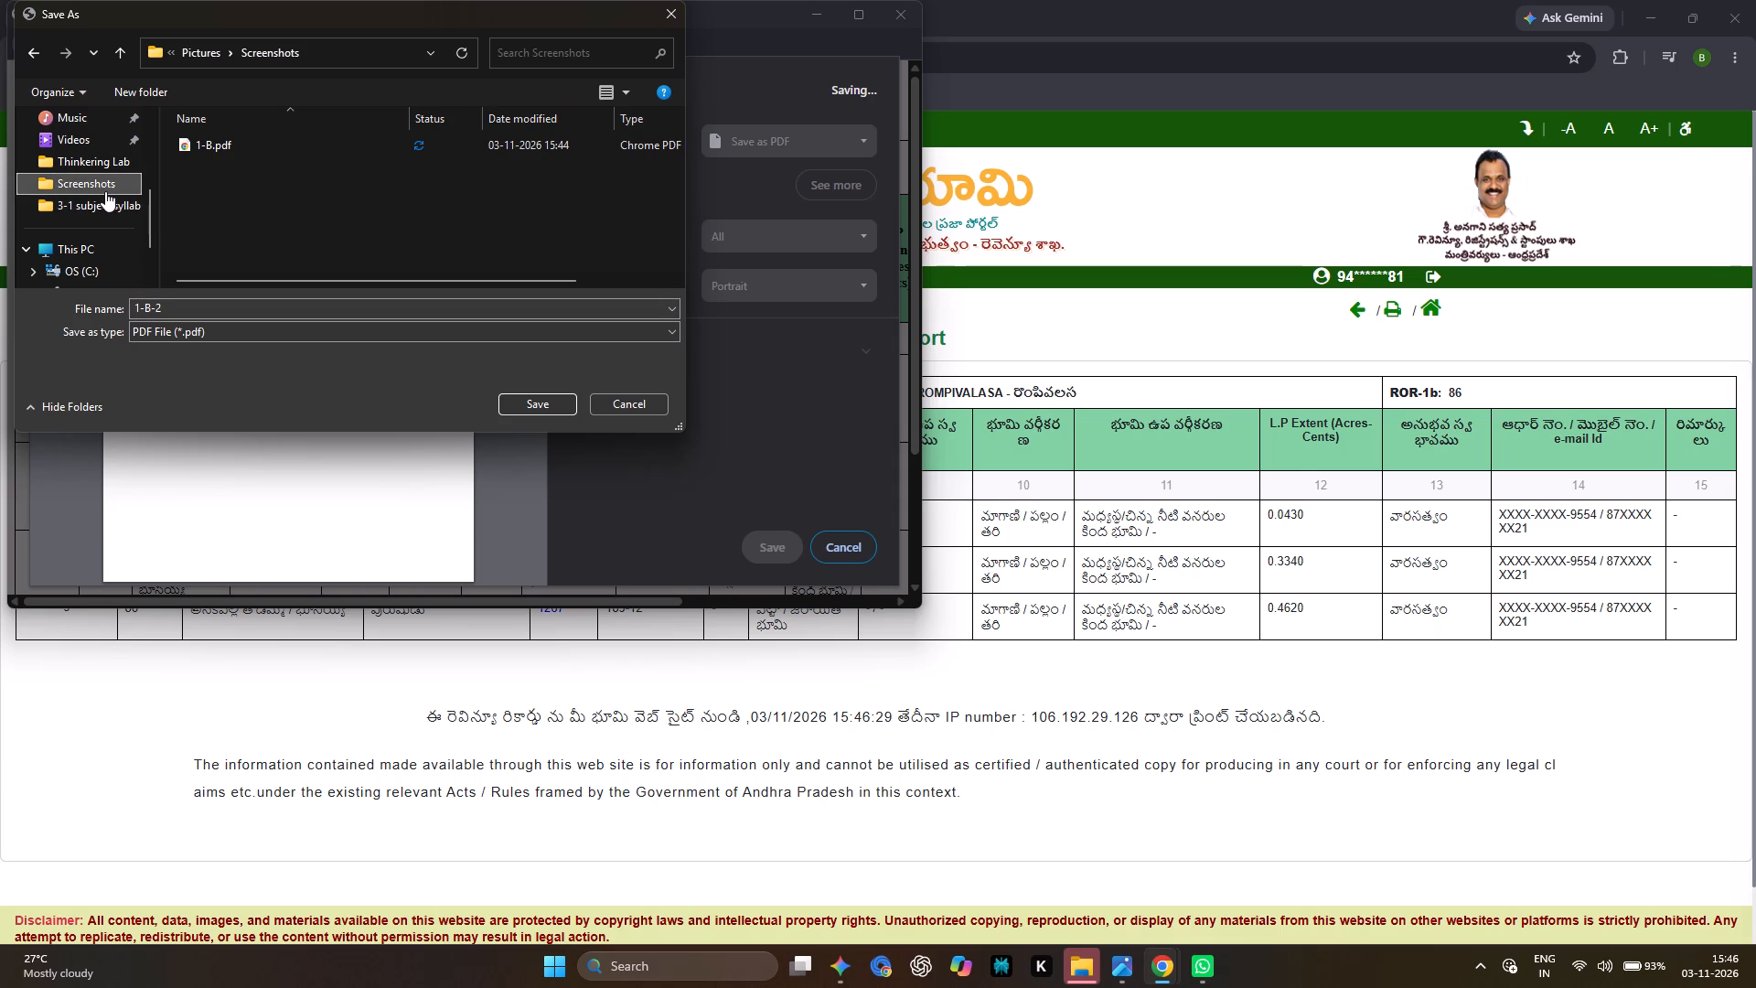
click(106, 192)
click(530, 398)
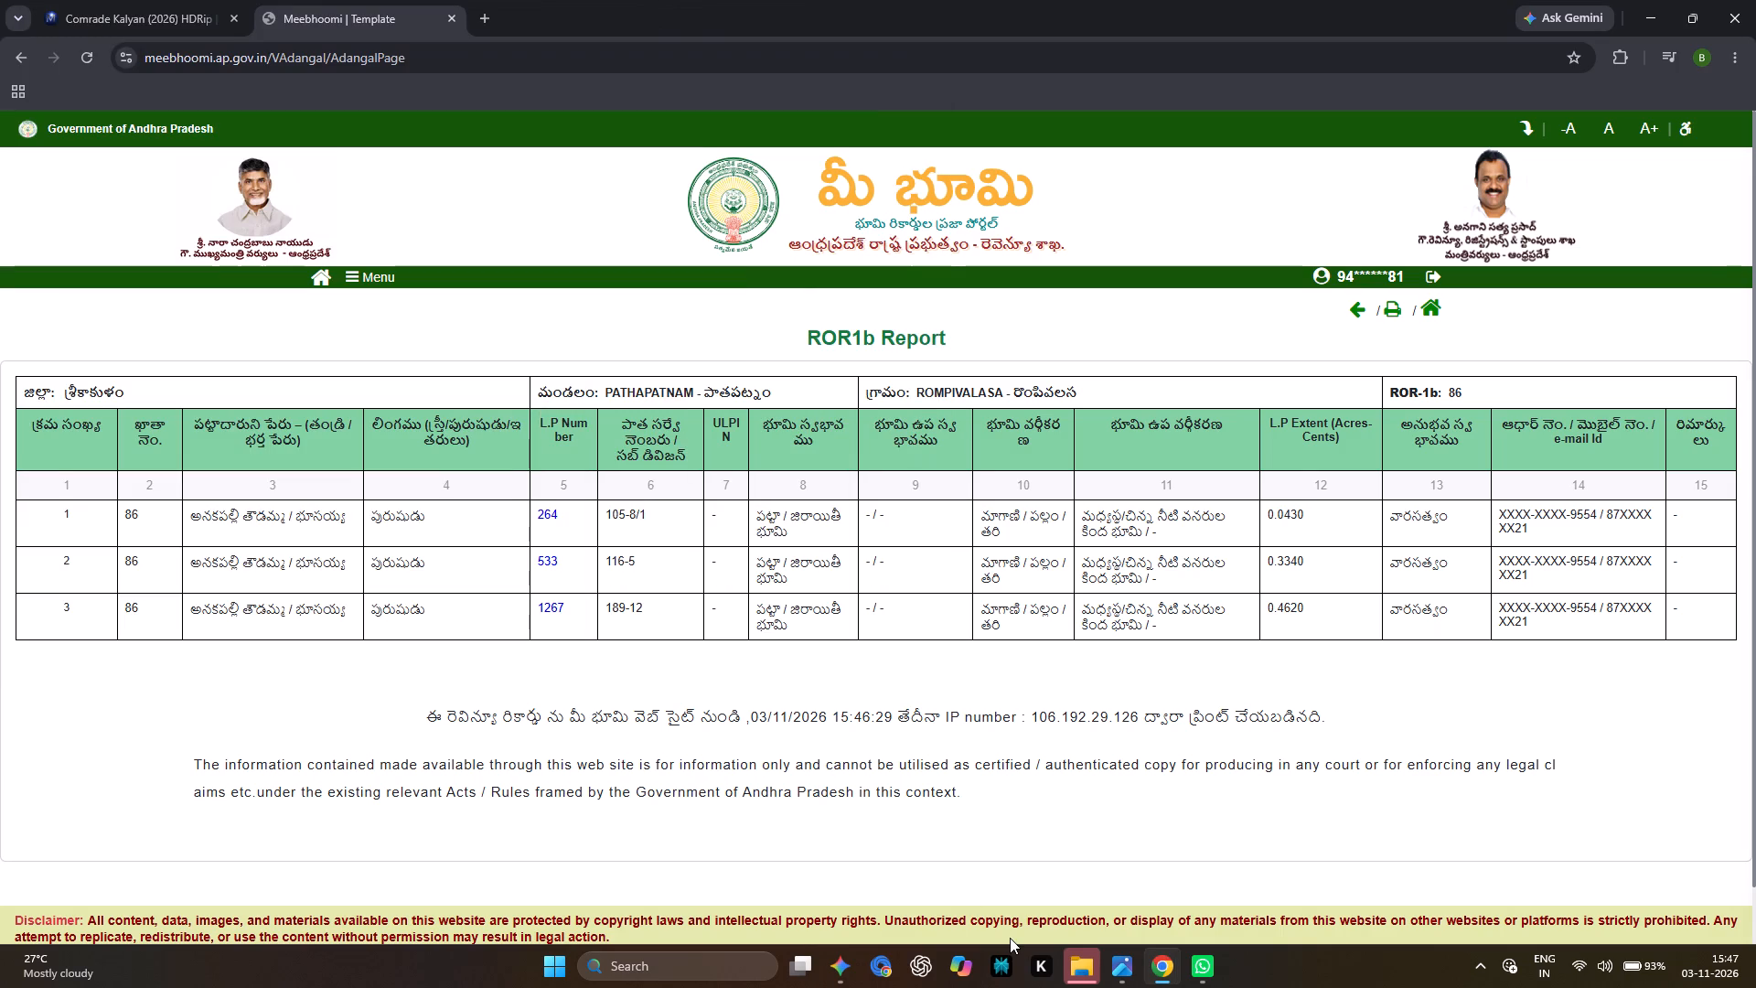
Switch to File Explorer and open the sharing options for 1-B-2.pdf in the Screenshots folder.
click(1077, 976)
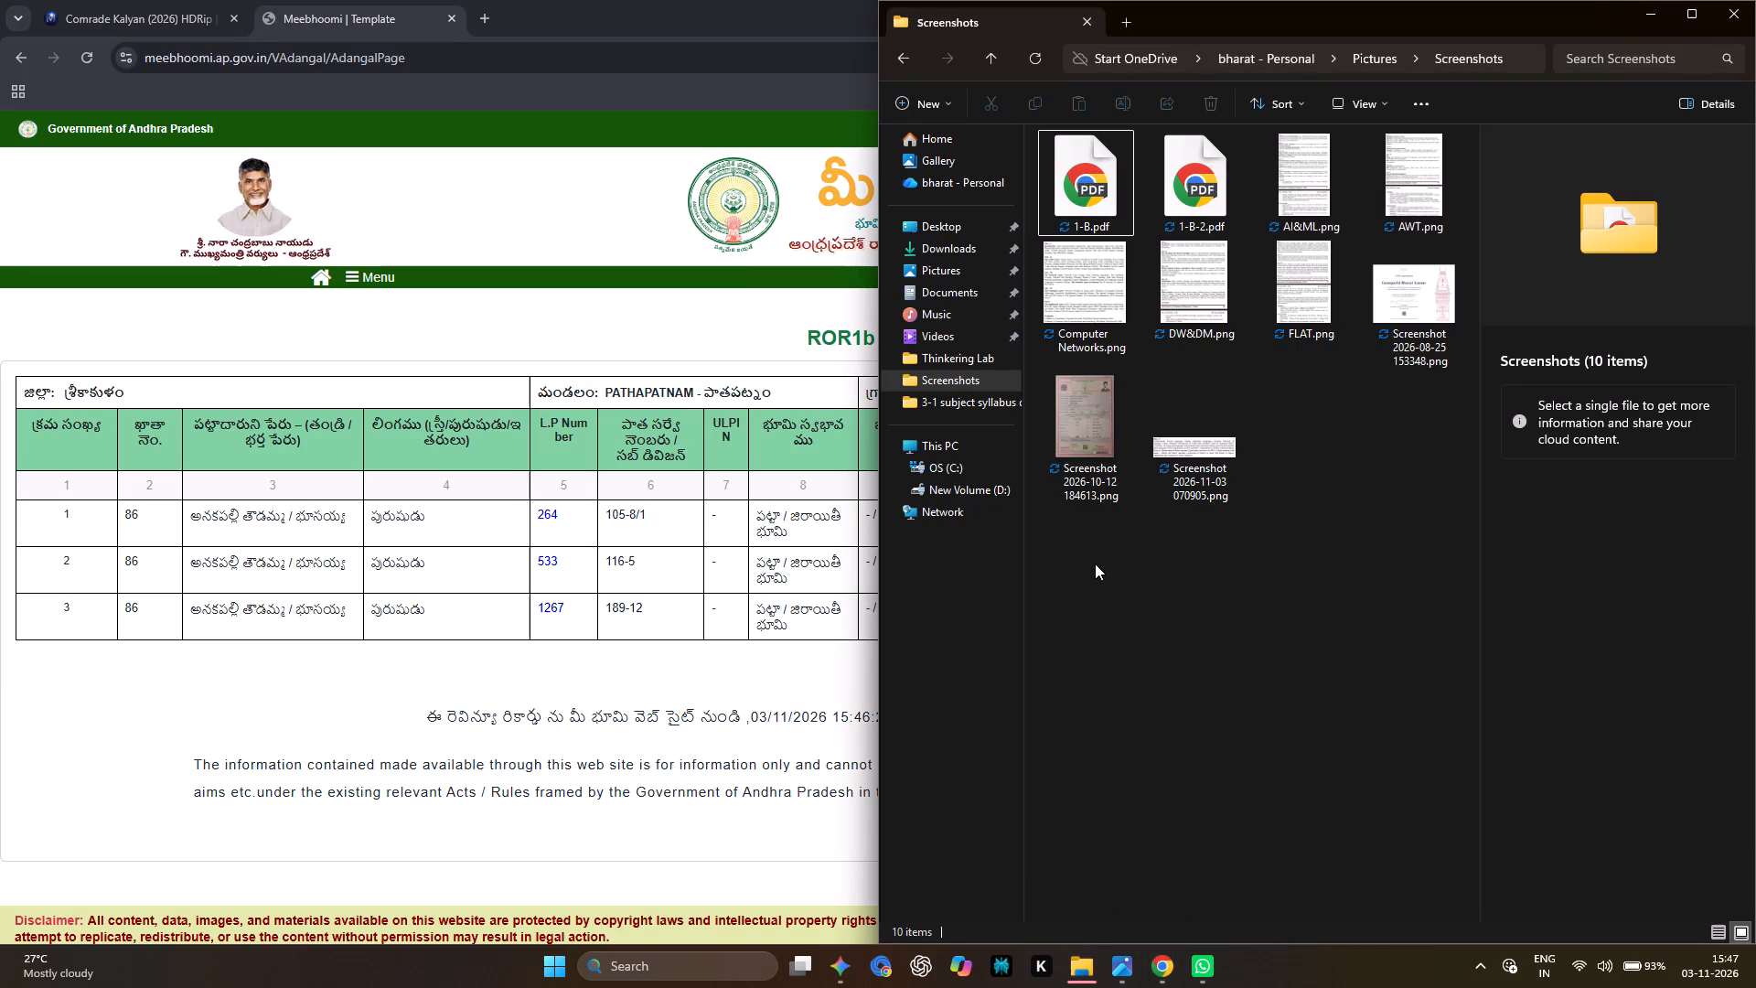
click(1187, 199)
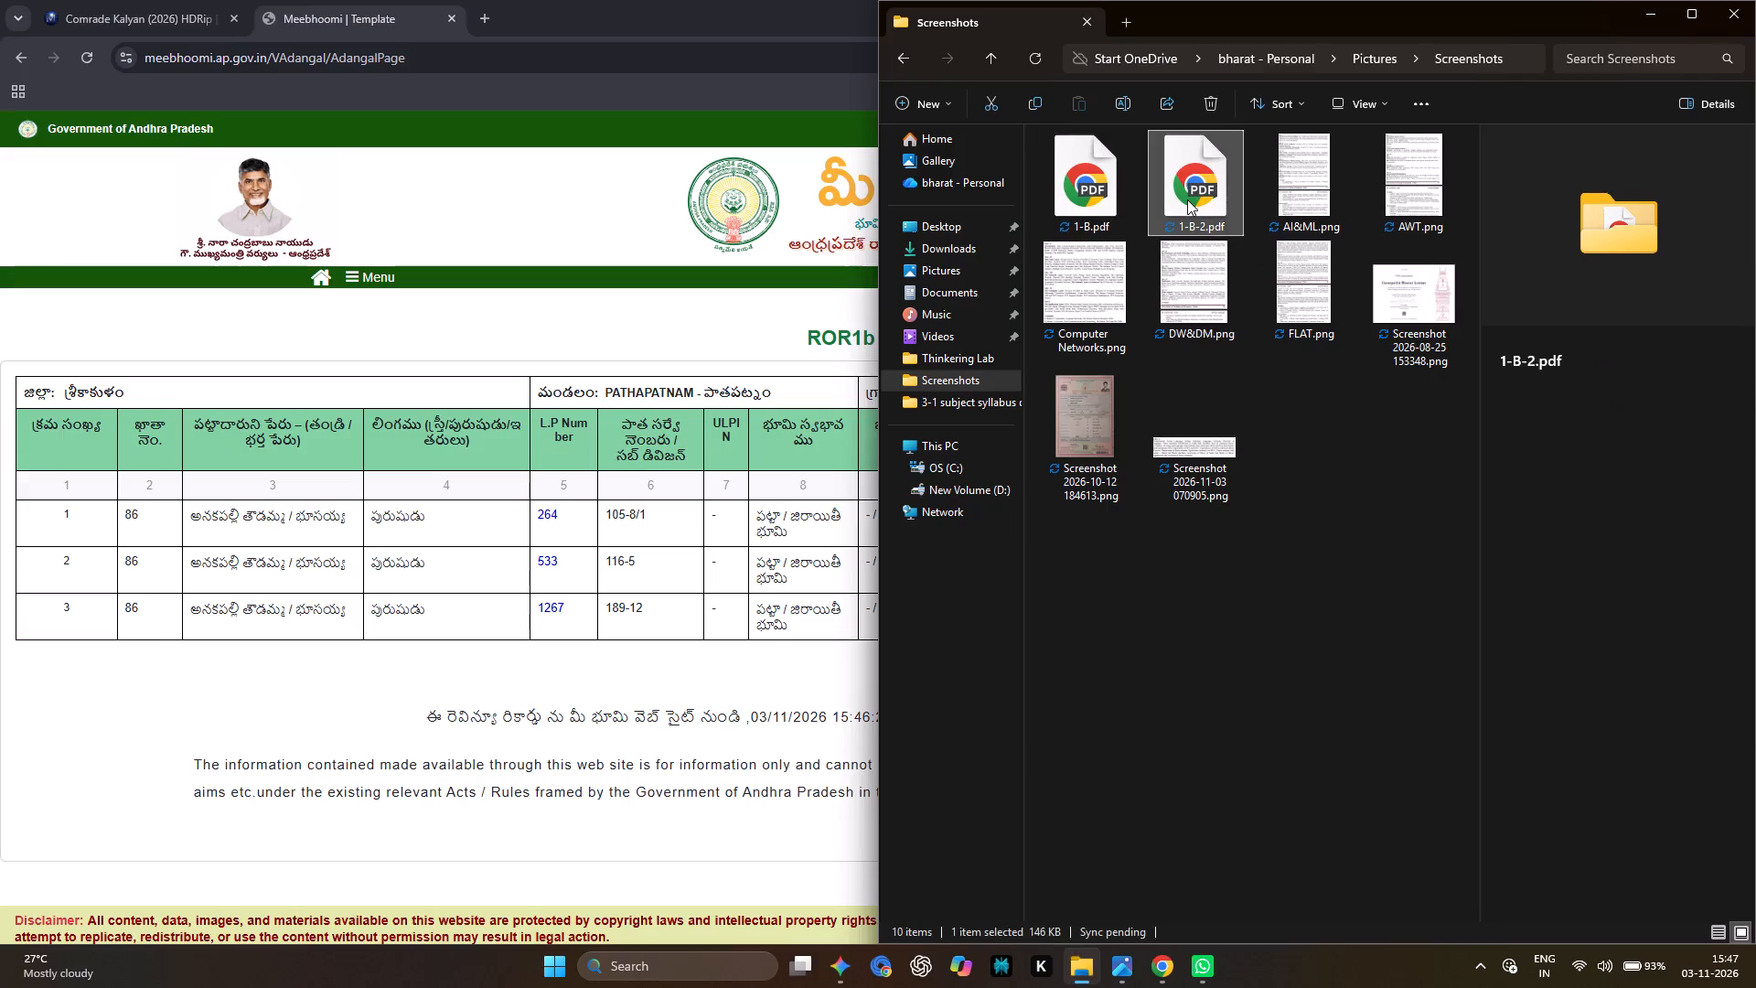
click(1229, 205)
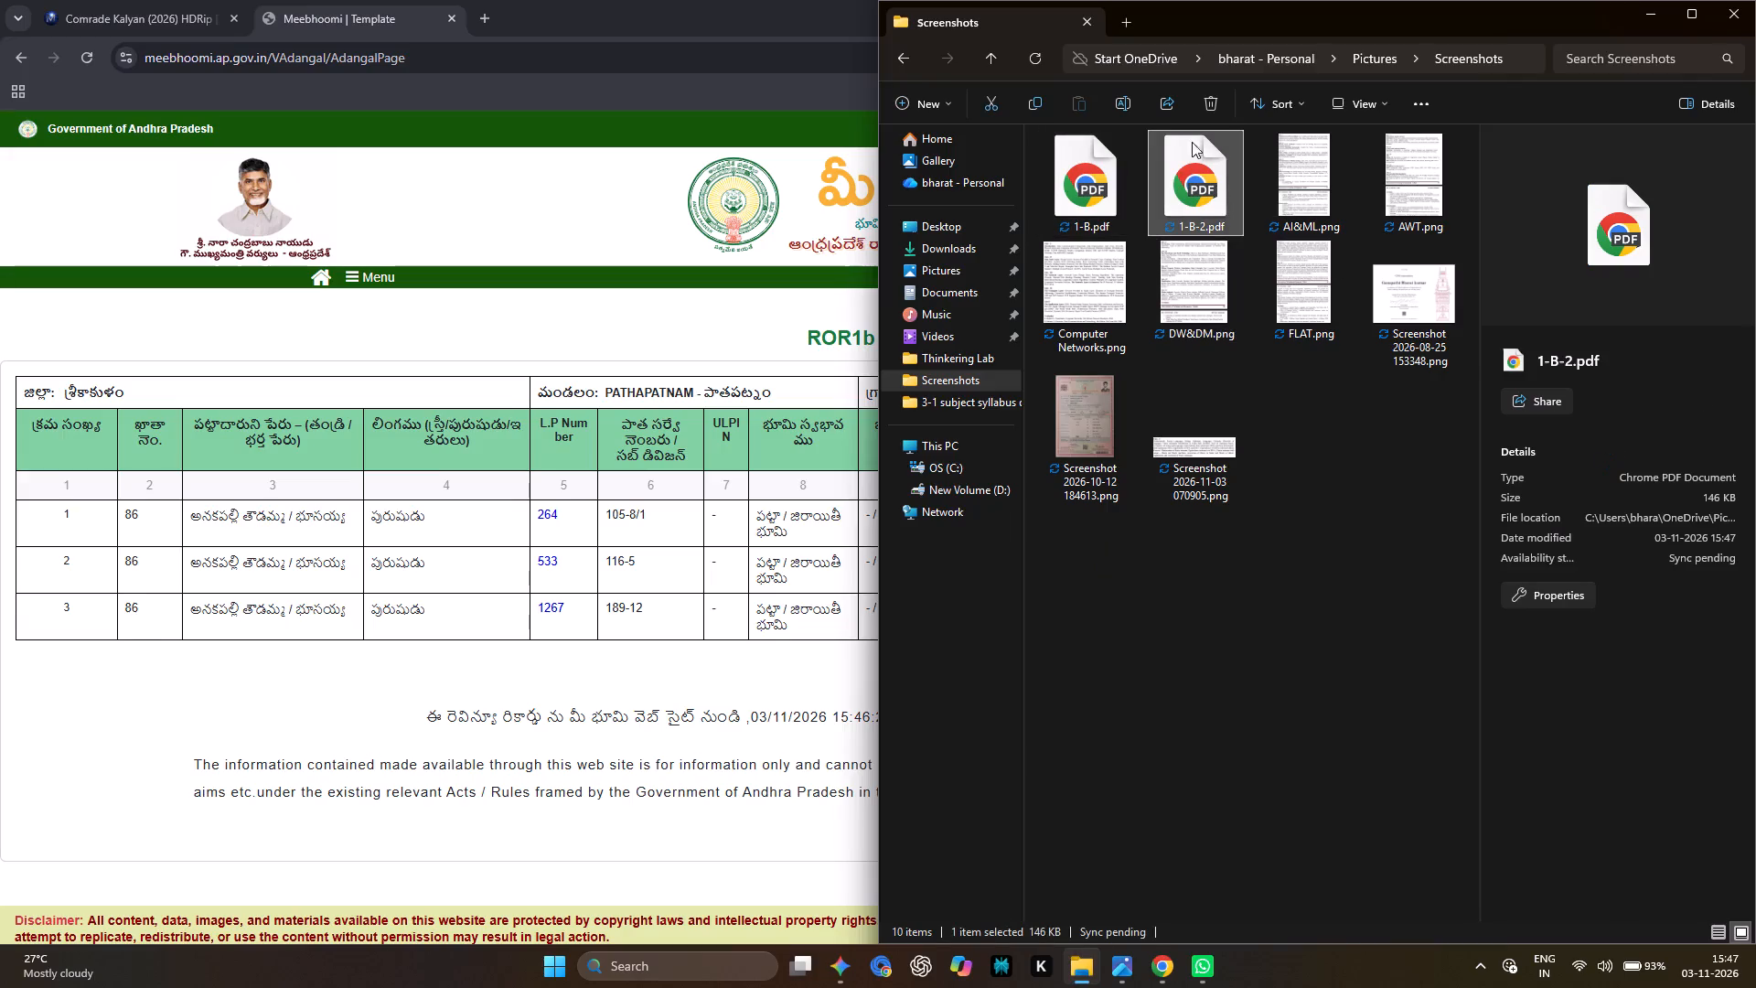
click(1162, 119)
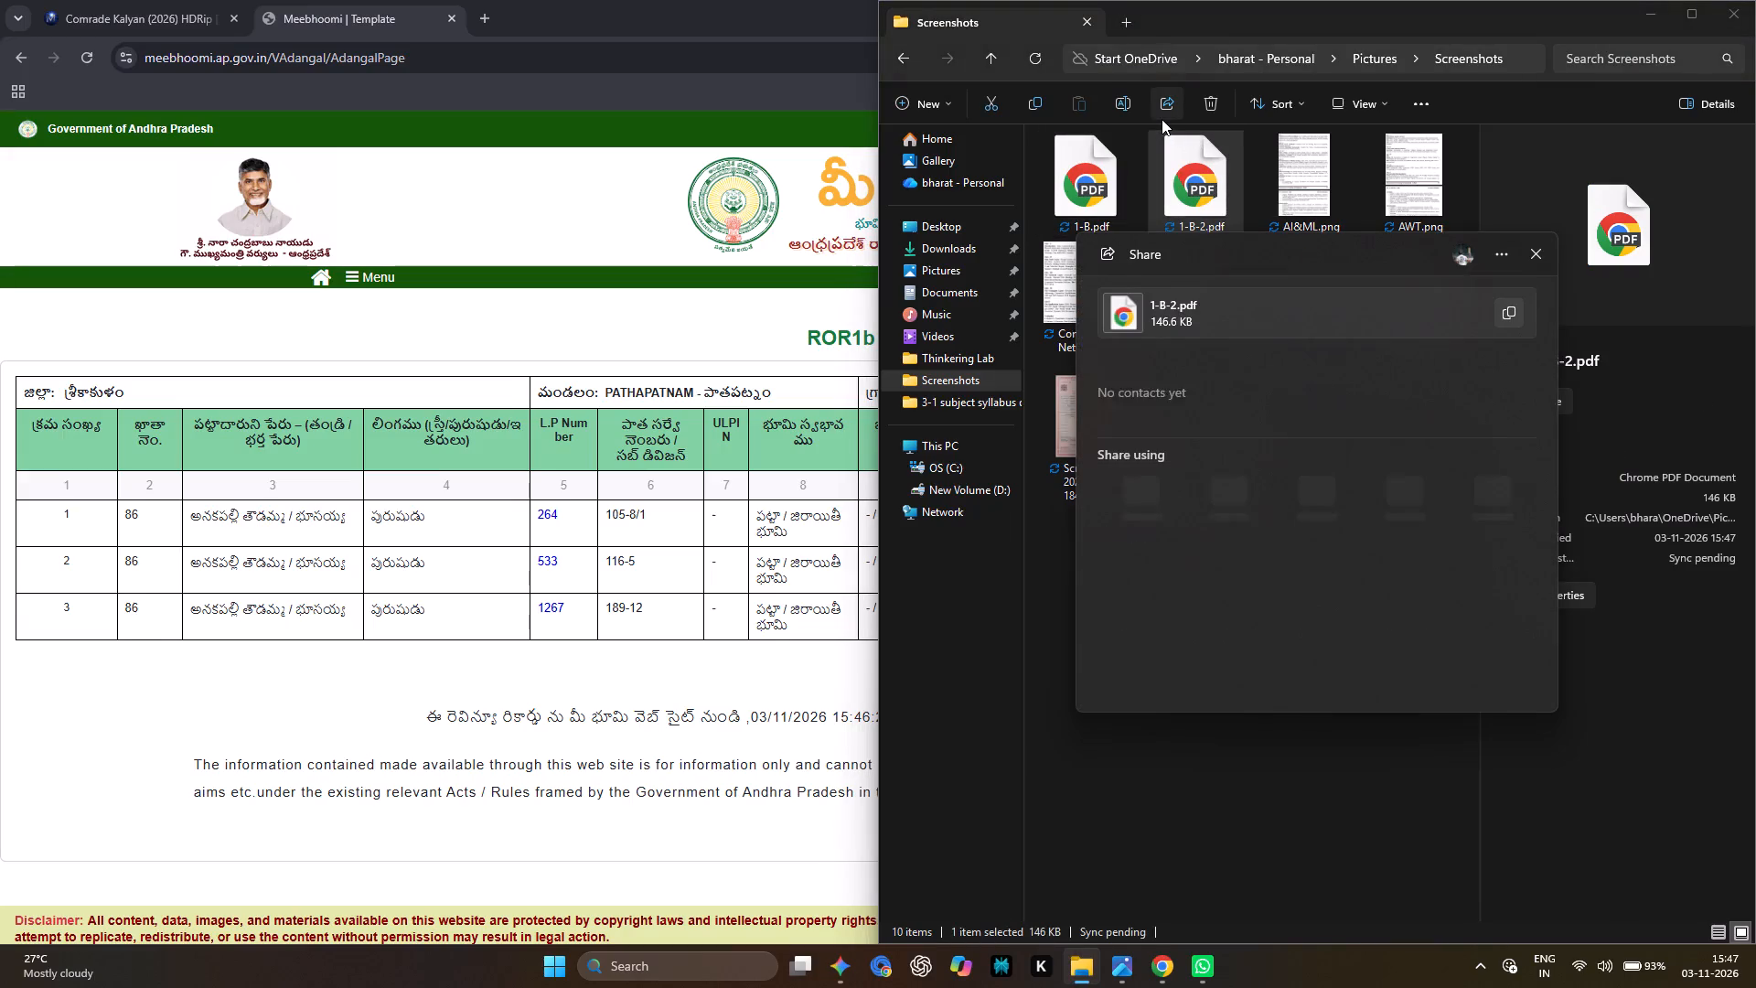
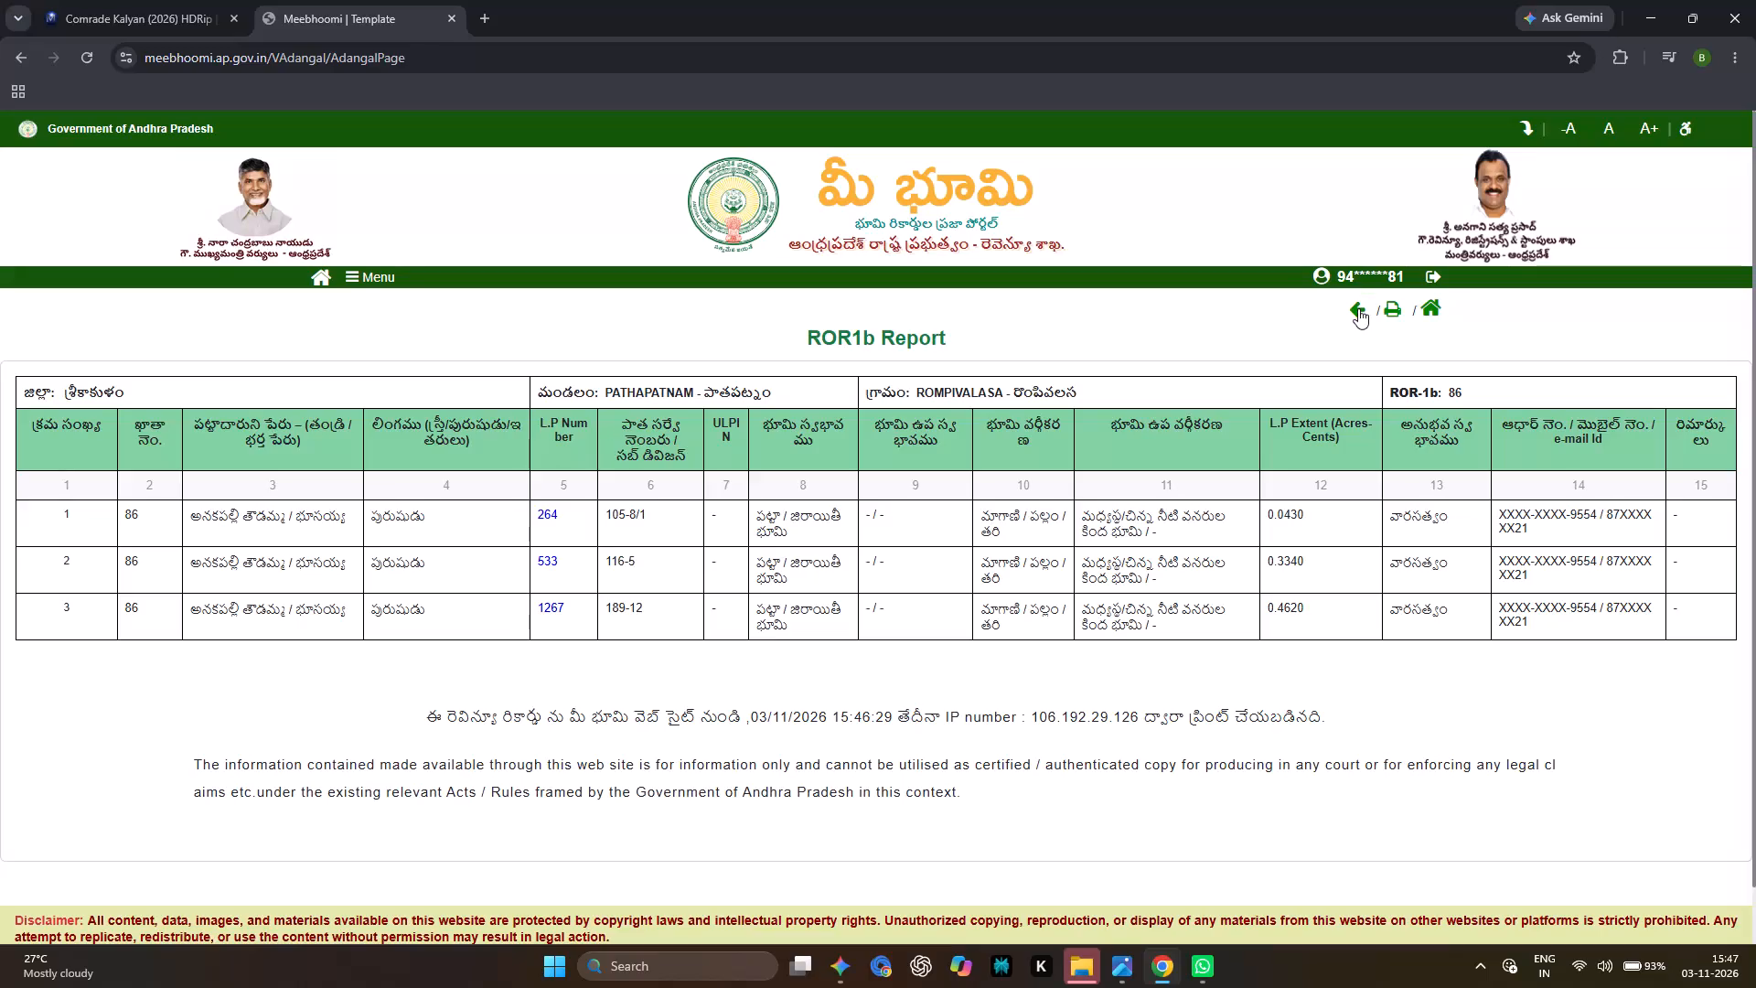
Return from the ROR1b report to the search form and choose ROMPIVALASA as the village.
click(1358, 308)
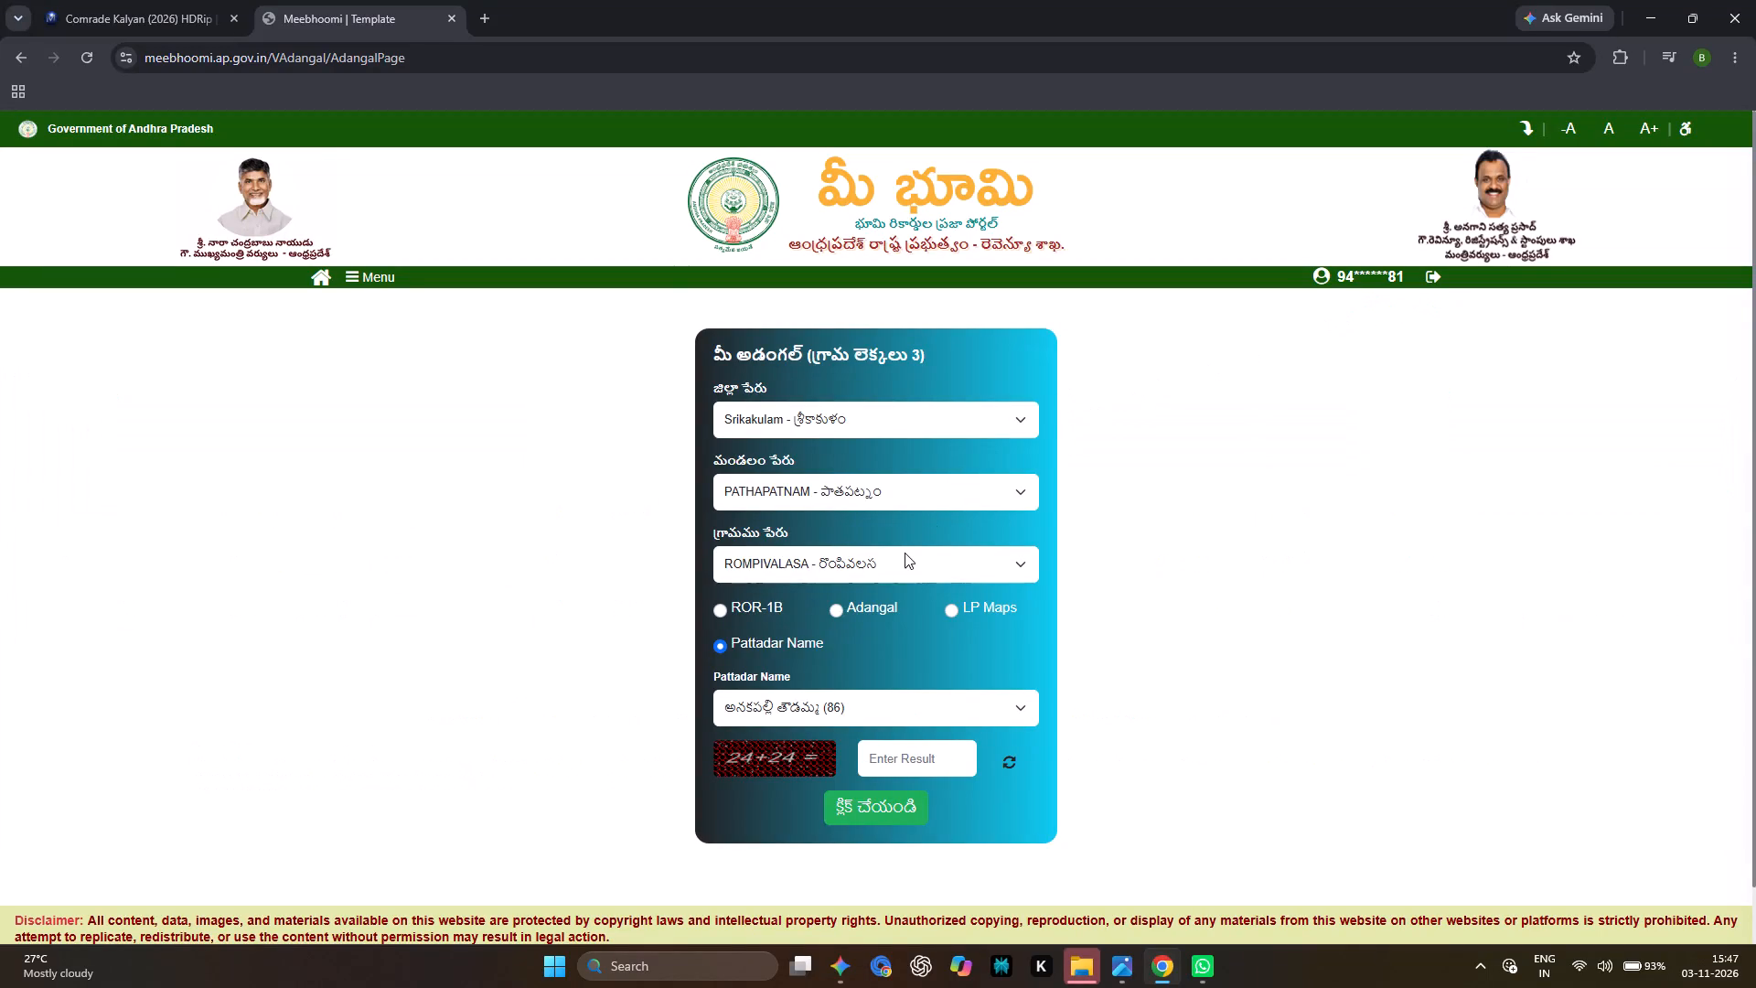
click(904, 555)
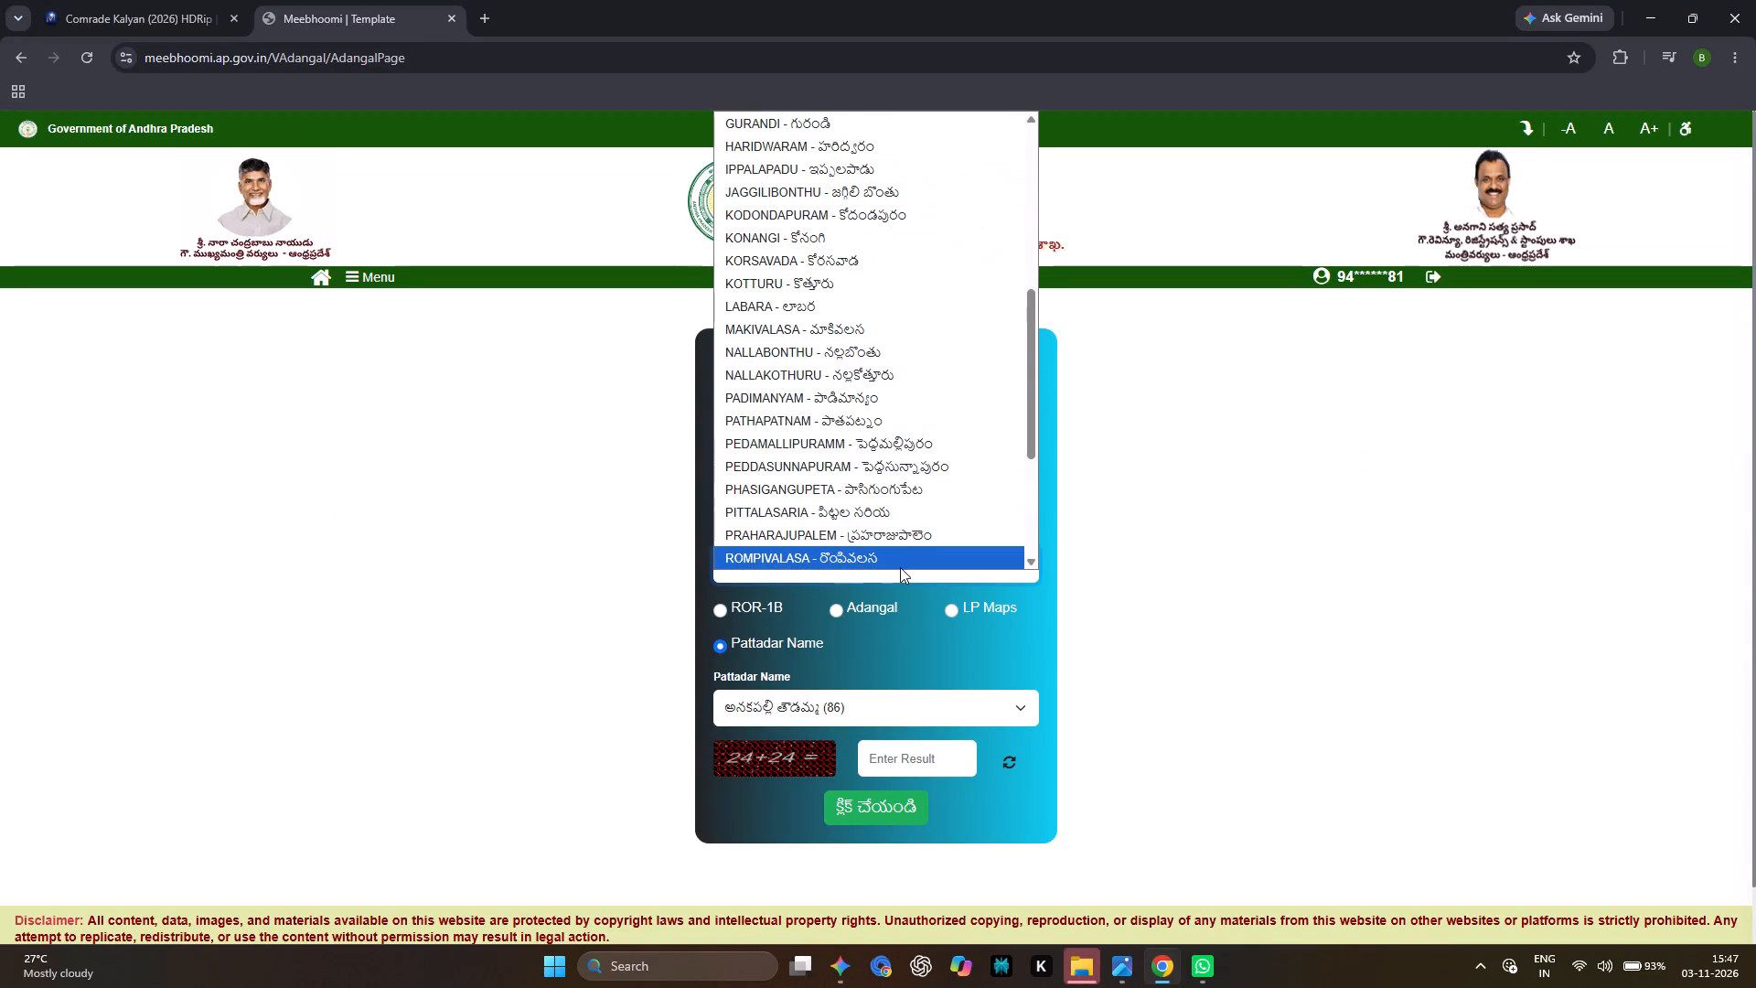
click(900, 567)
Look through the Rompivalasa pattadar name list for the next required pattadar's entry.
click(848, 698)
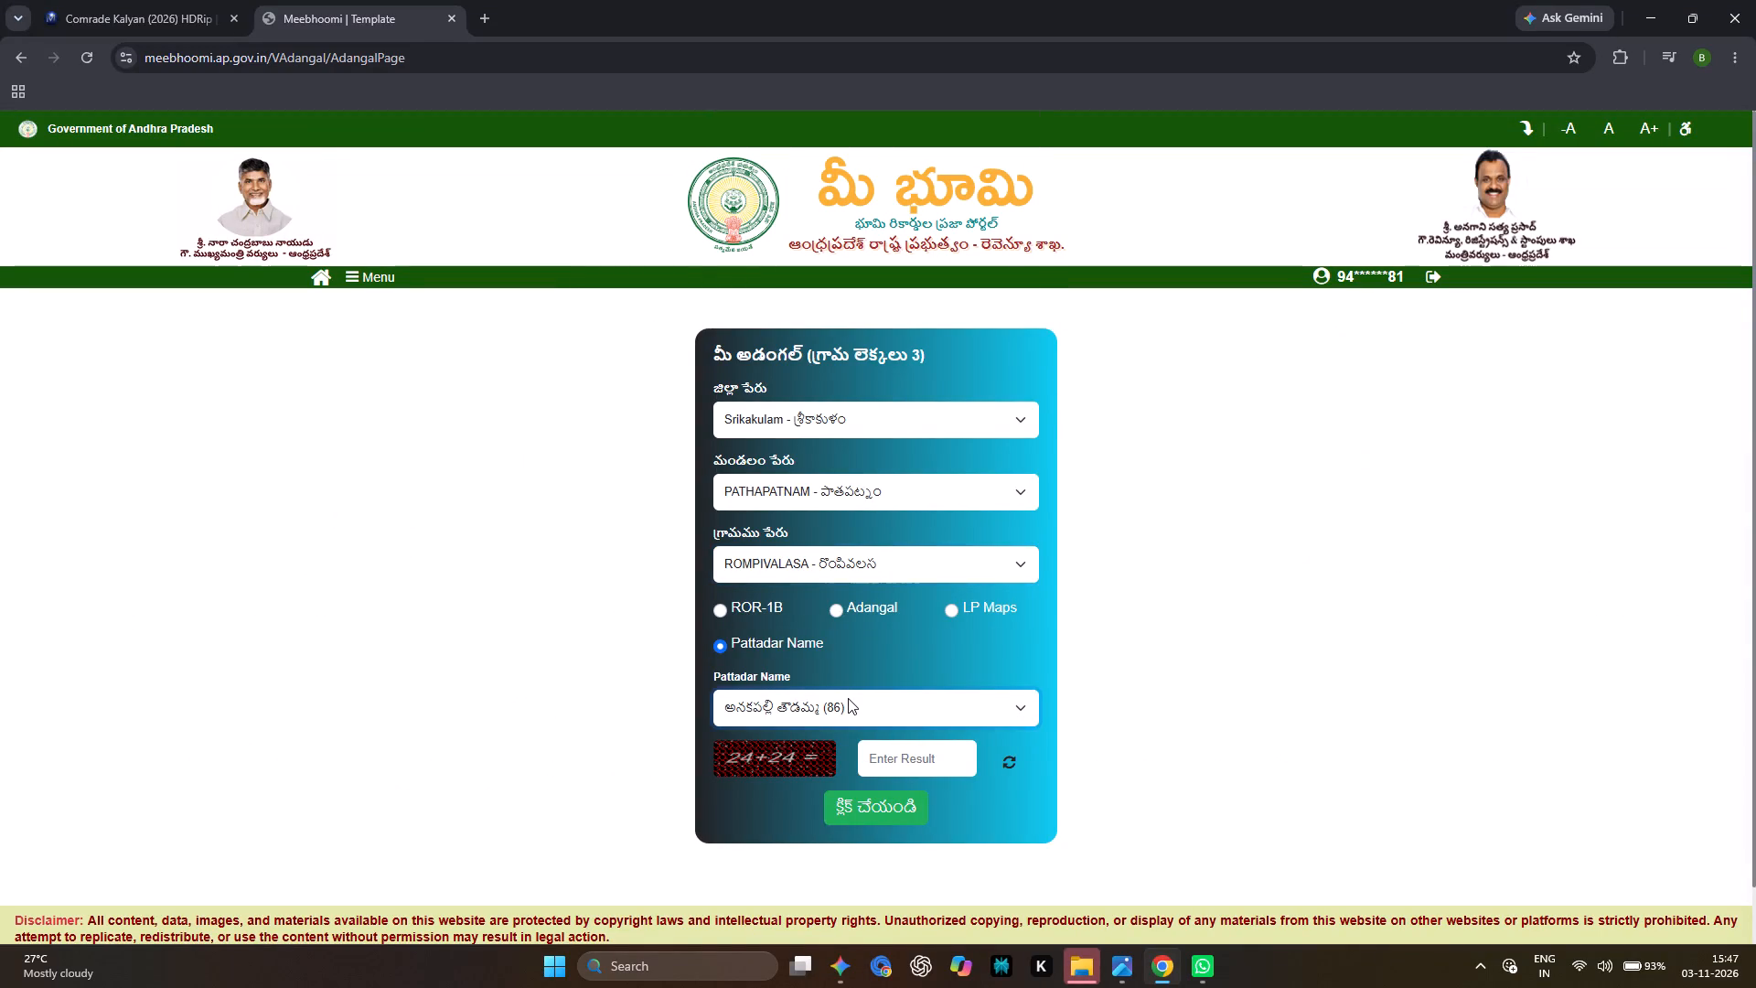
scroll(878, 628, down, 1)
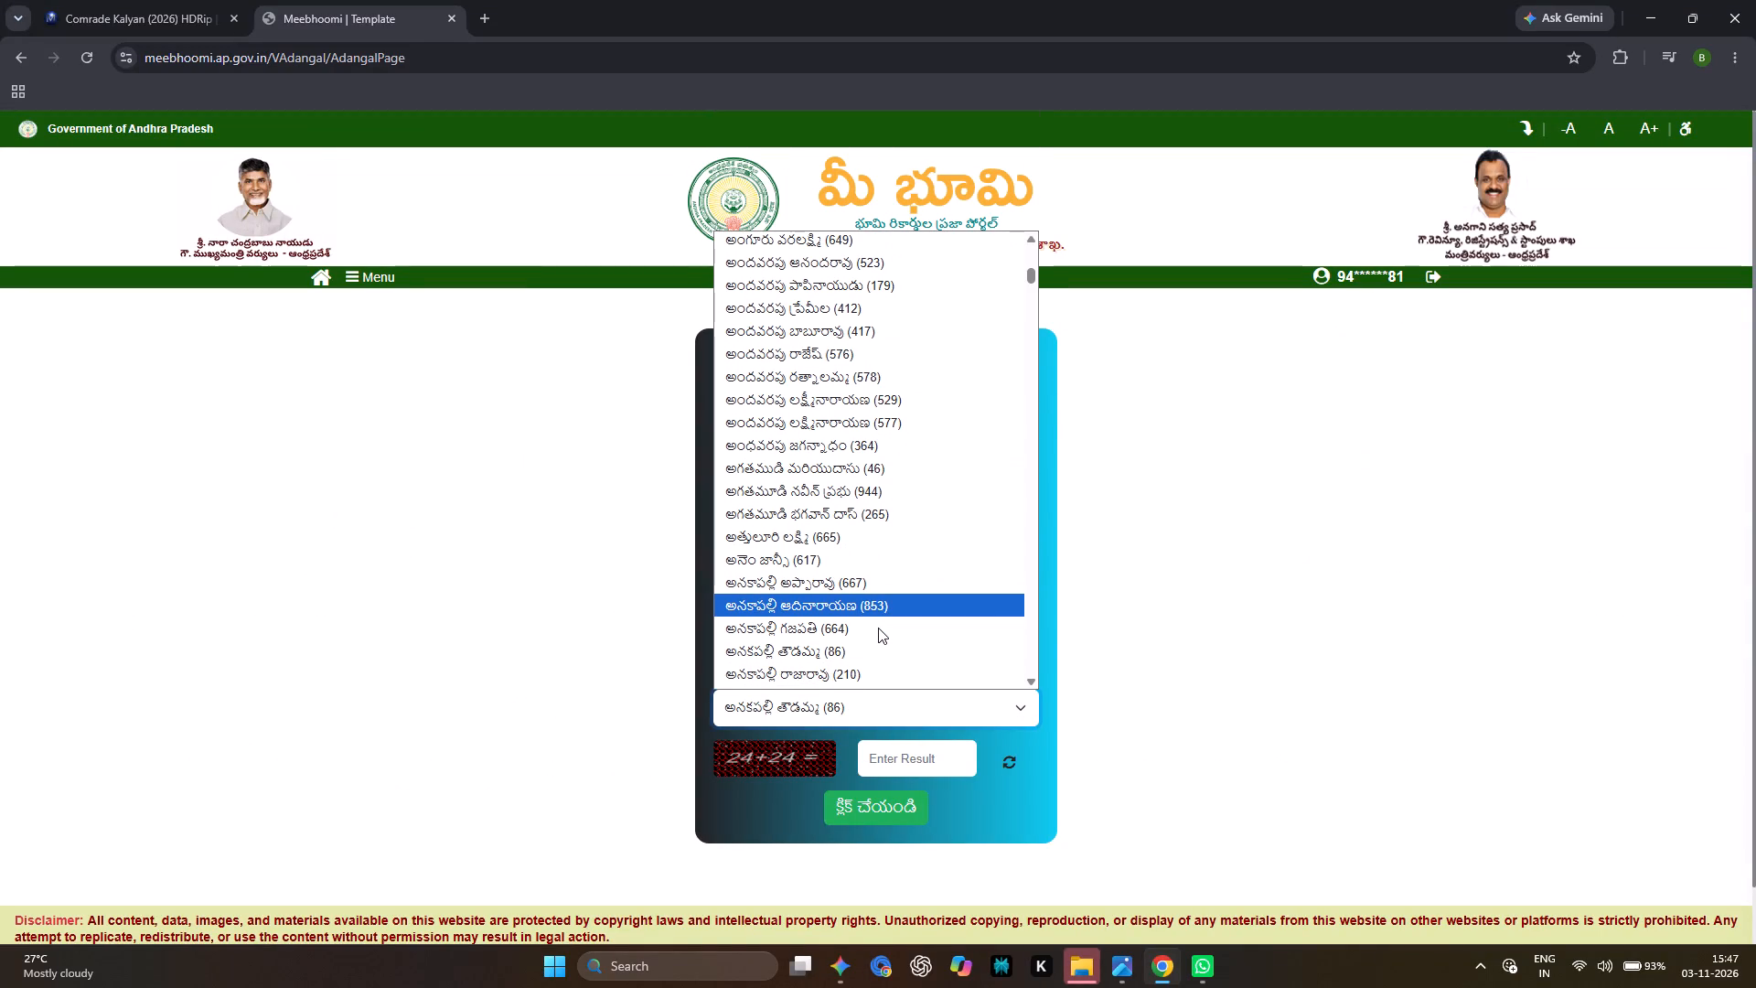
scroll(878, 628, down, 2)
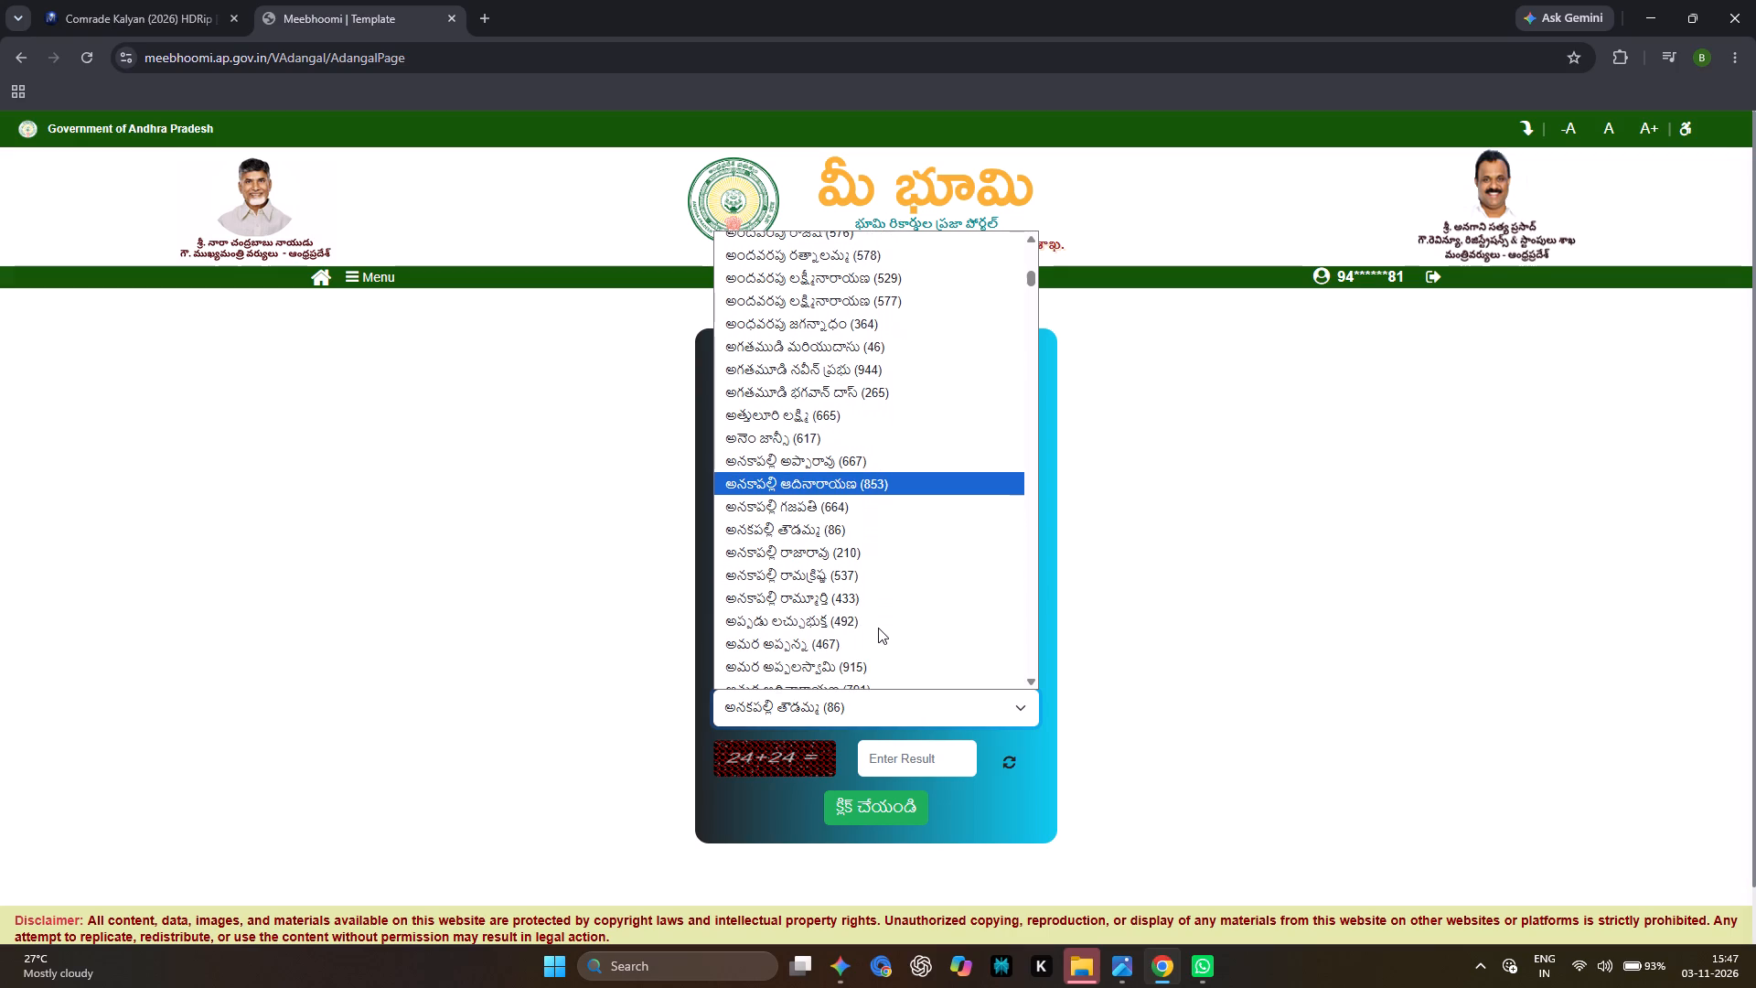
scroll(878, 628, down, 3)
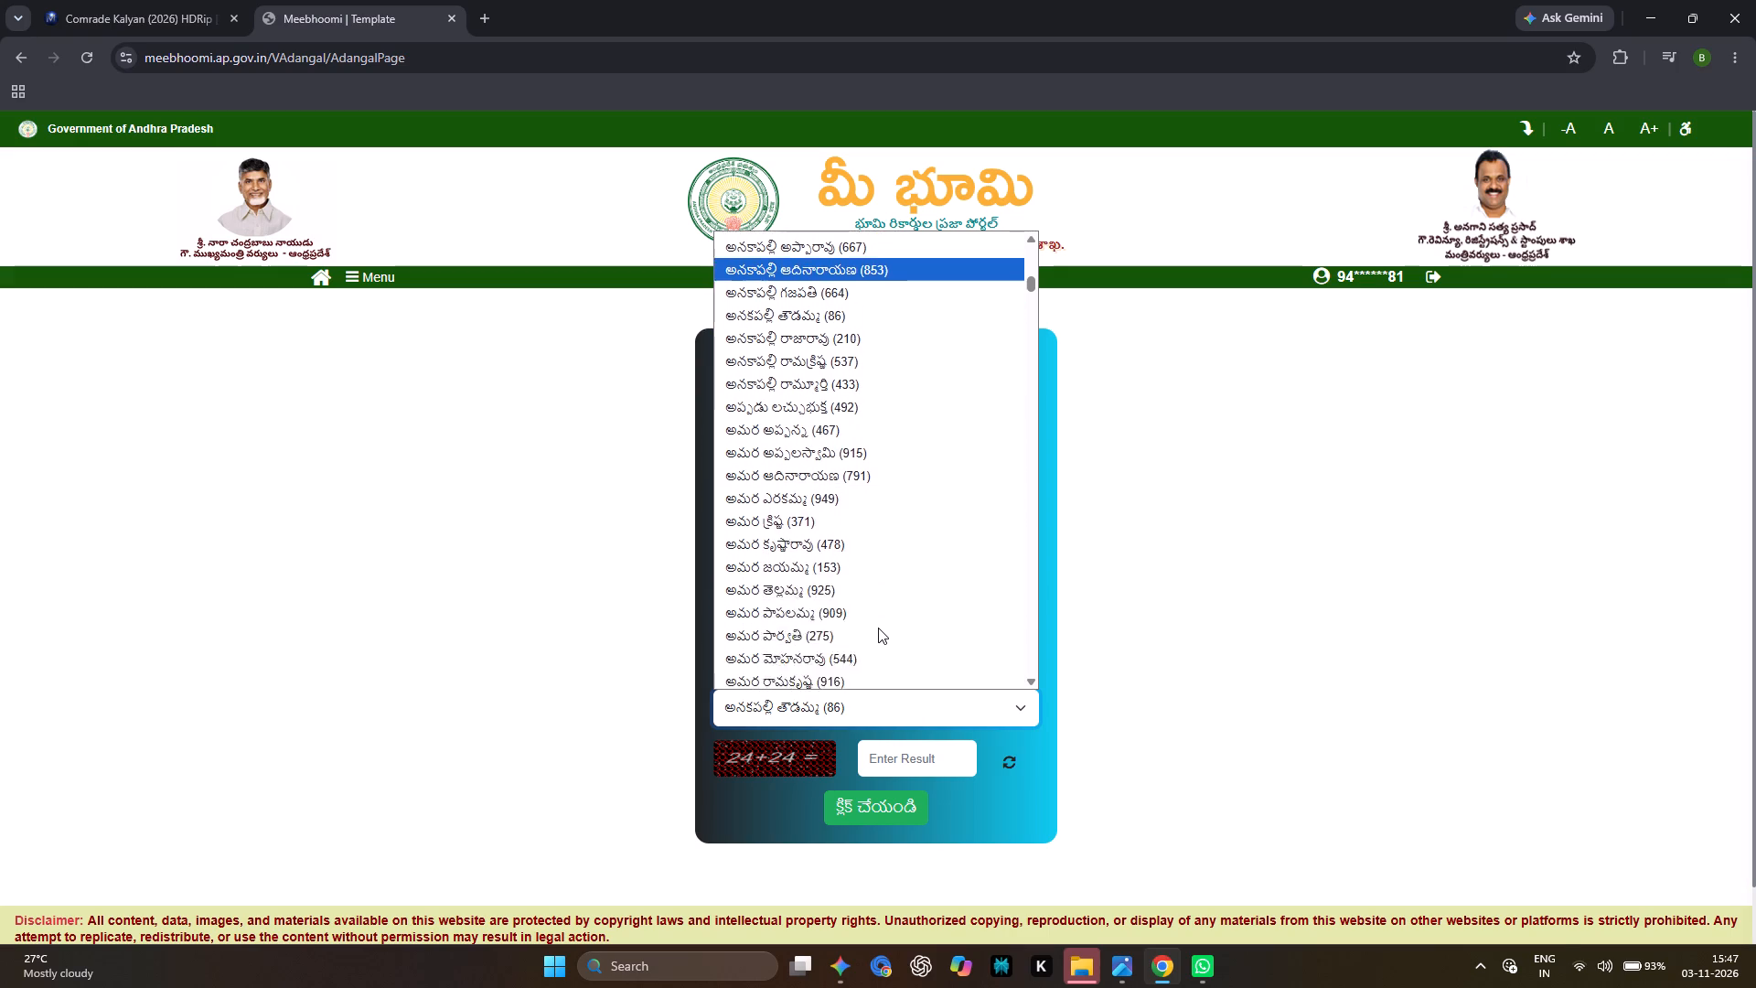
scroll(878, 628, down, 3)
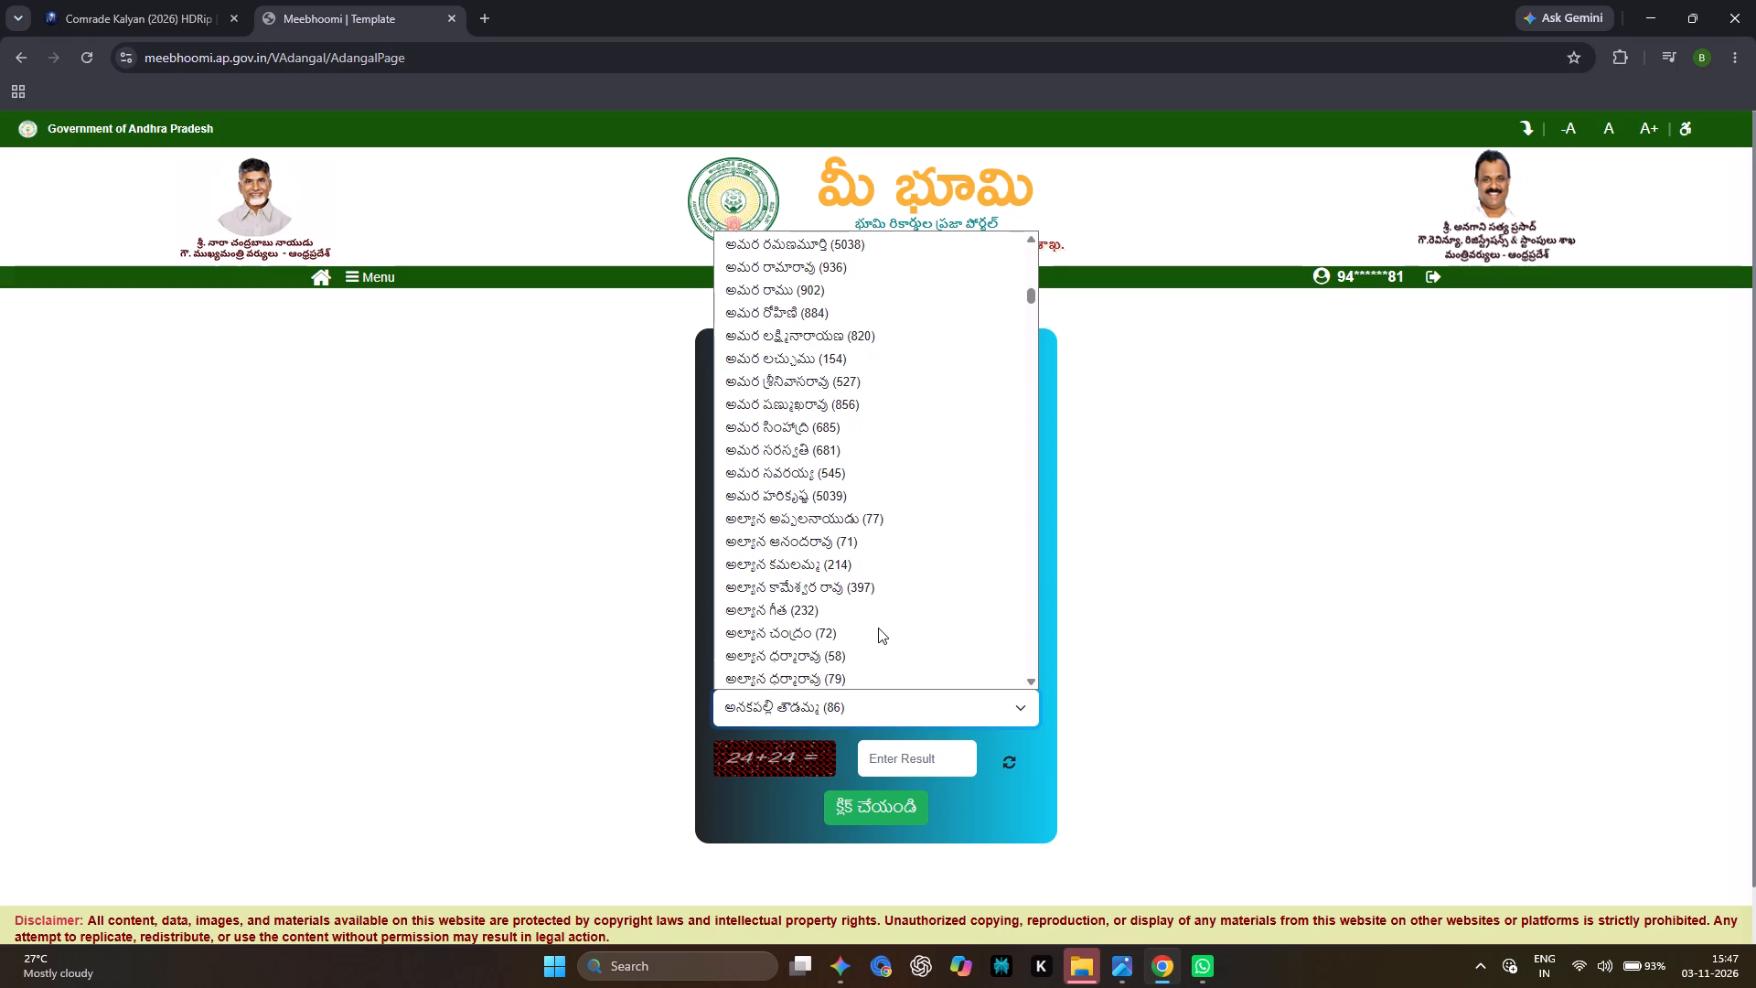
scroll(878, 628, down, 4)
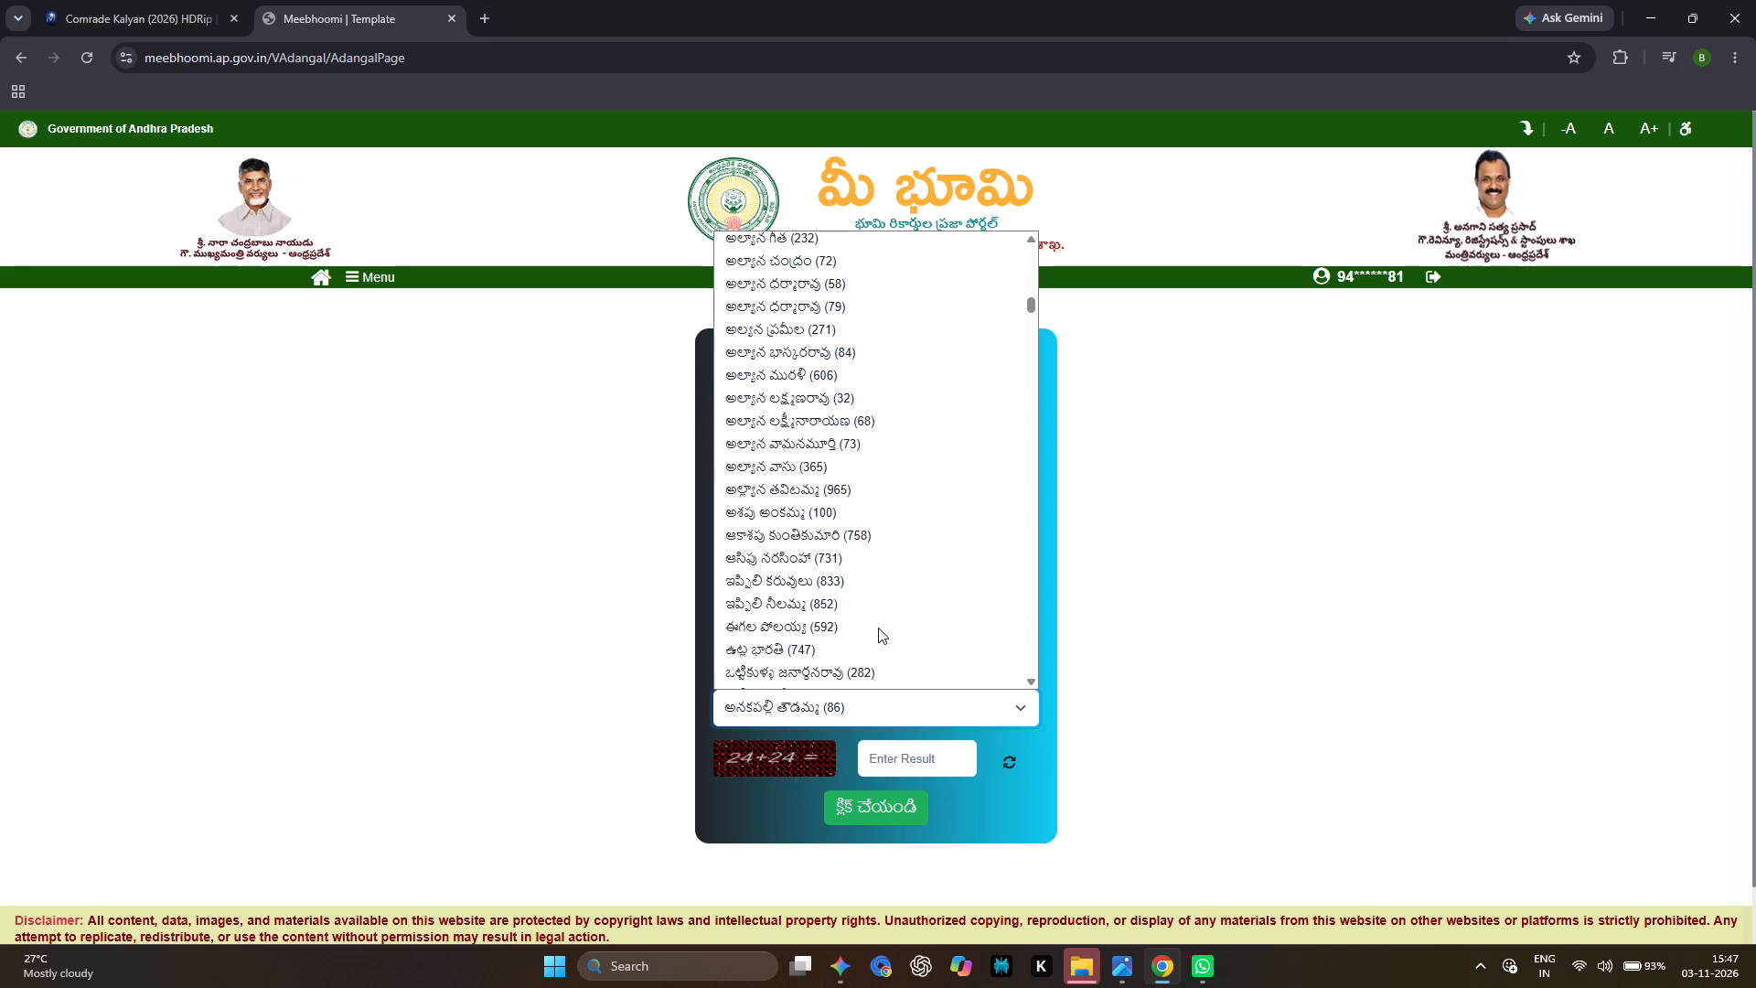
scroll(878, 628, down, 5)
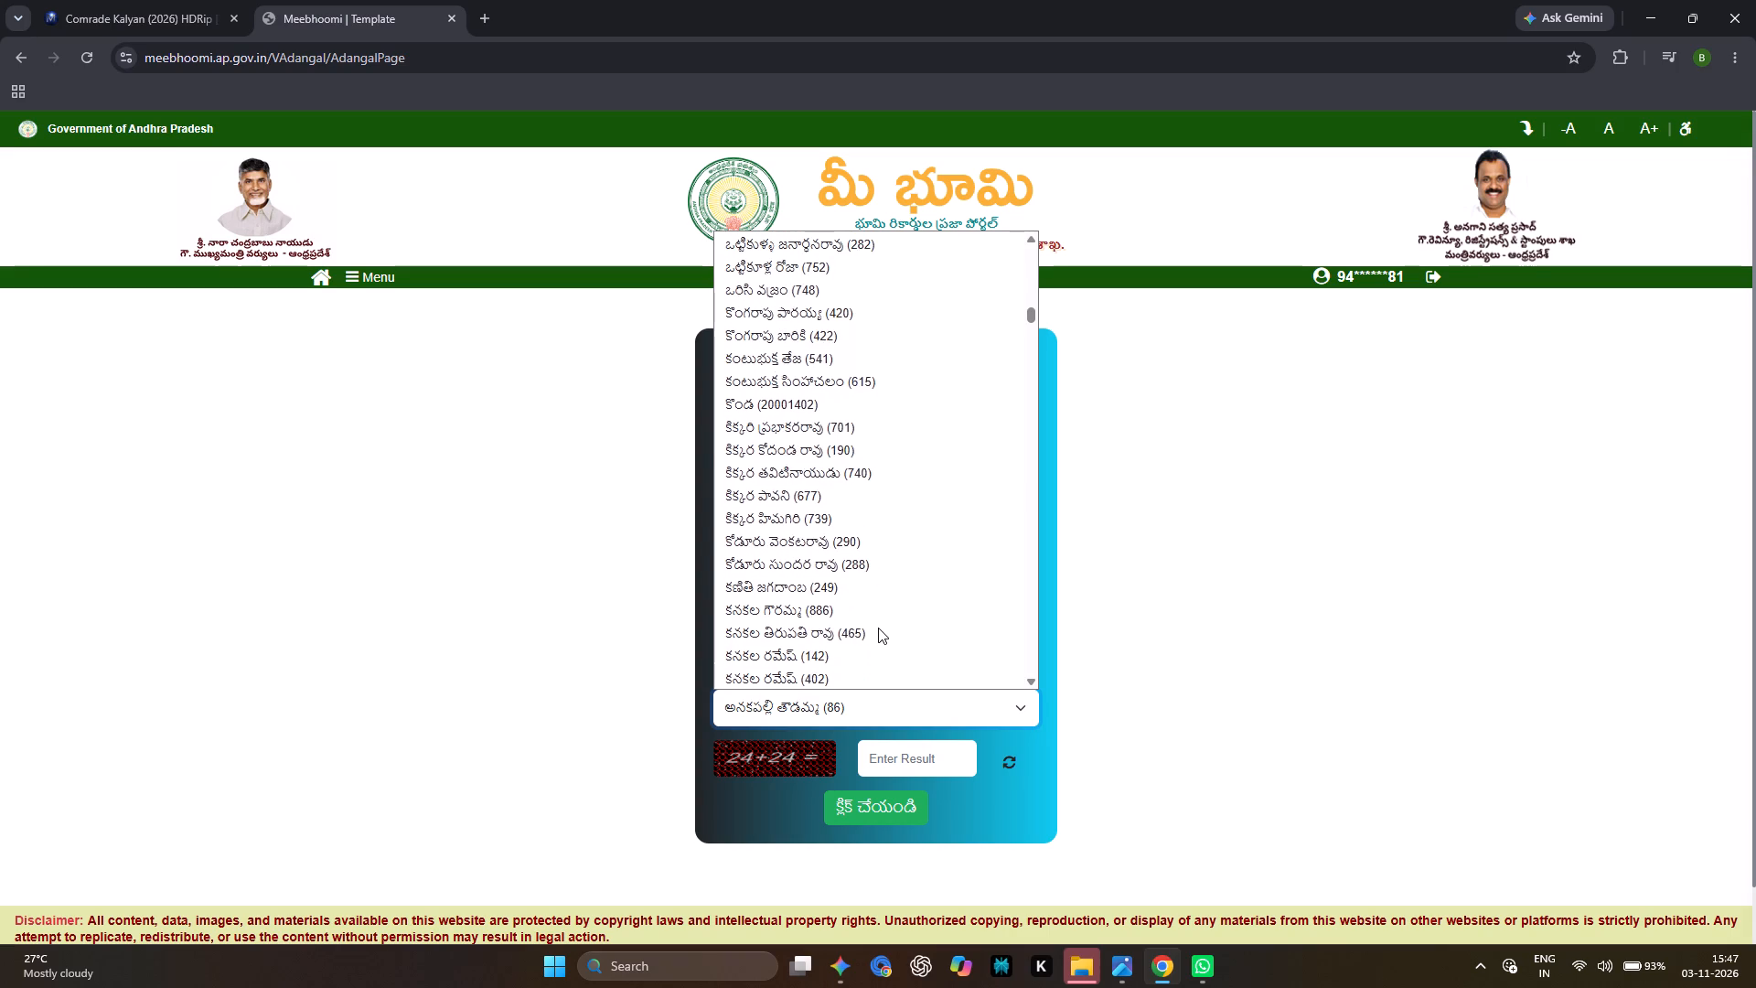
scroll(878, 628, down, 6)
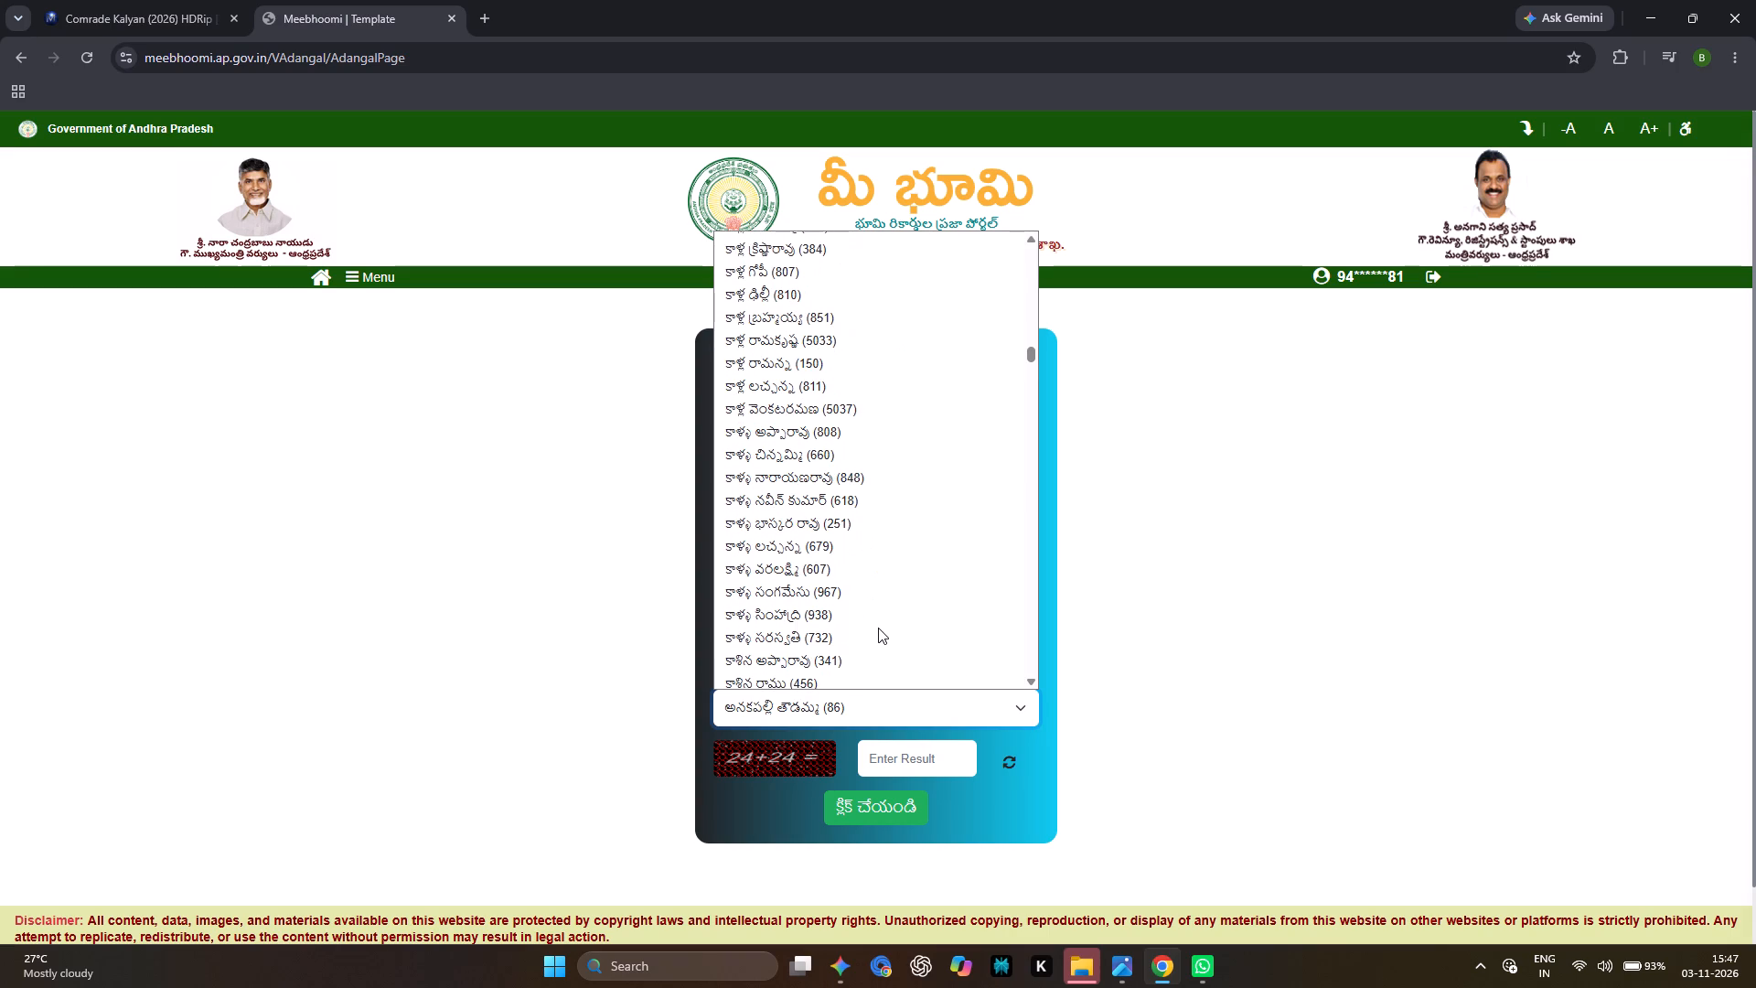
scroll(878, 628, down, 5)
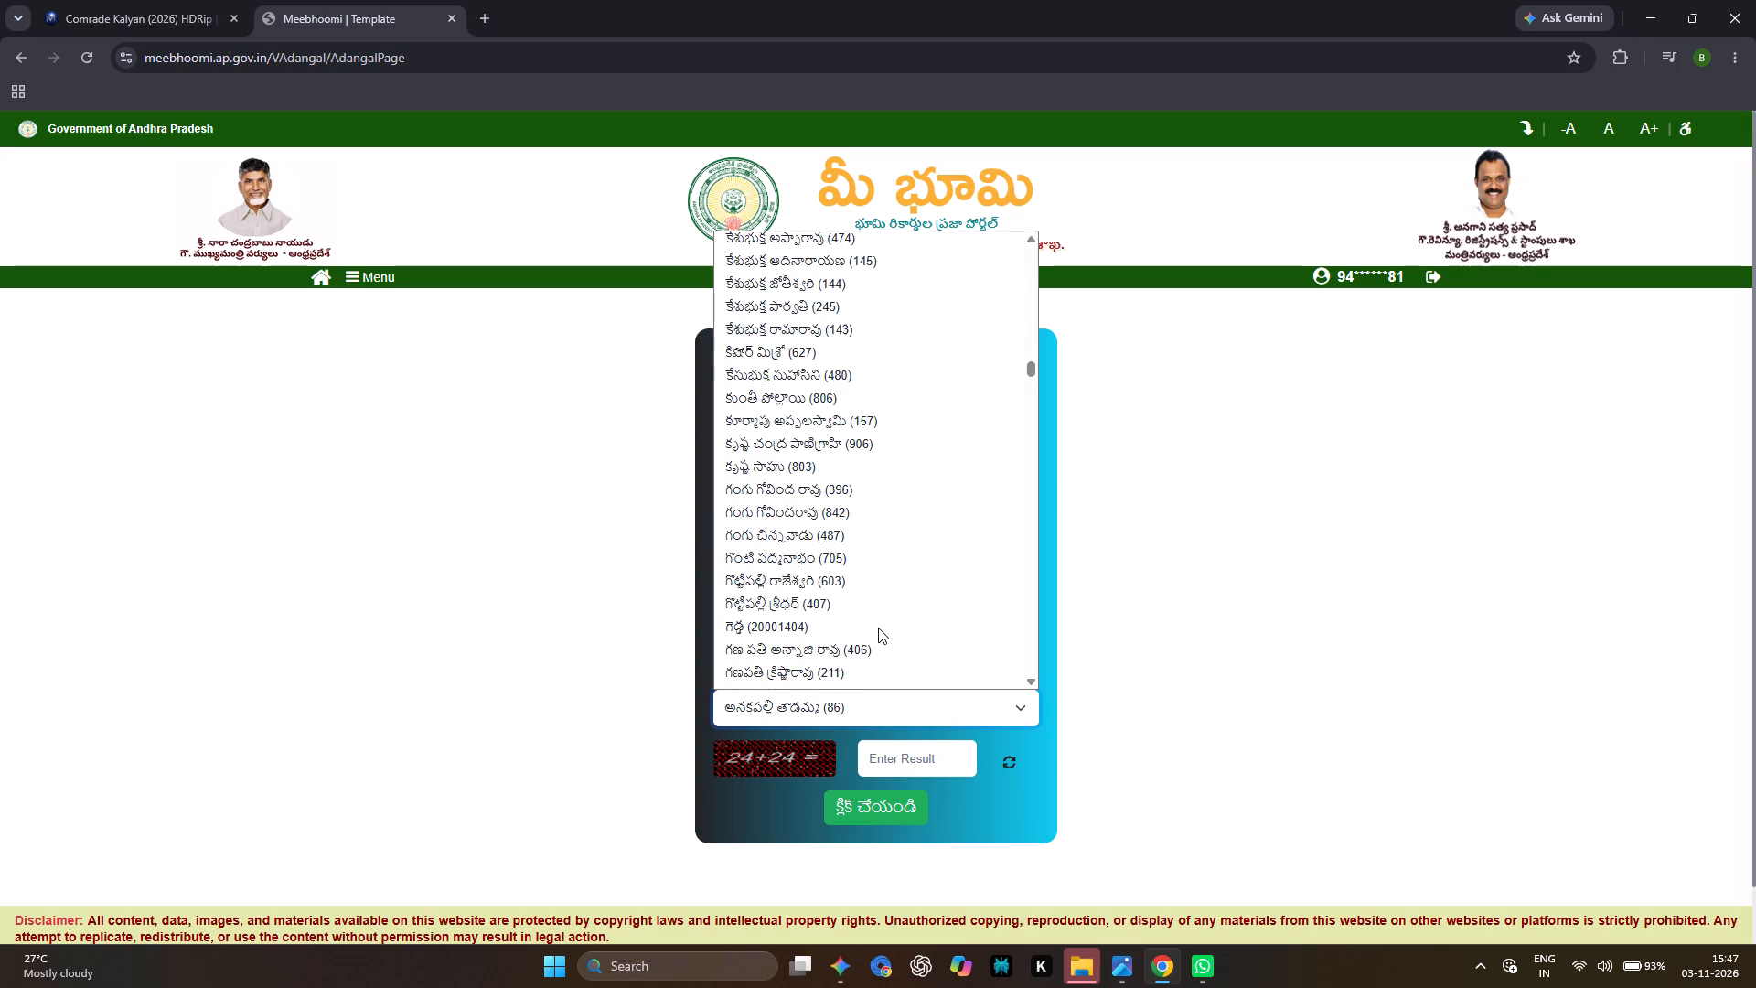
scroll(878, 628, down, 6)
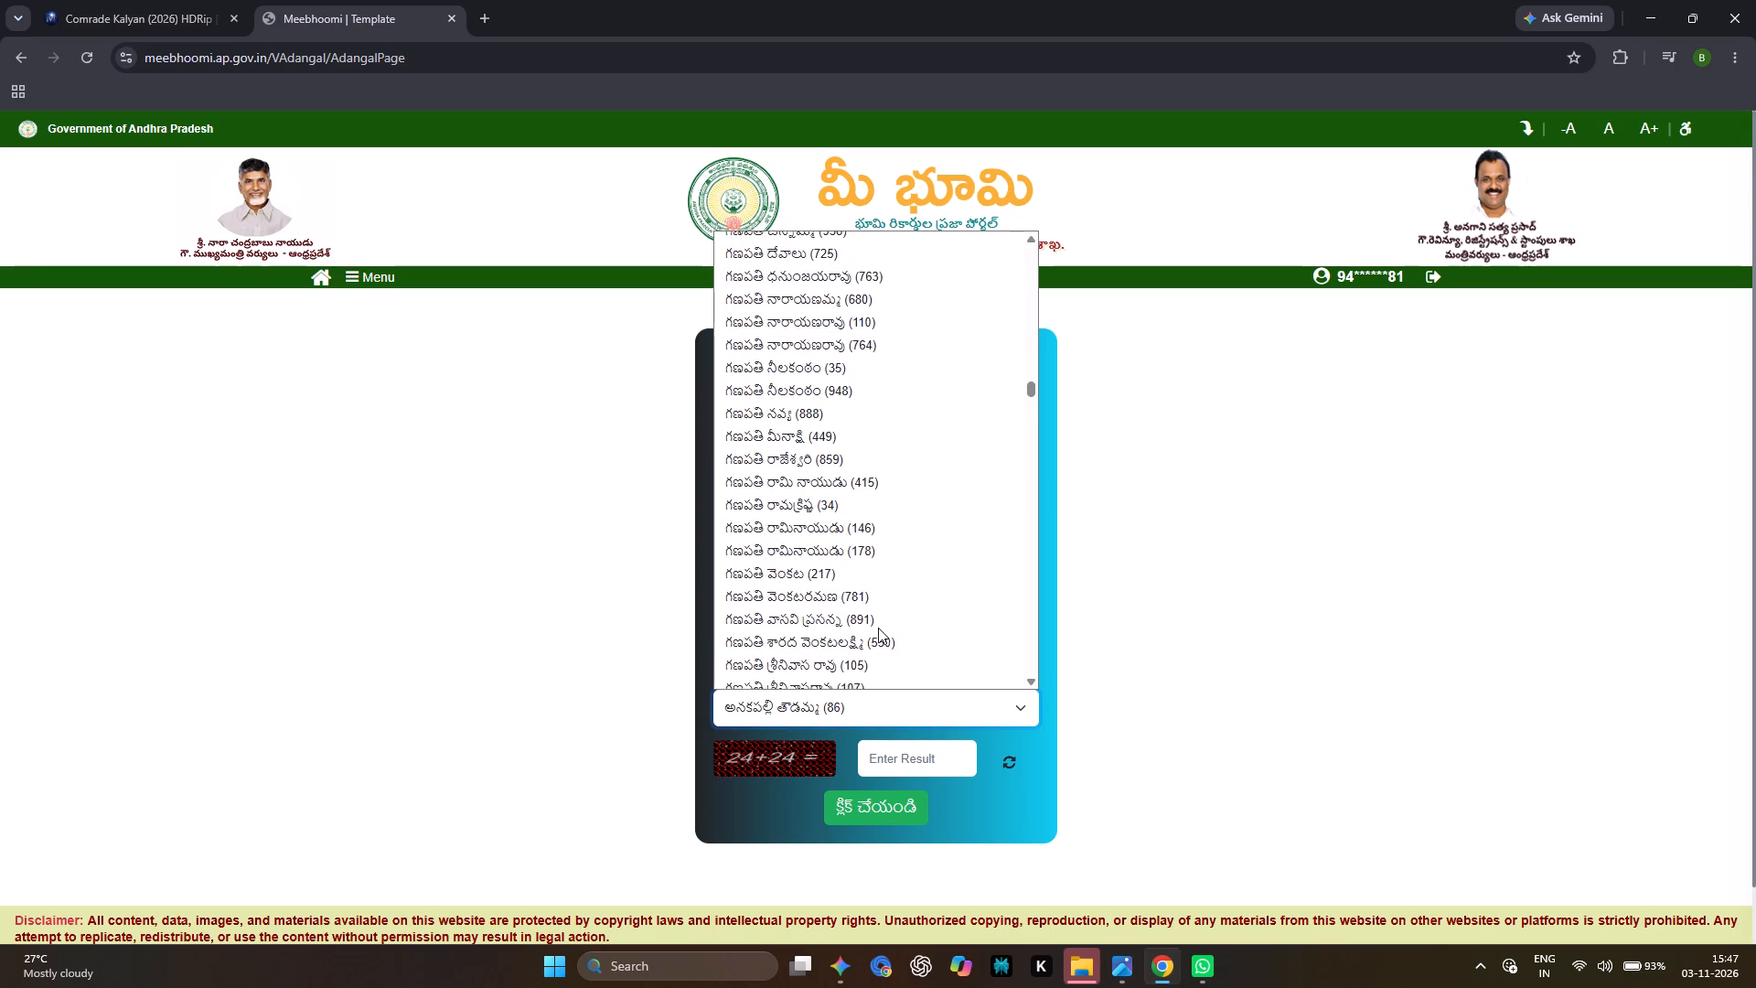
scroll(878, 628, down, 8)
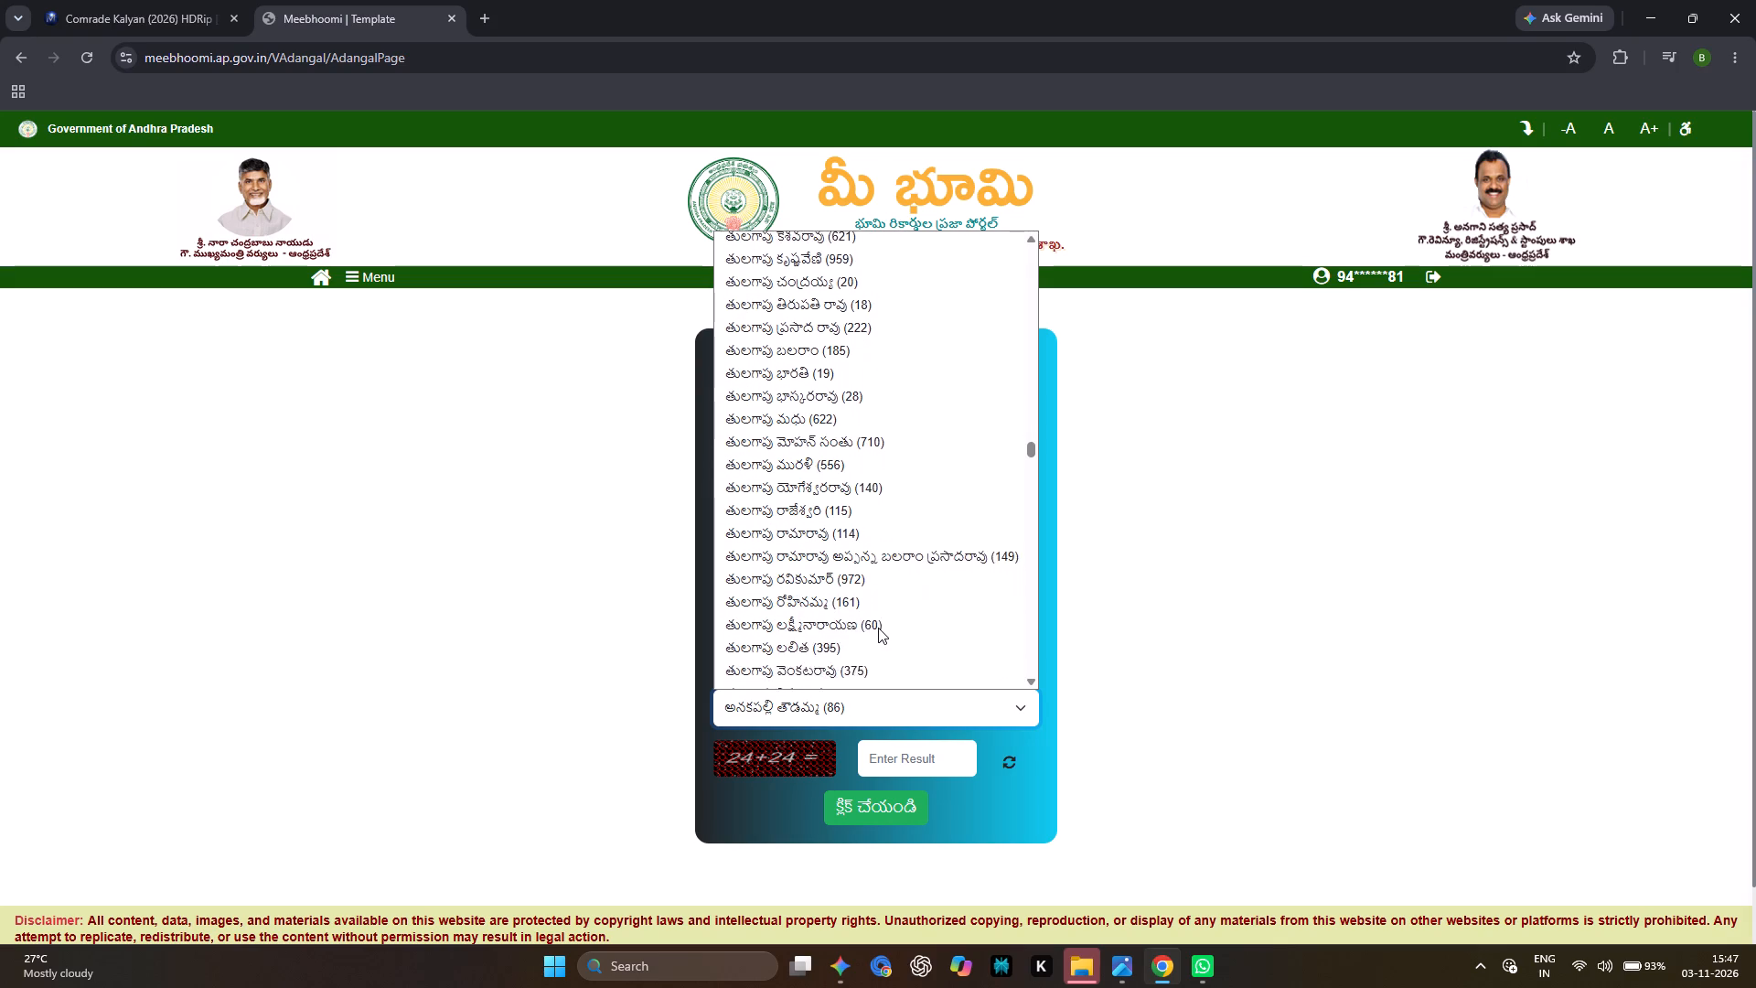
scroll(878, 628, down, 9)
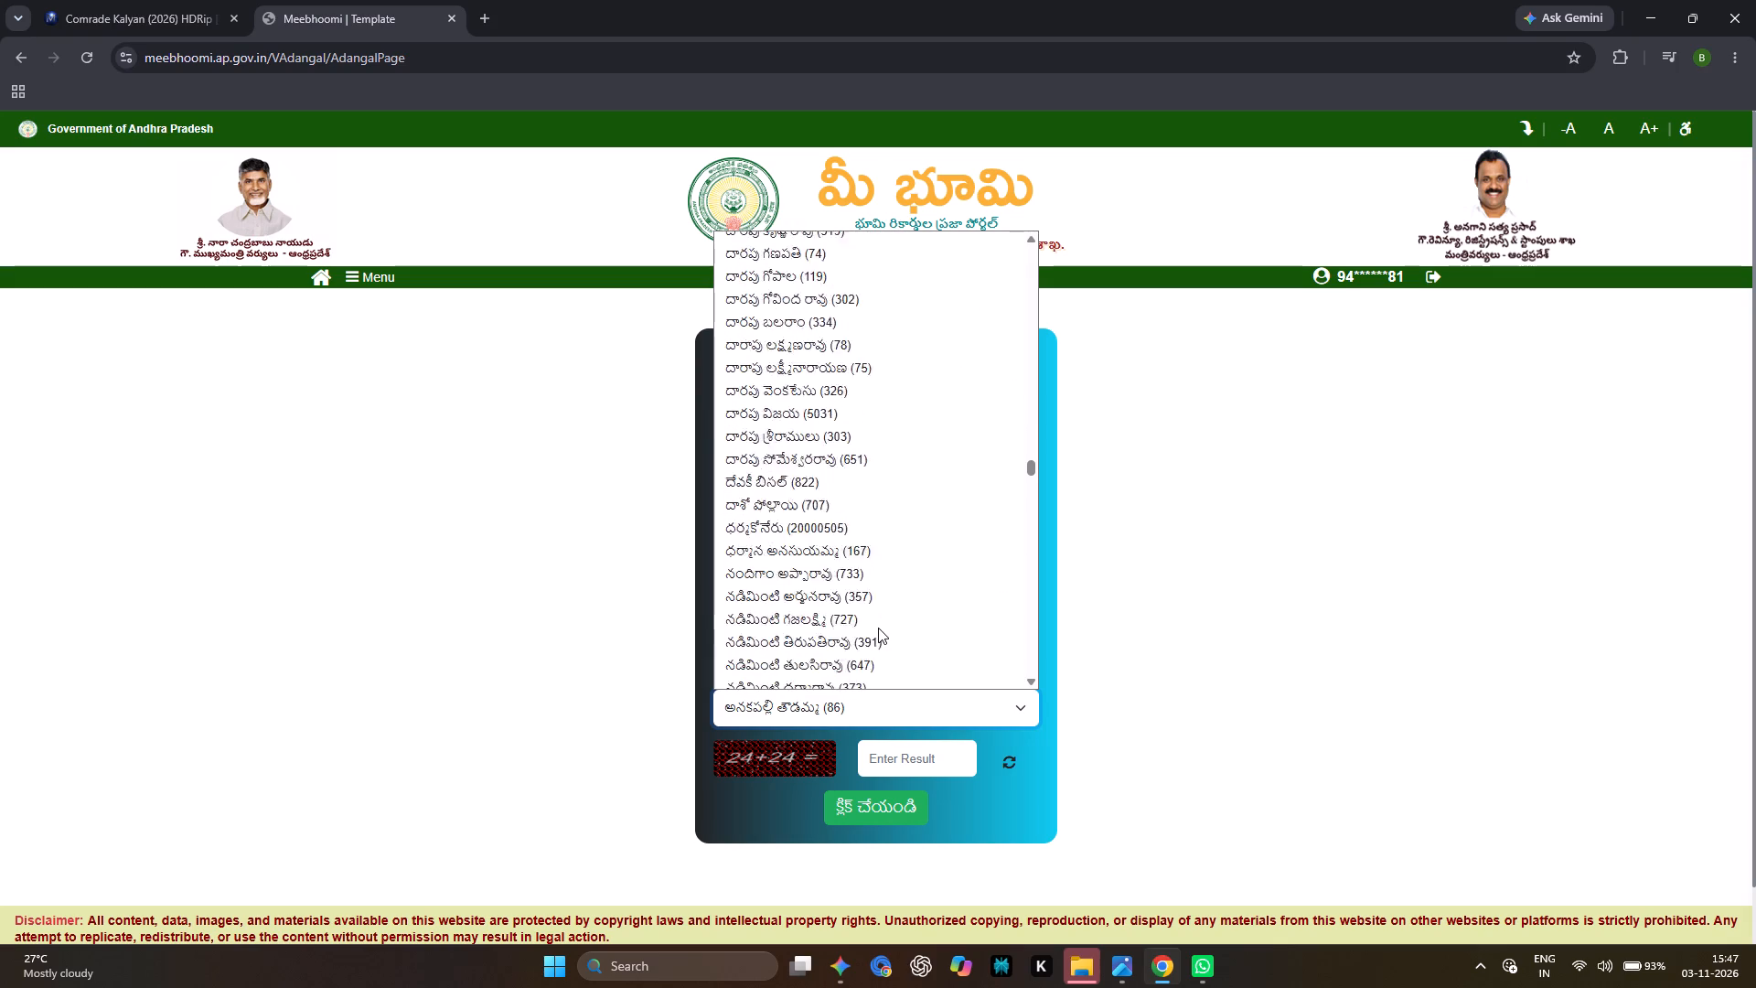
scroll(878, 628, down, 12)
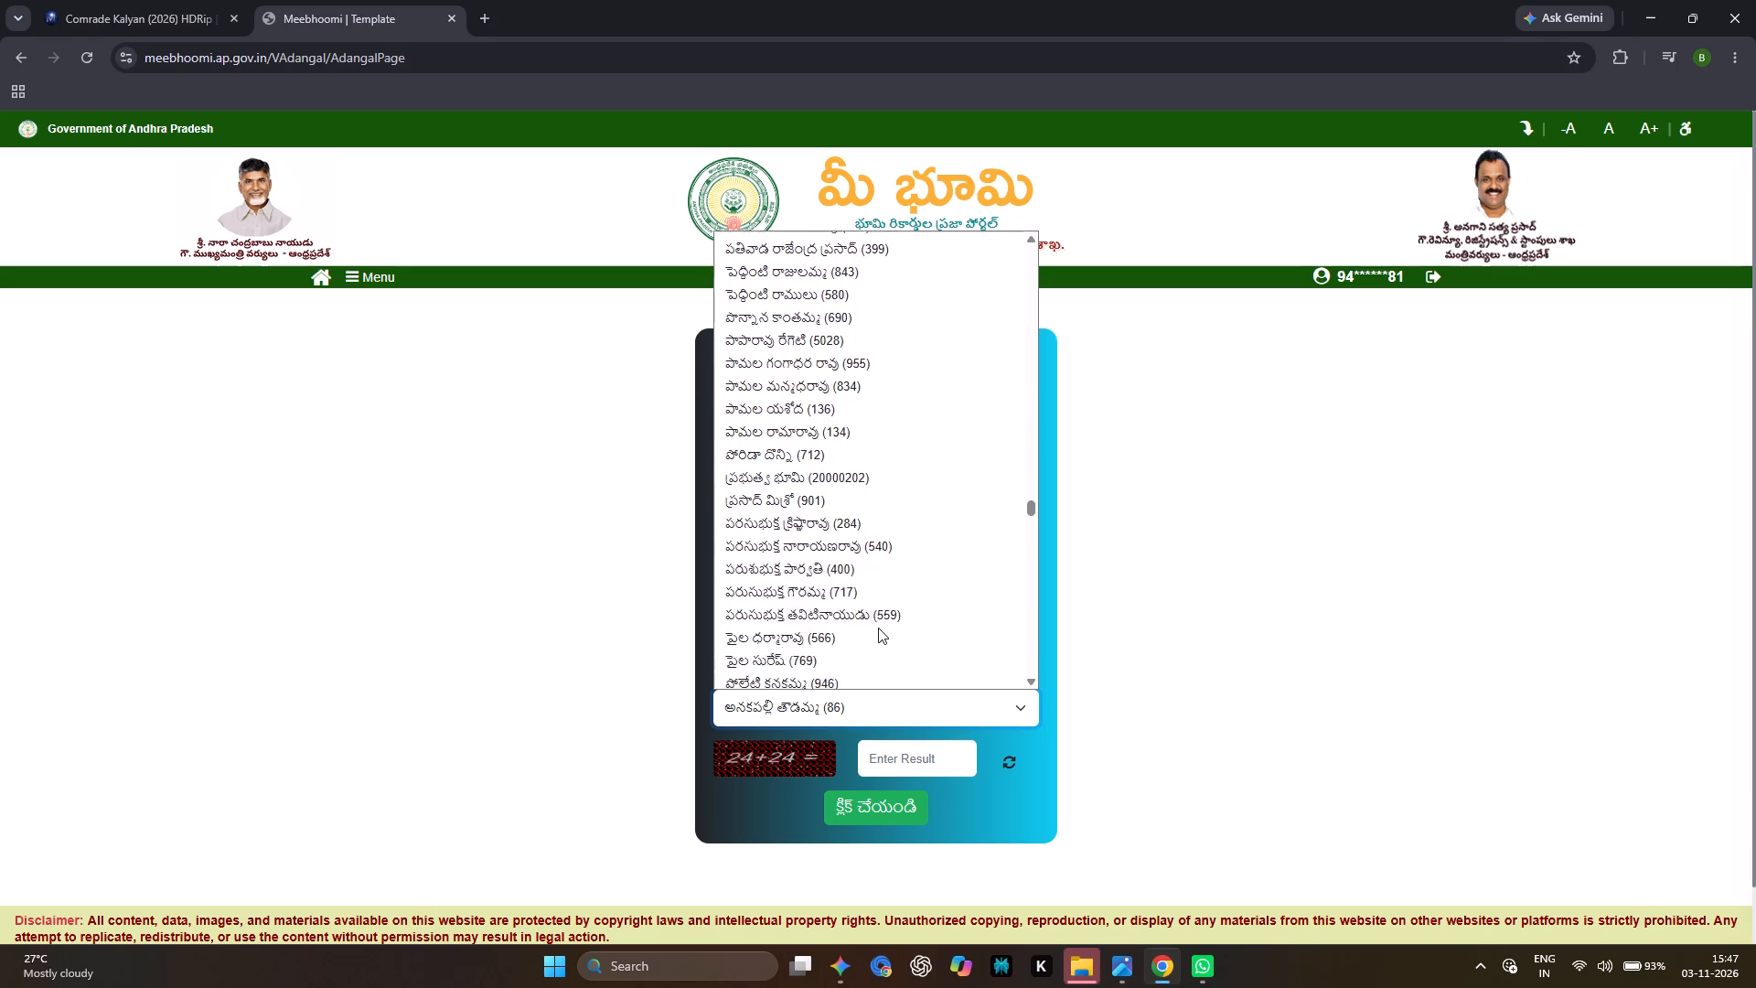
scroll(878, 628, down, 3)
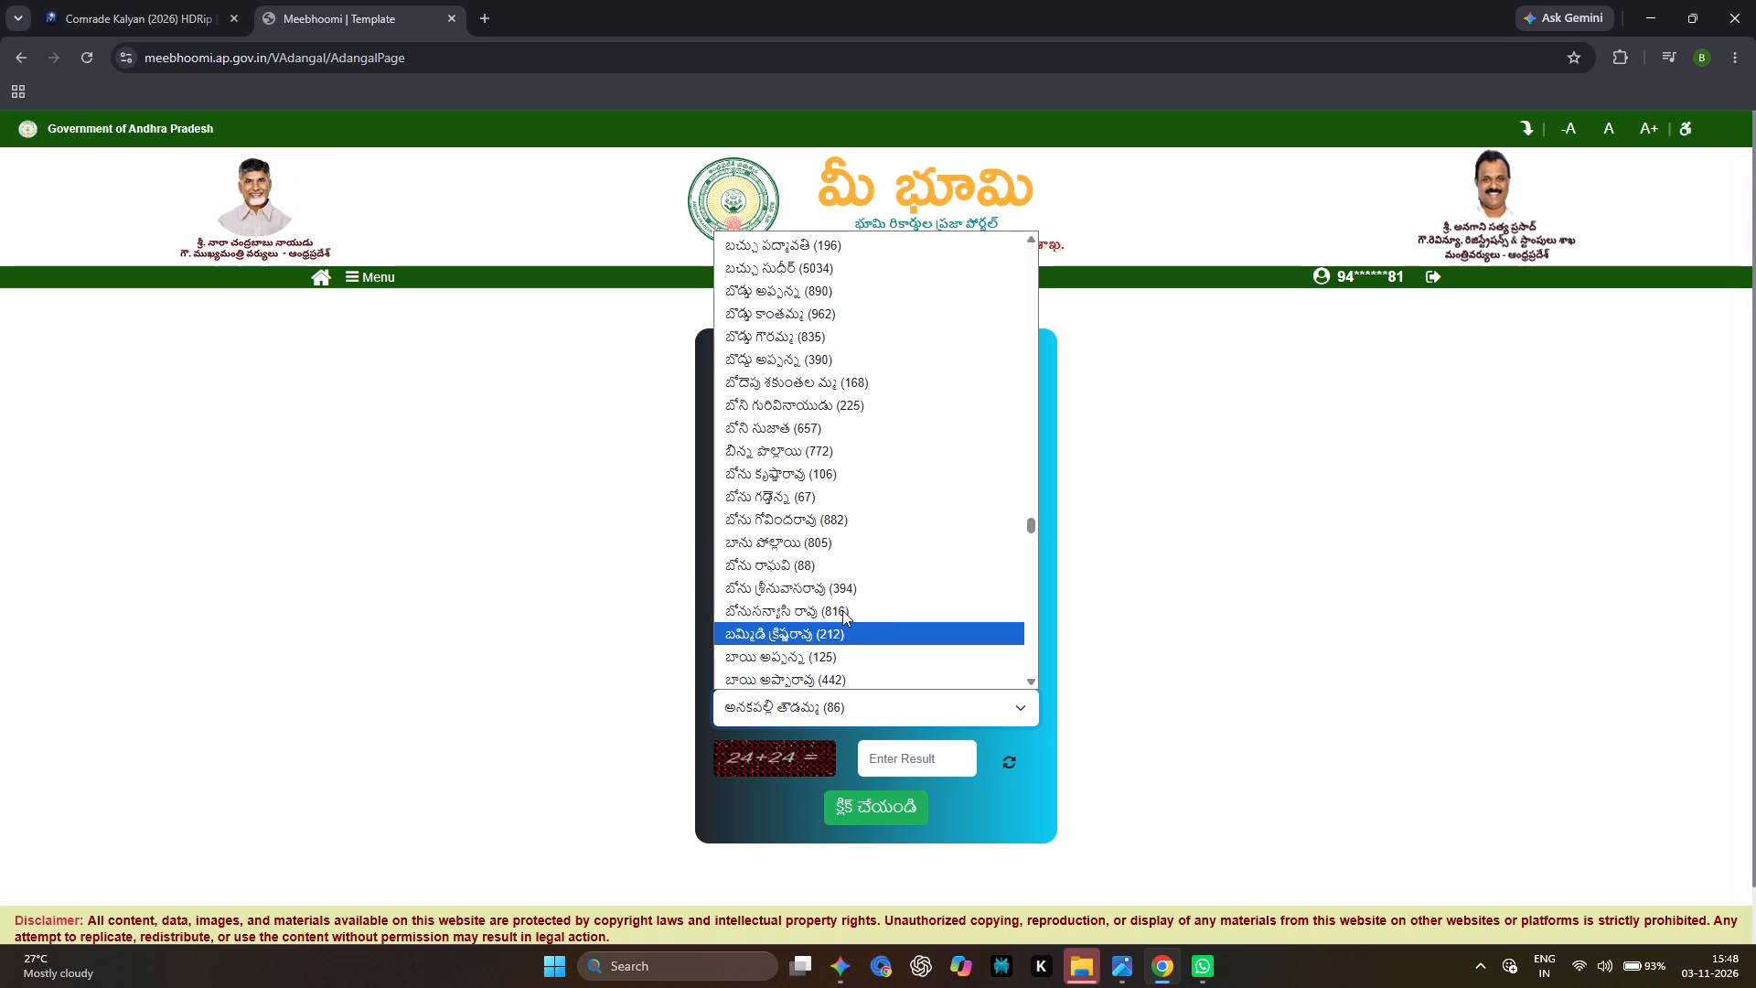
scroll(842, 610, down, 8)
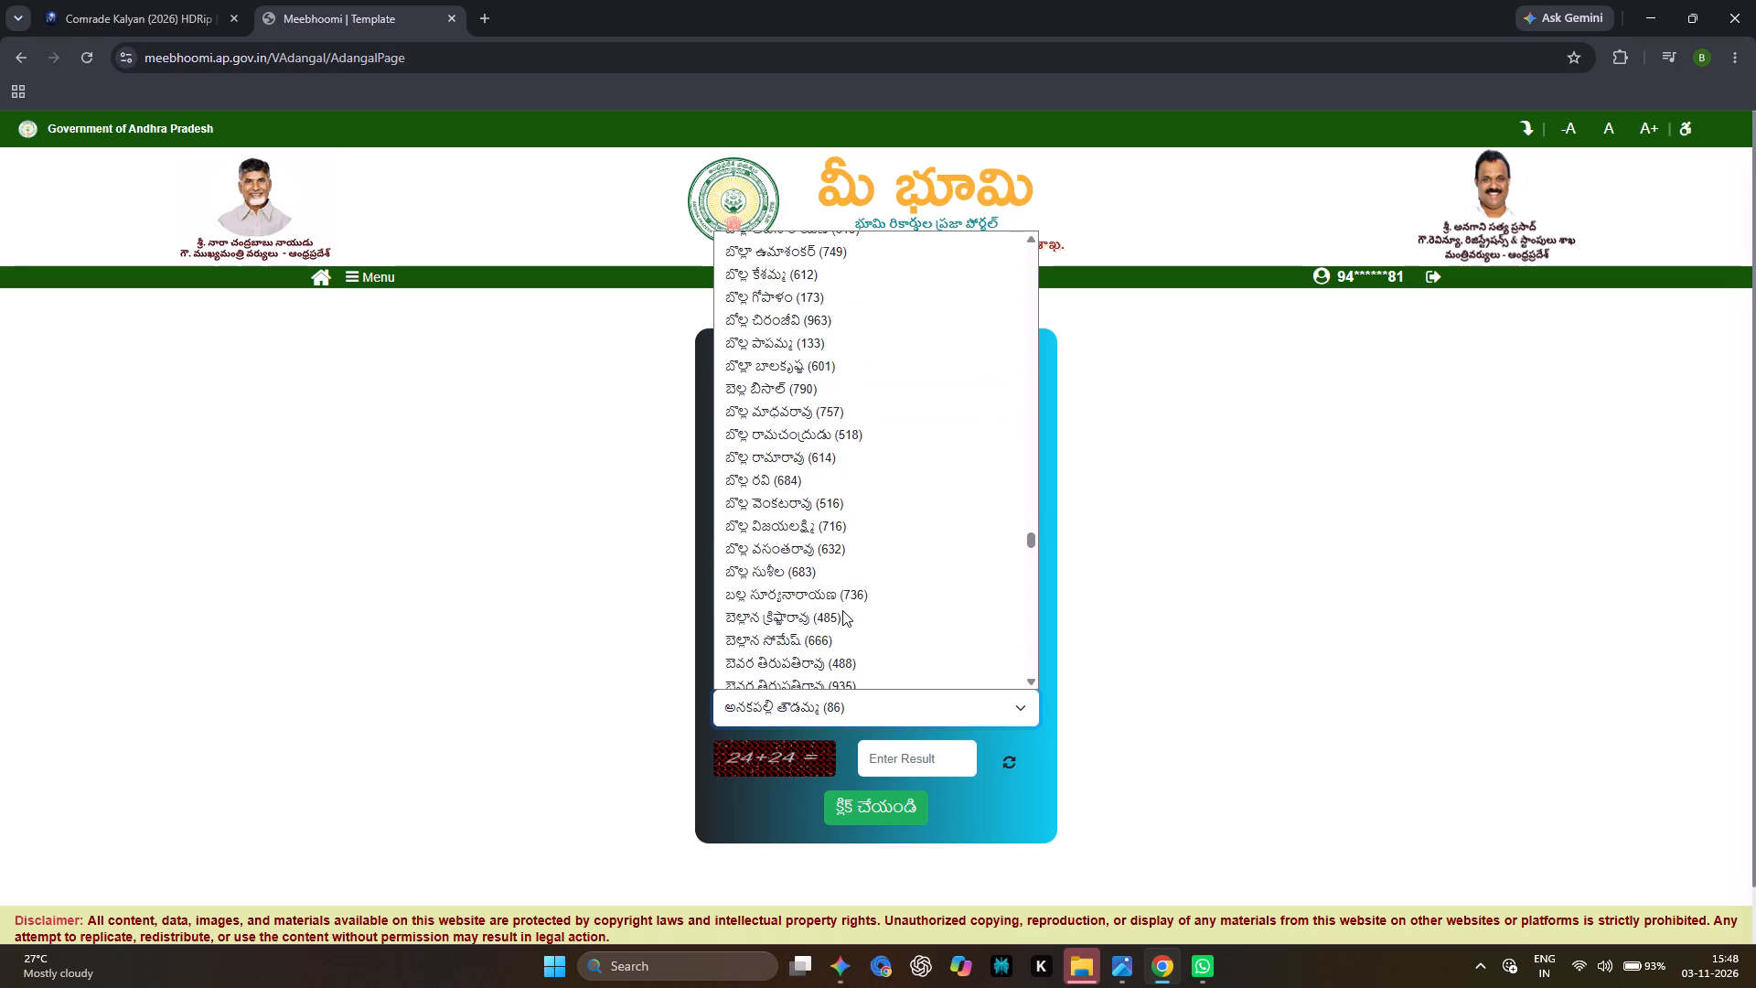
scroll(842, 610, down, 2)
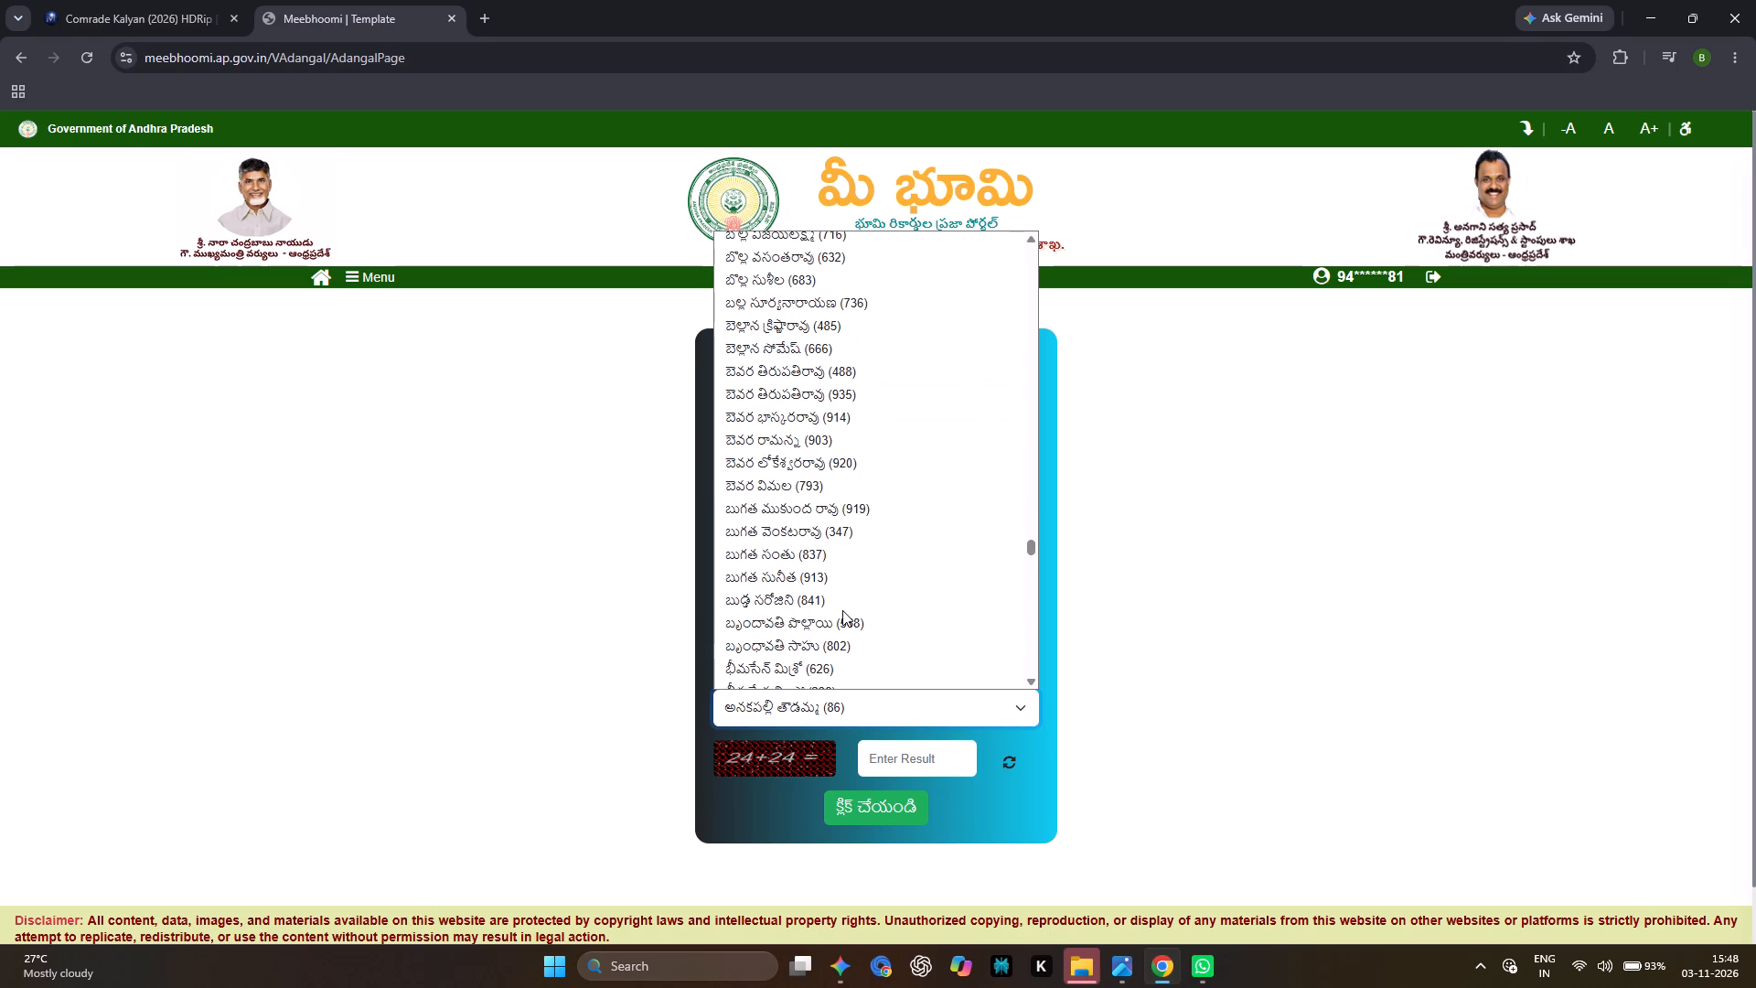
scroll(842, 610, down, 4)
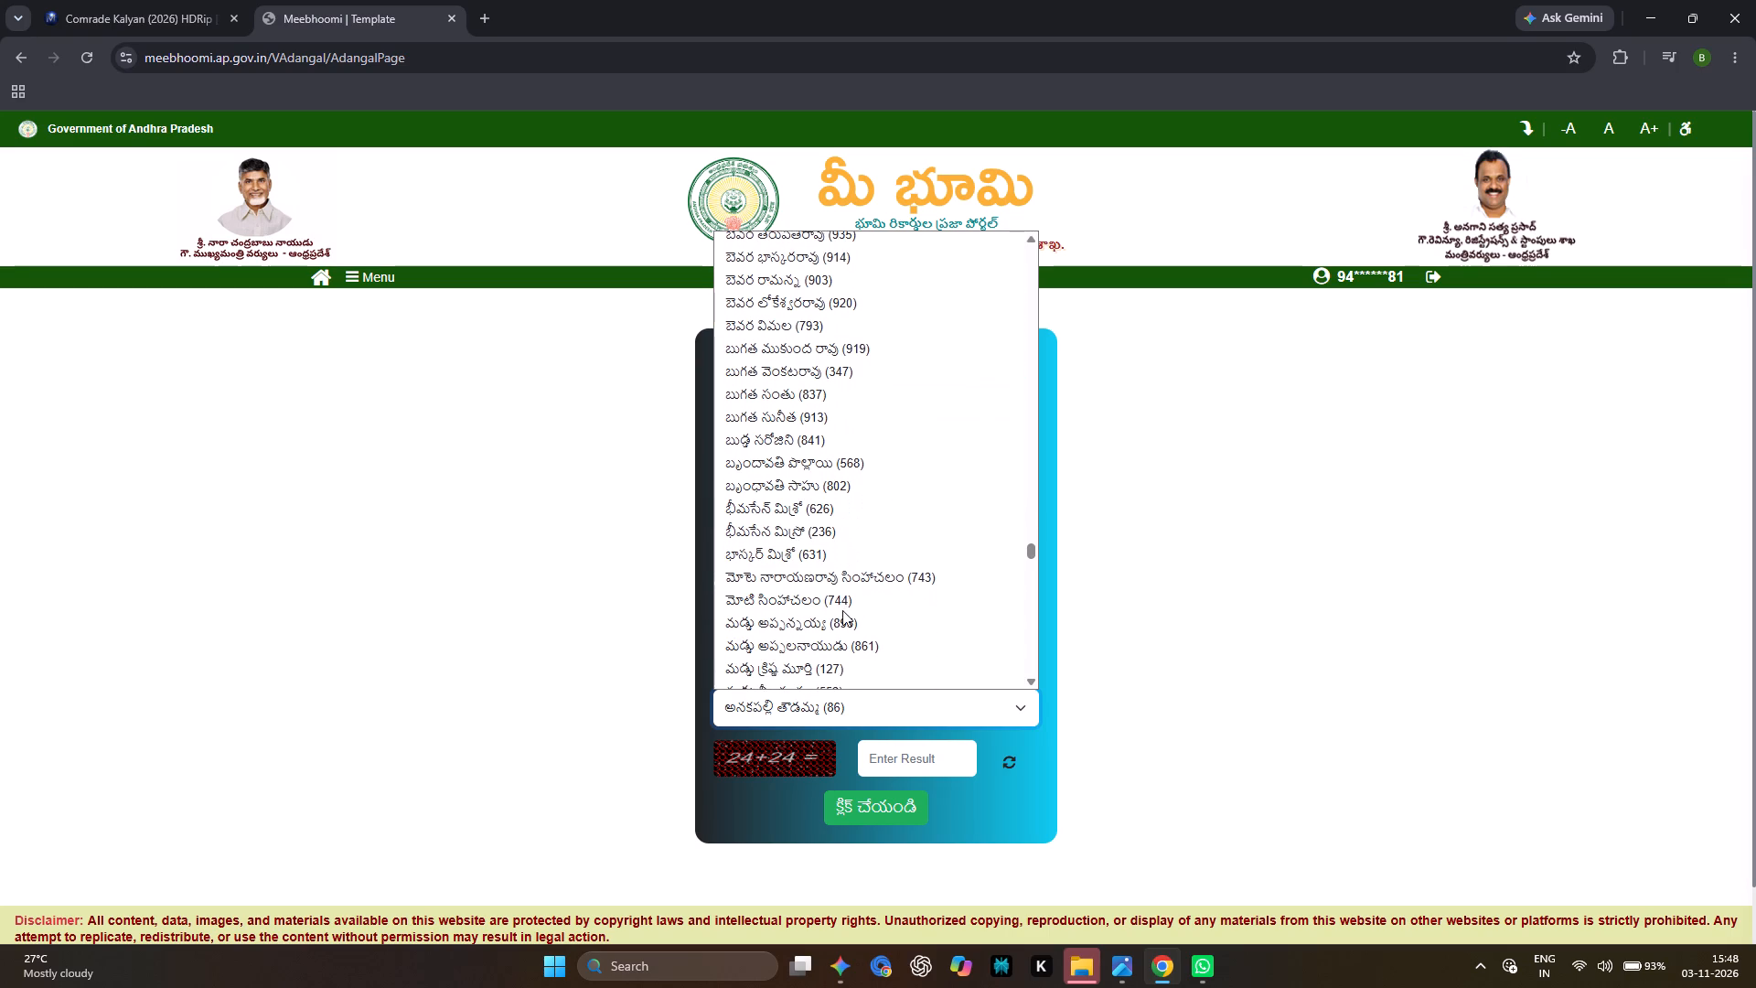
scroll(842, 610, down, 3)
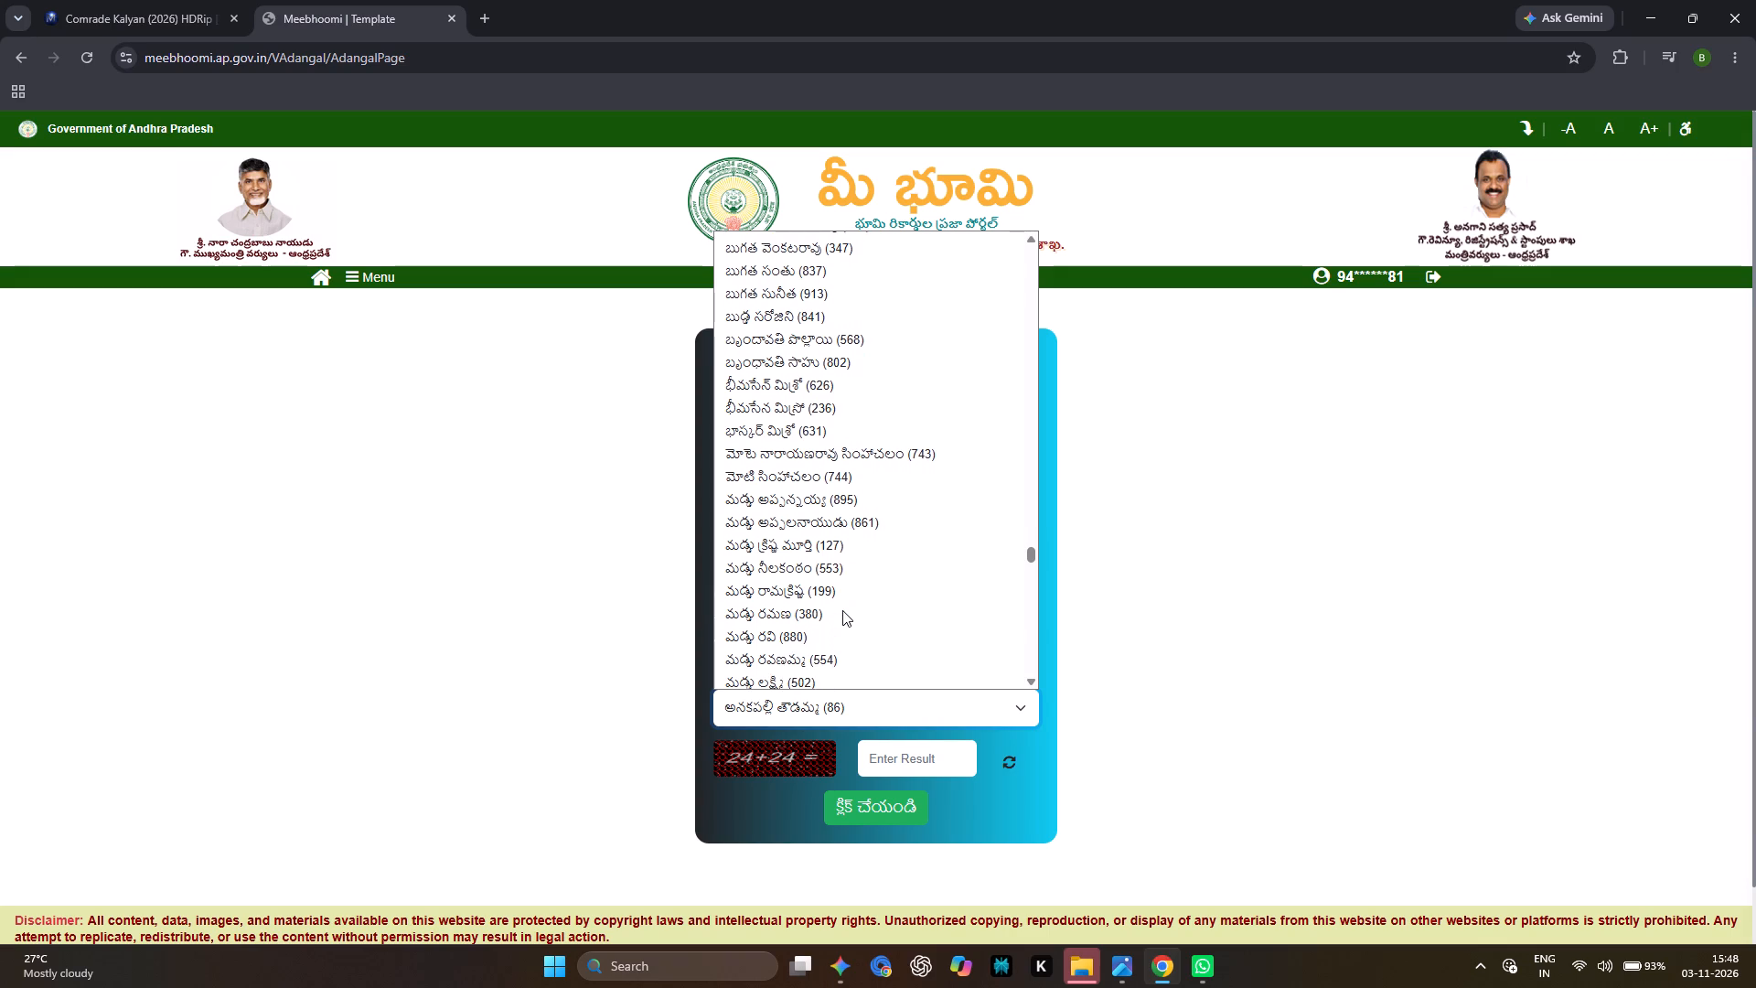
scroll(842, 610, down, 4)
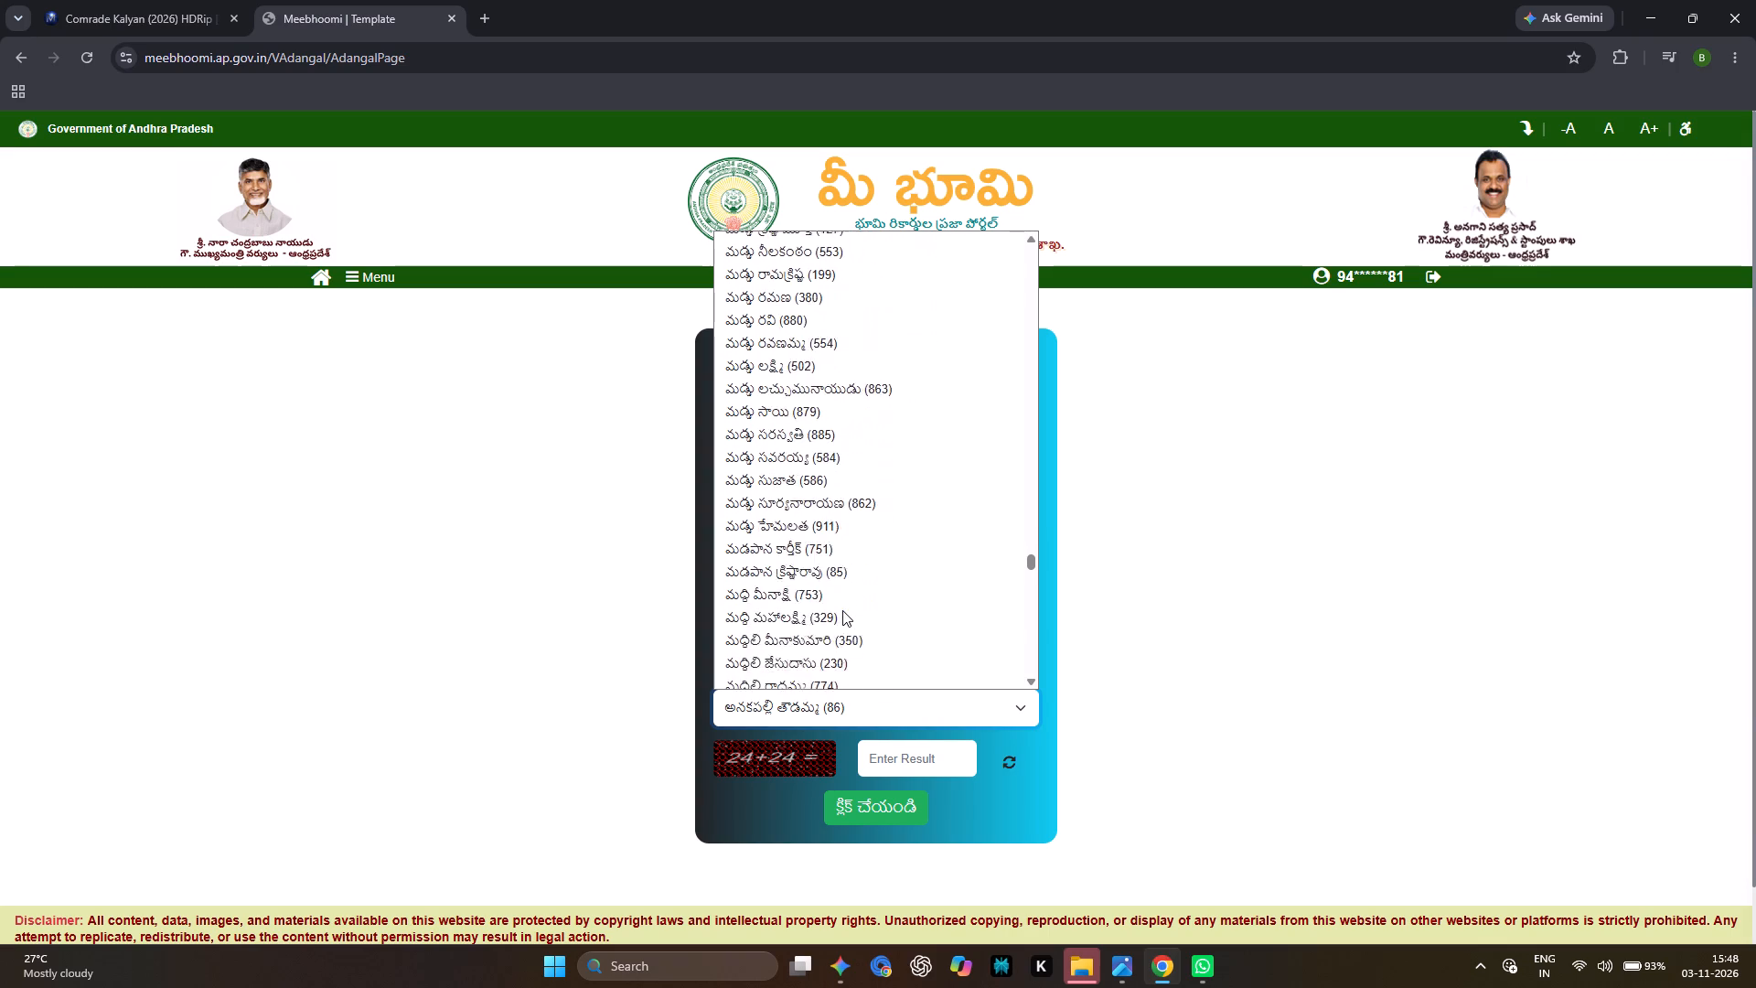
scroll(842, 610, down, 4)
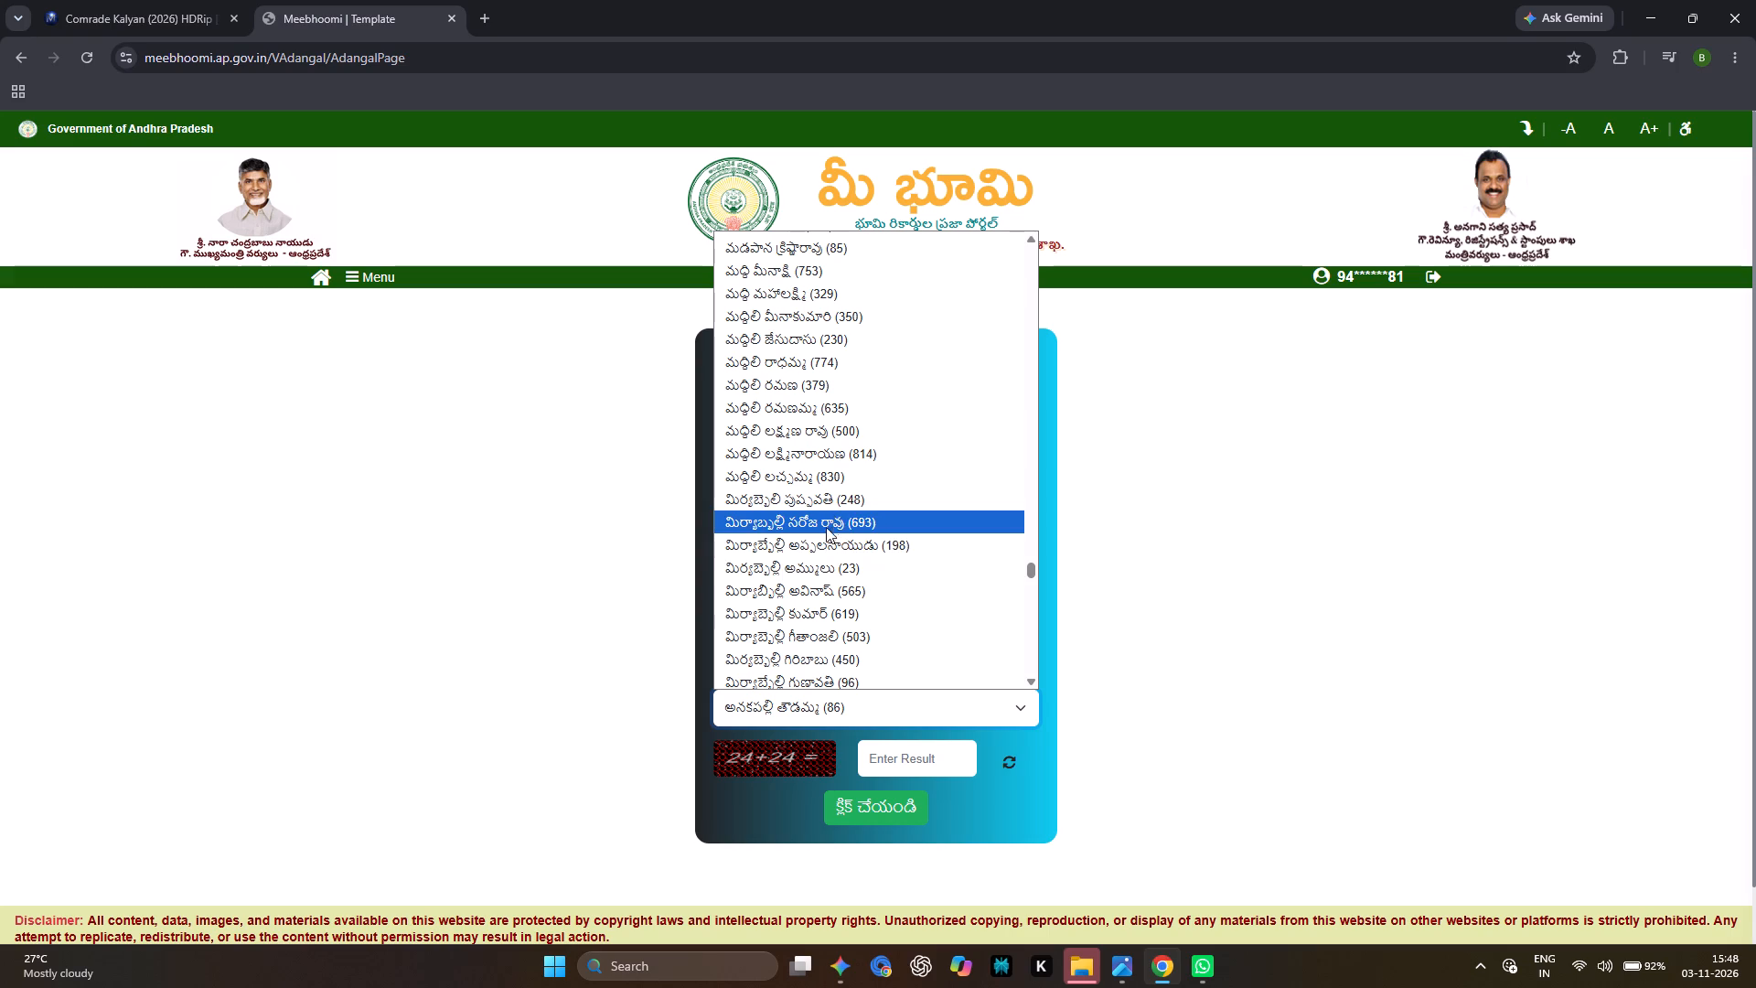
scroll(823, 645, down, 1)
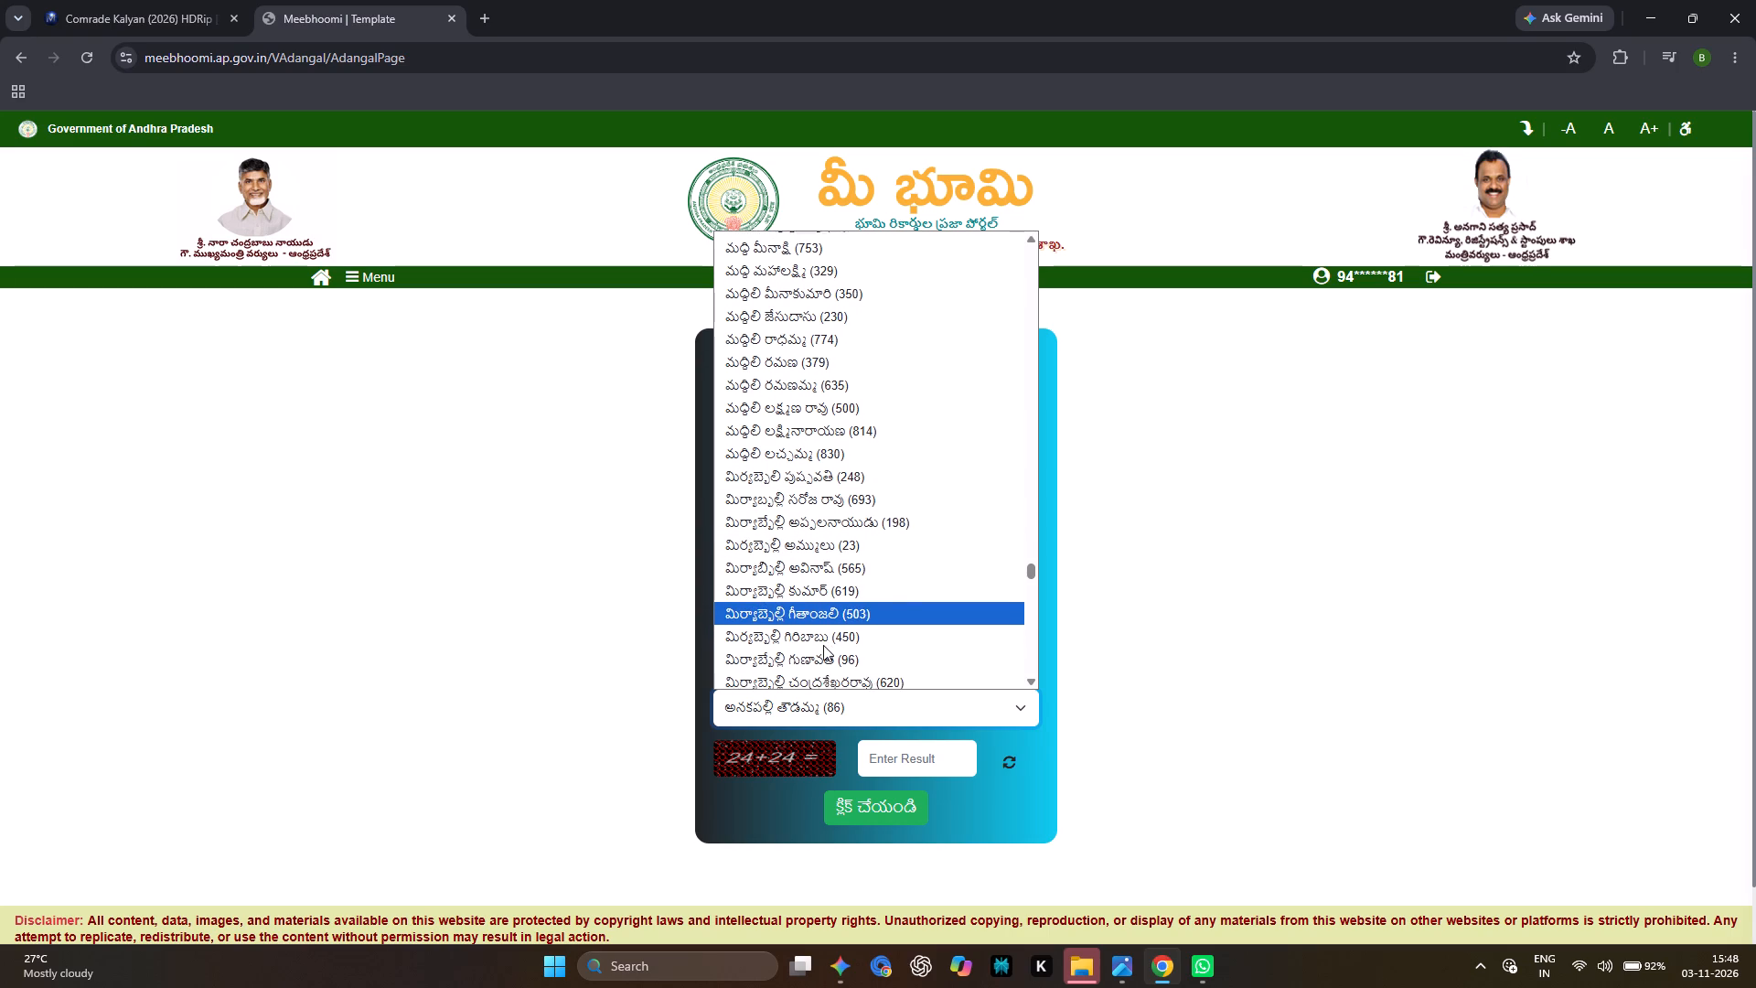
scroll(823, 645, down, 3)
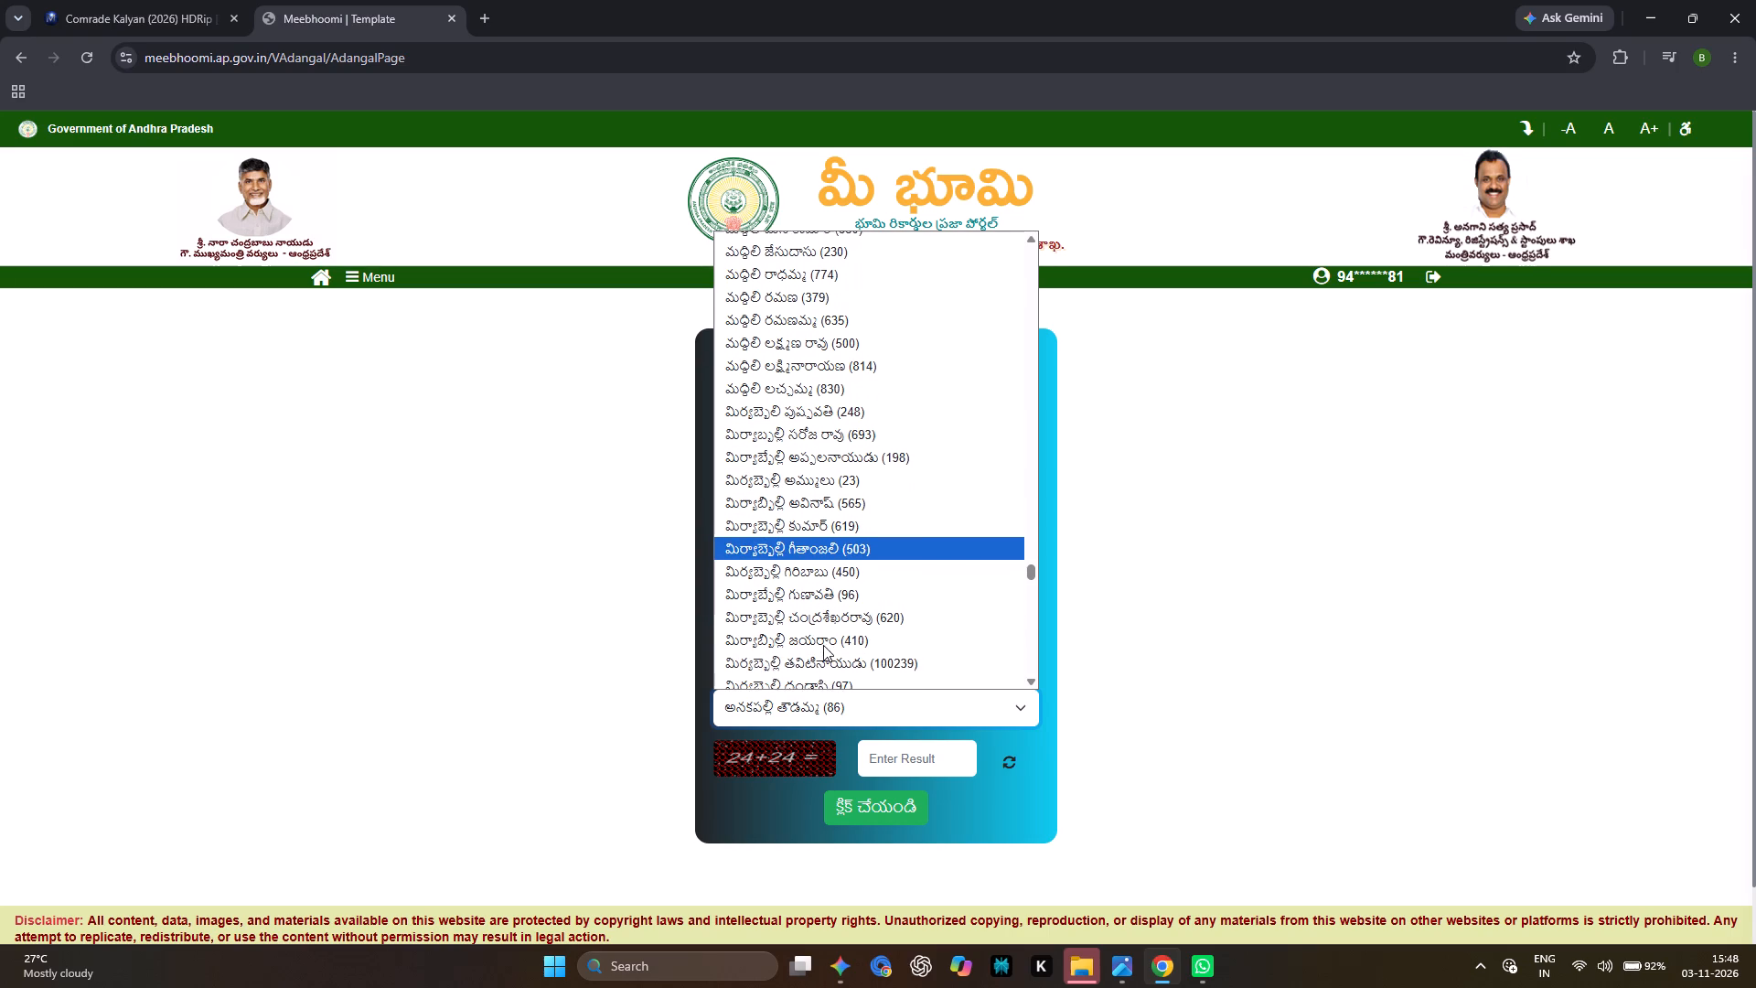
scroll(823, 645, down, 3)
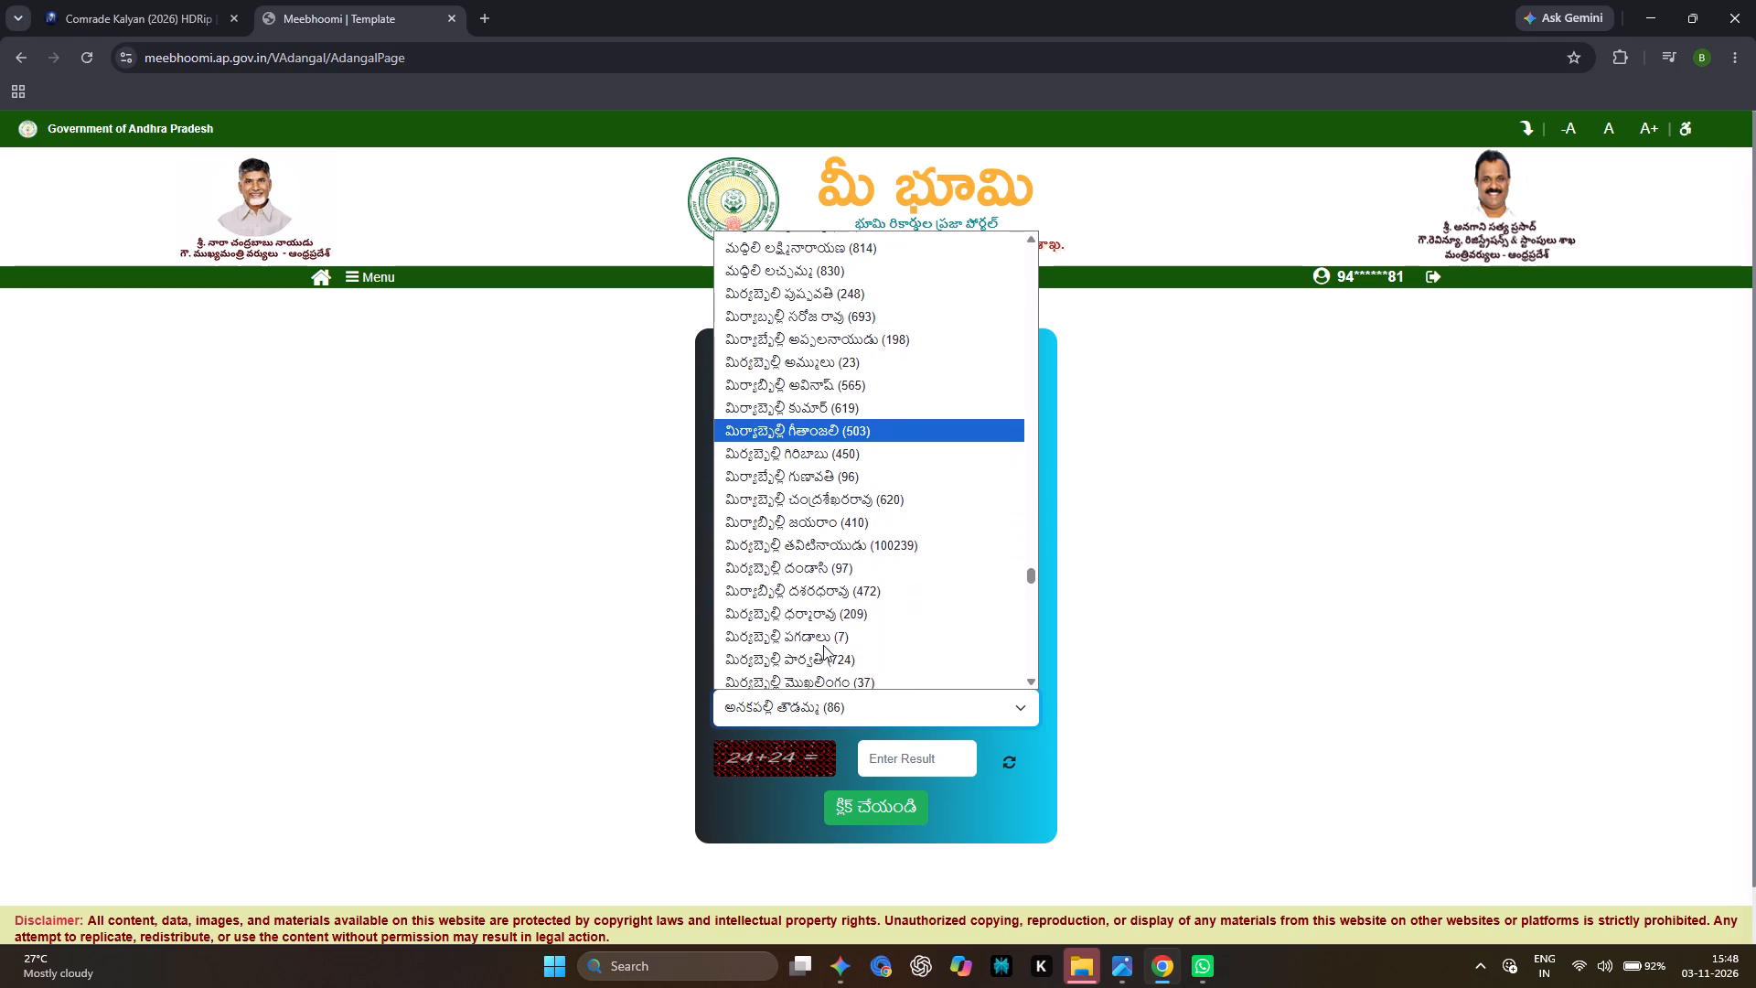
scroll(823, 645, down, 3)
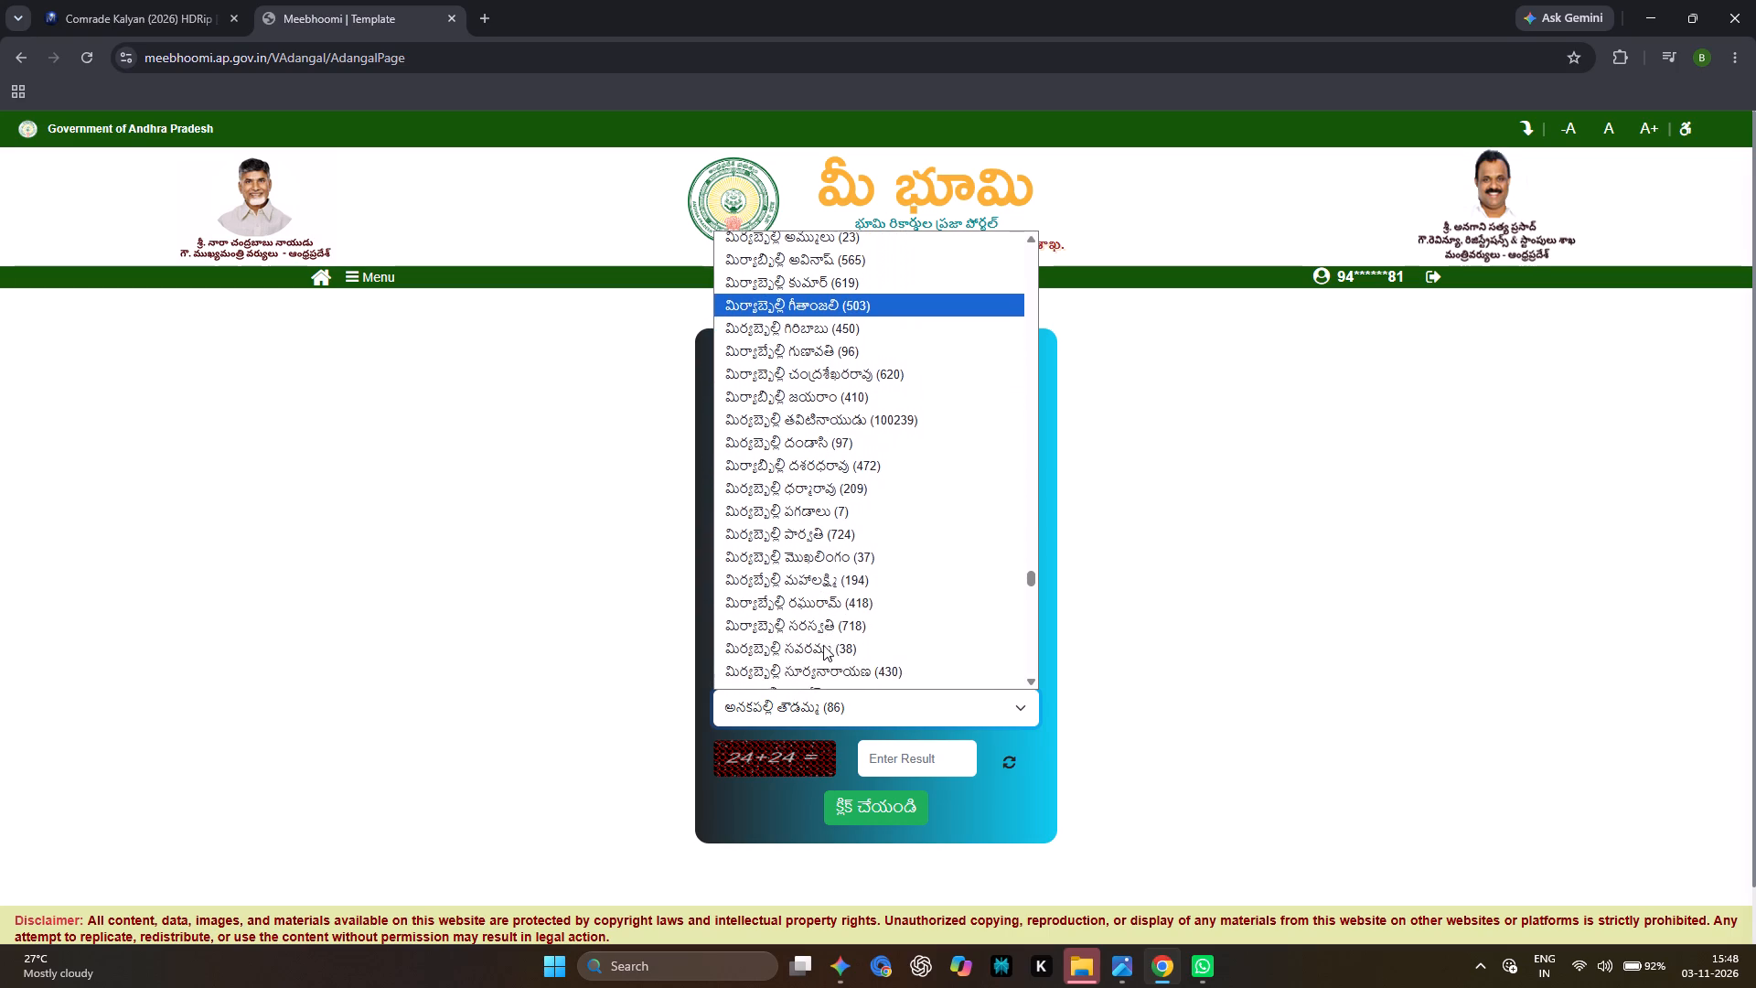
scroll(823, 645, down, 1)
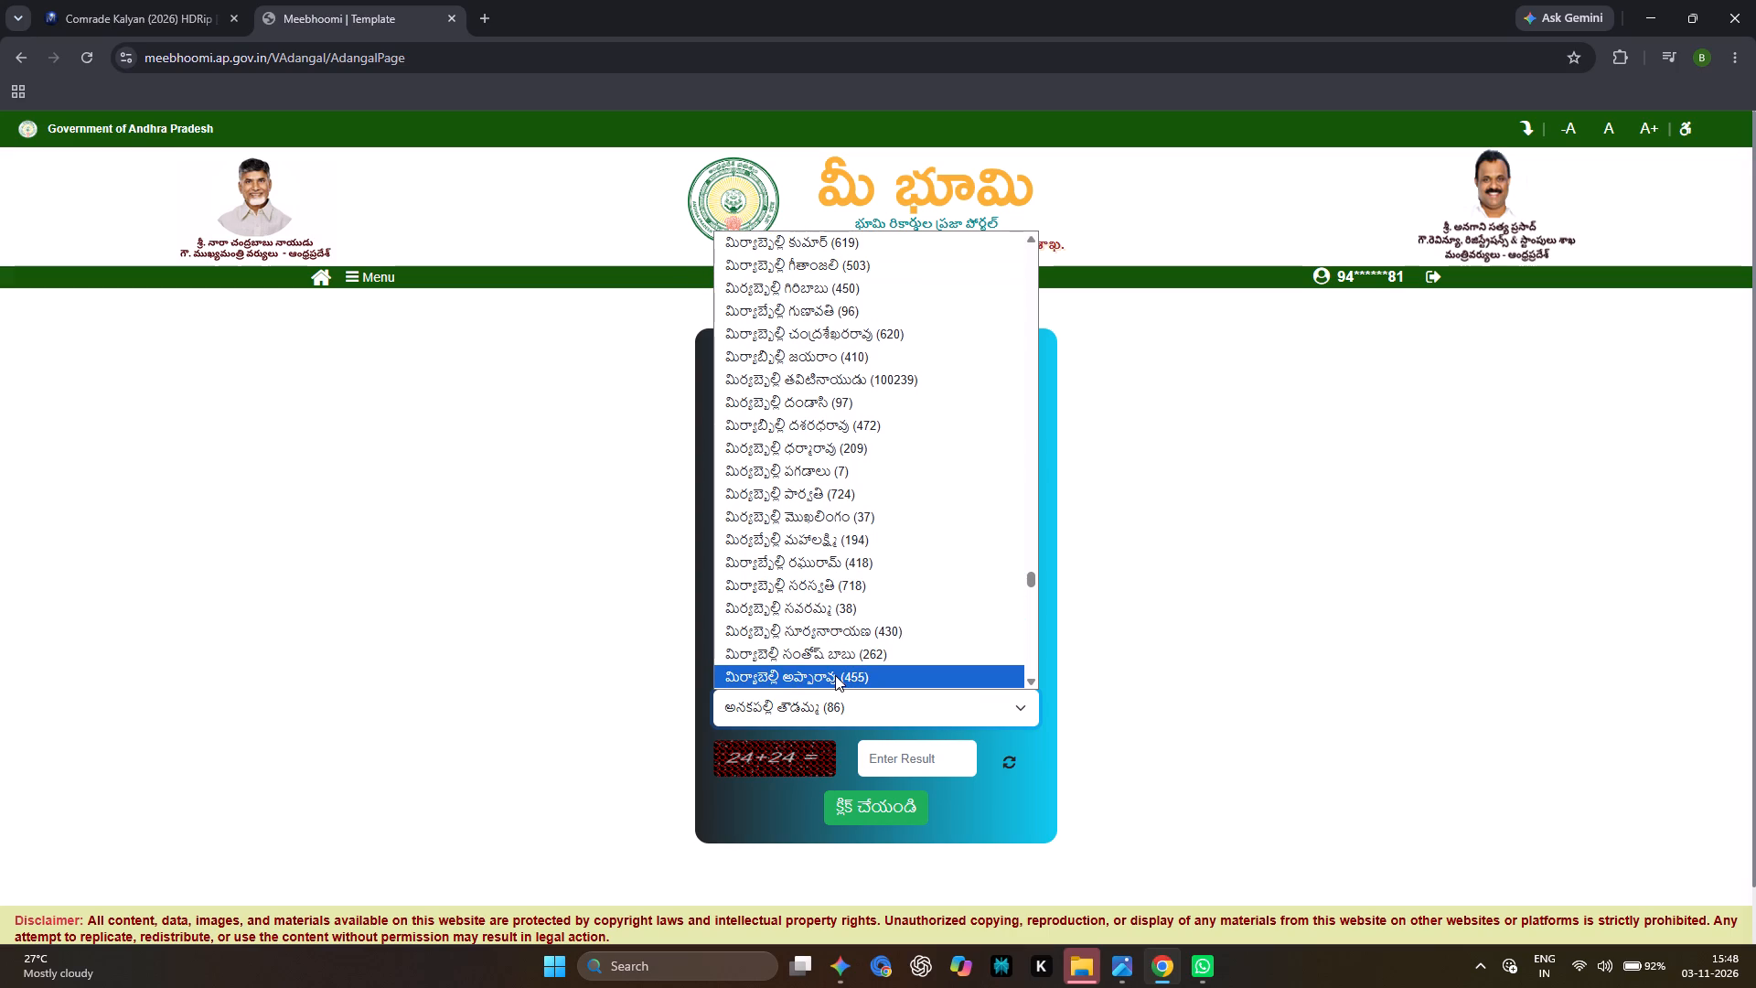
scroll(835, 675, down, 2)
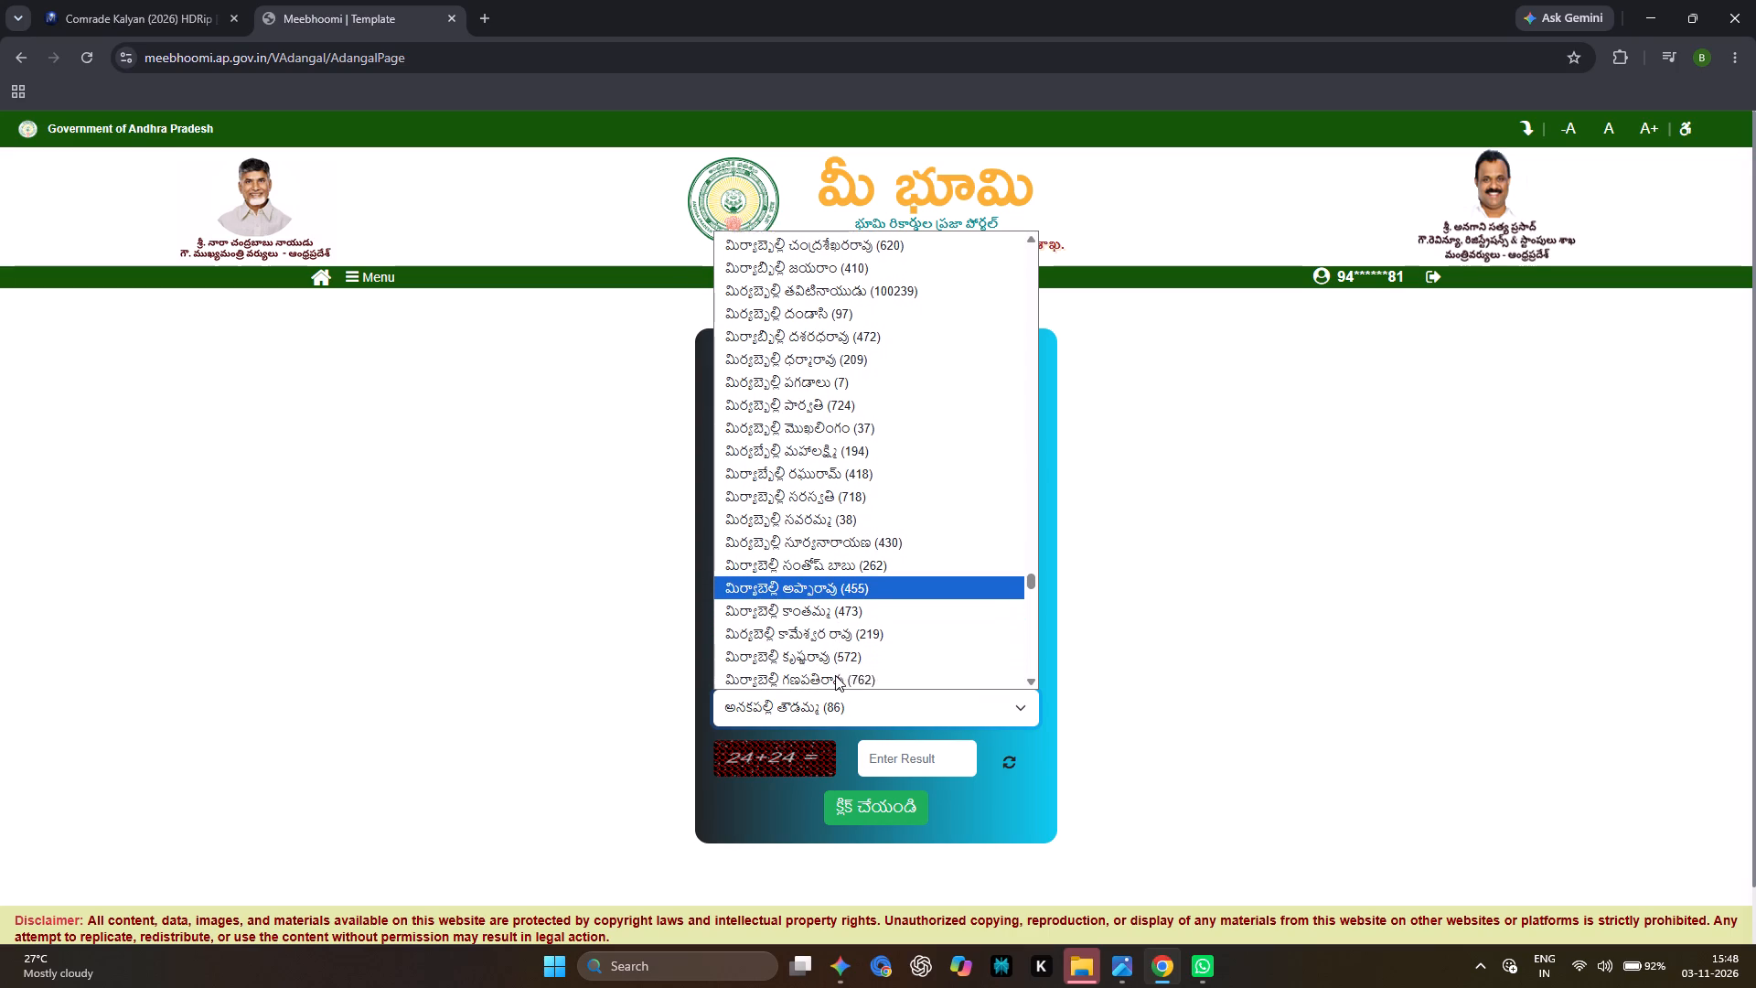
scroll(835, 675, down, 3)
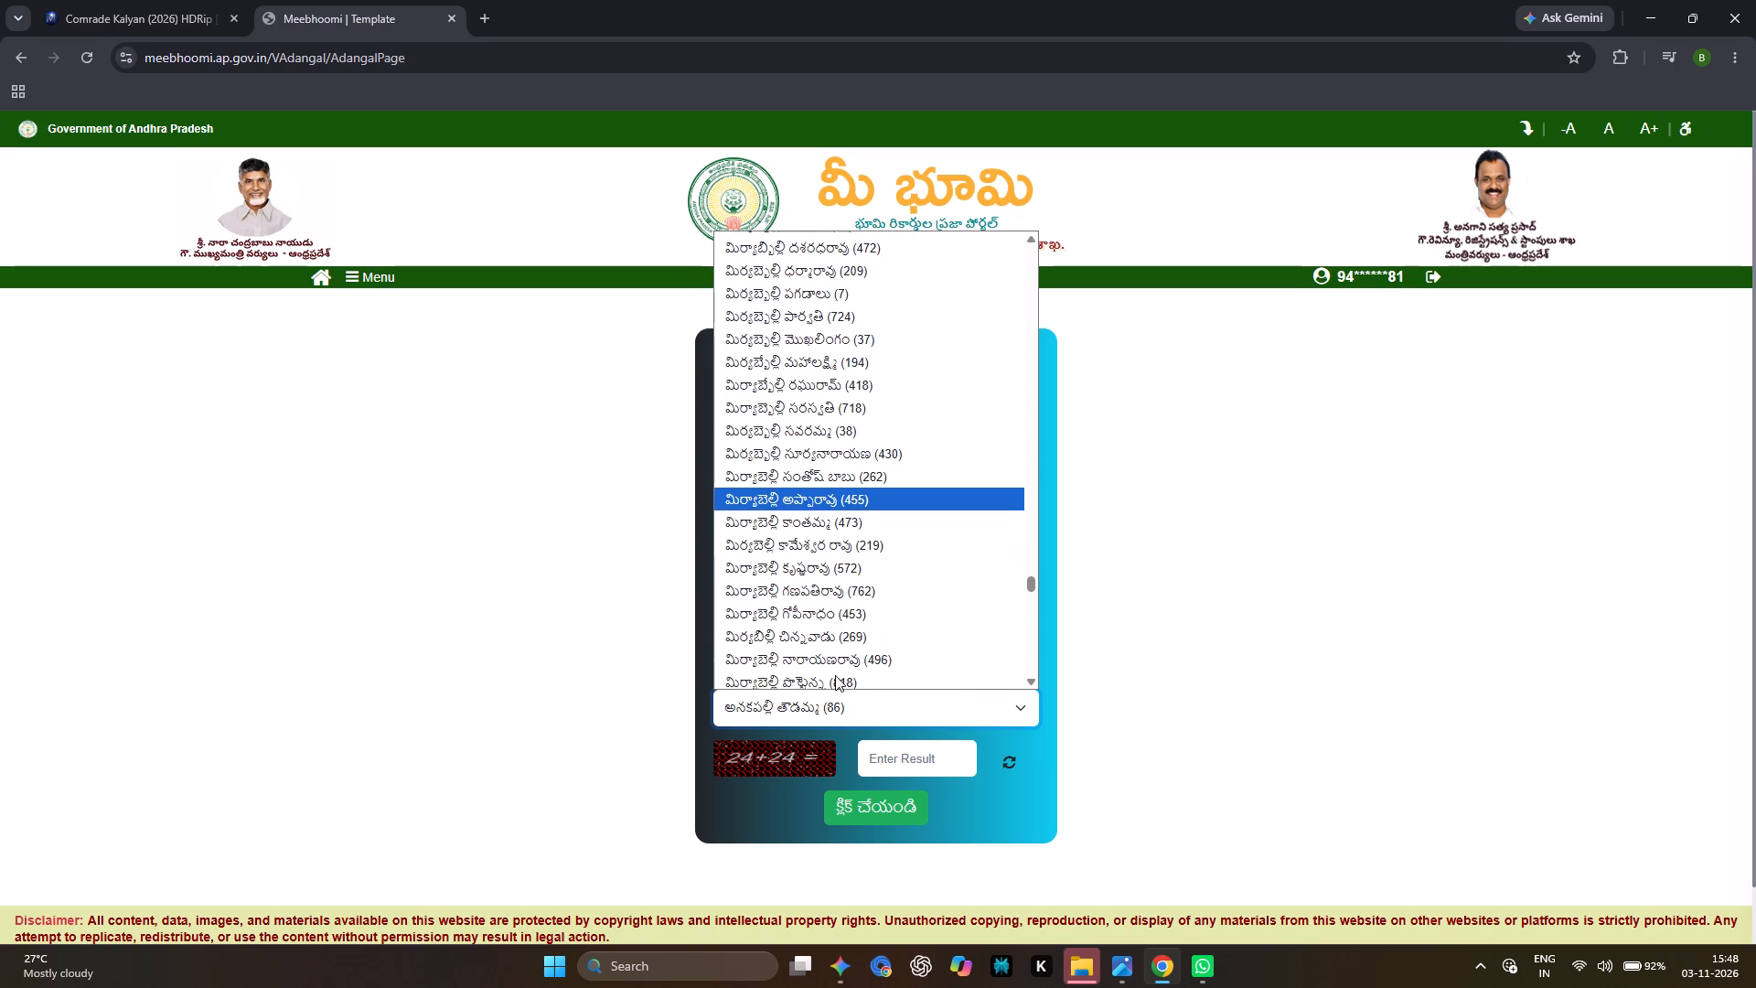
scroll(835, 675, down, 3)
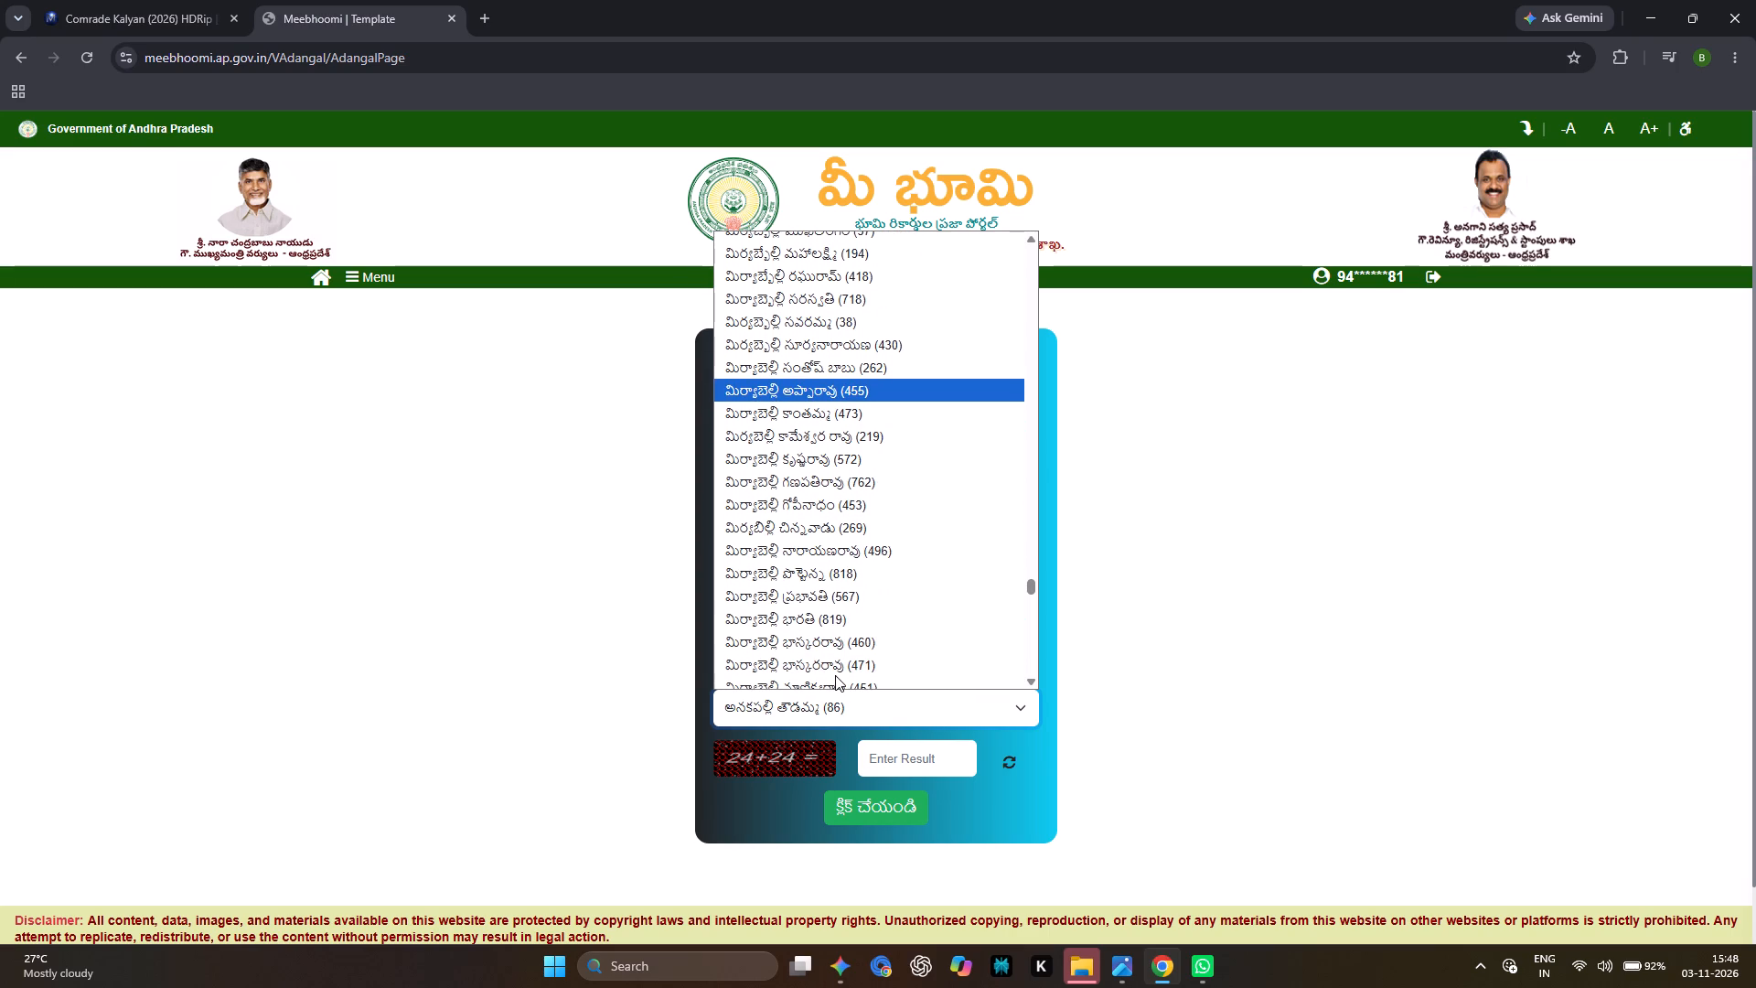
scroll(835, 675, down, 3)
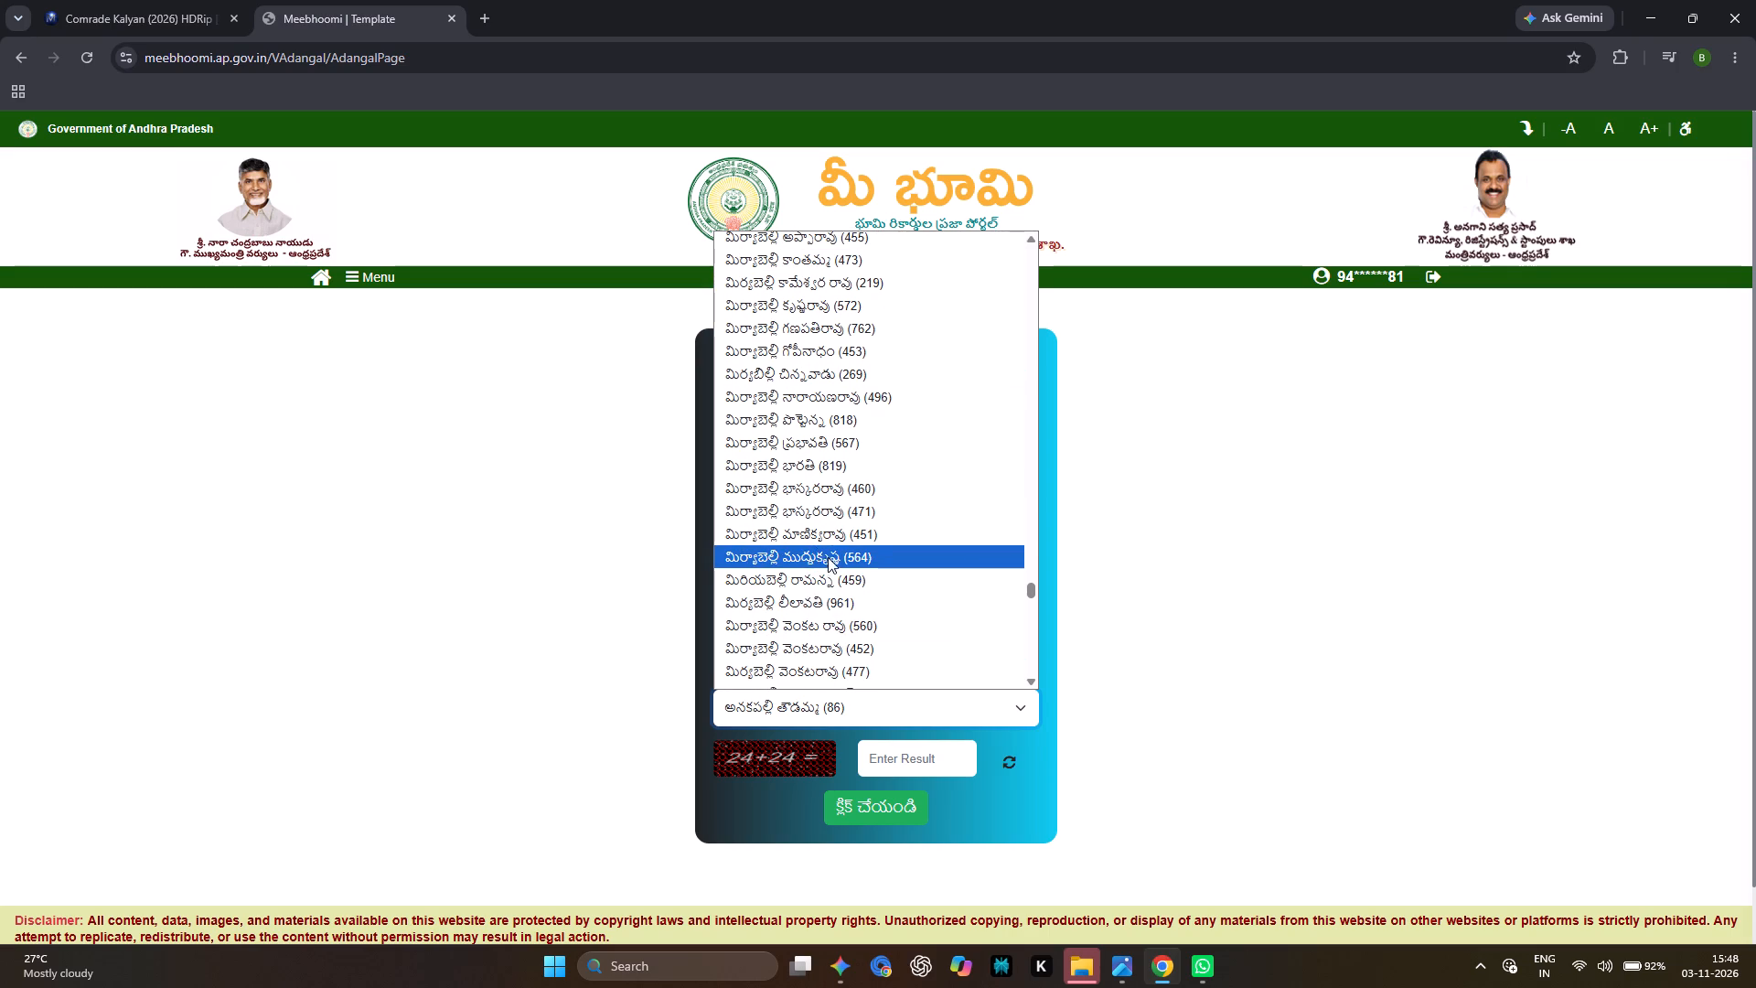
scroll(833, 639, up, 1)
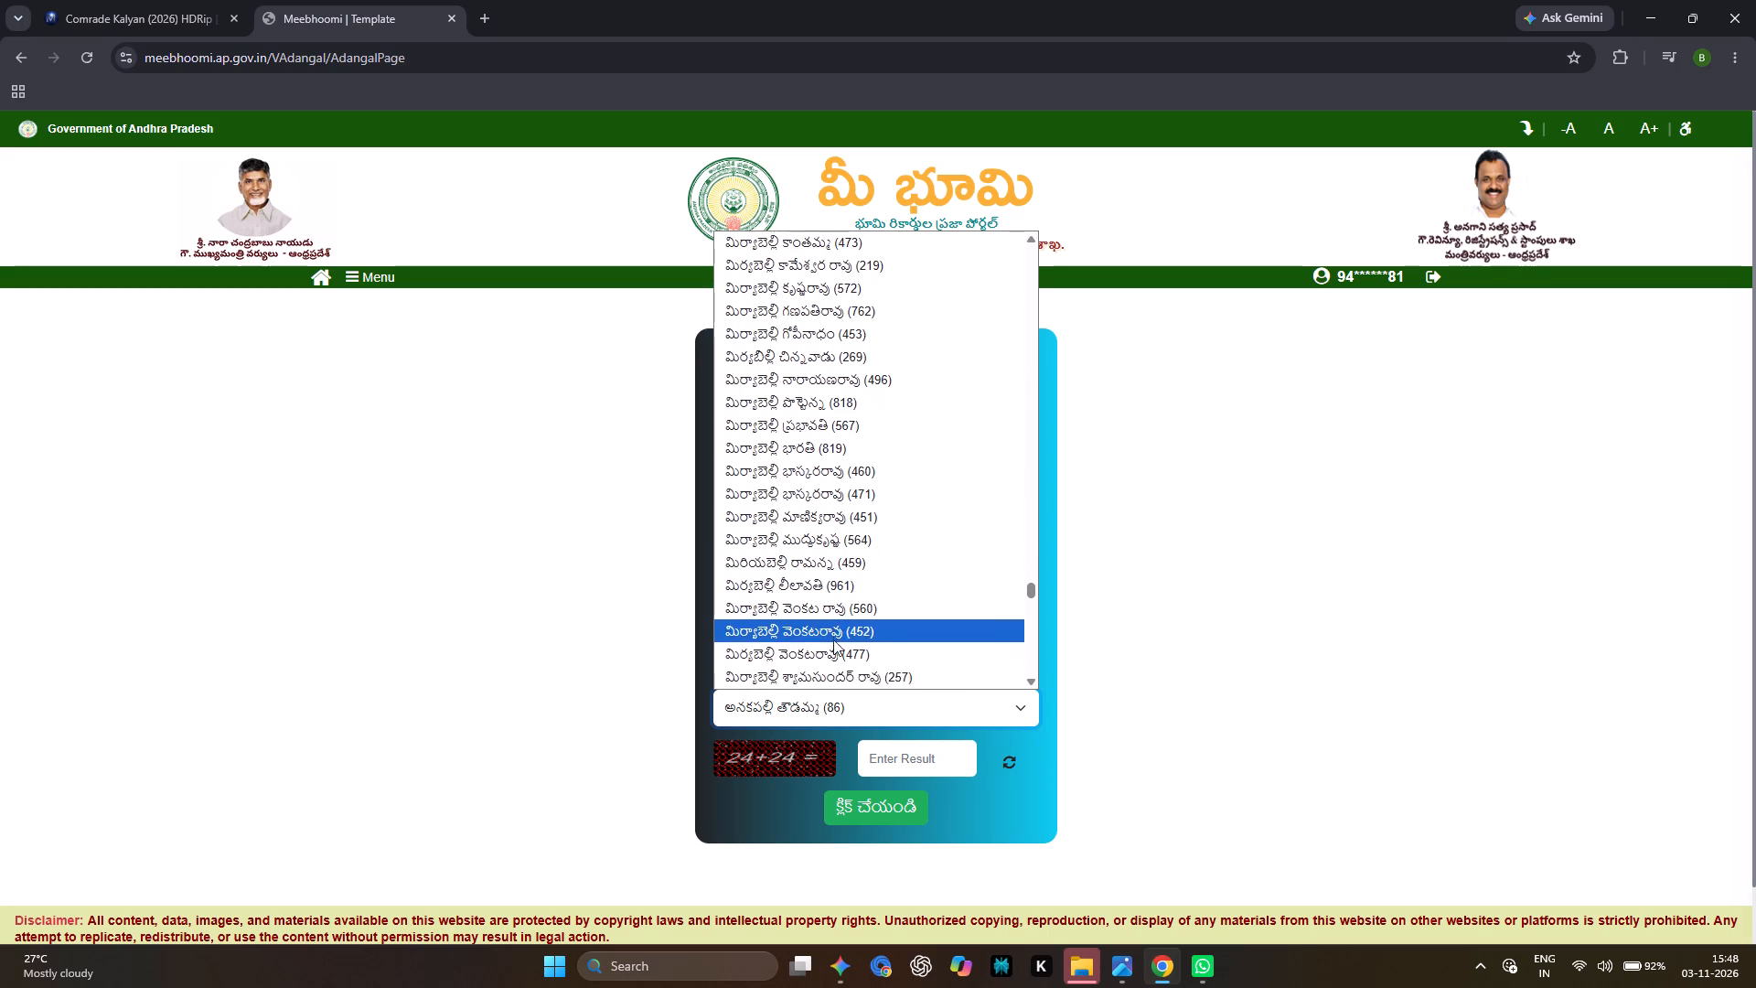
scroll(833, 639, up, 6)
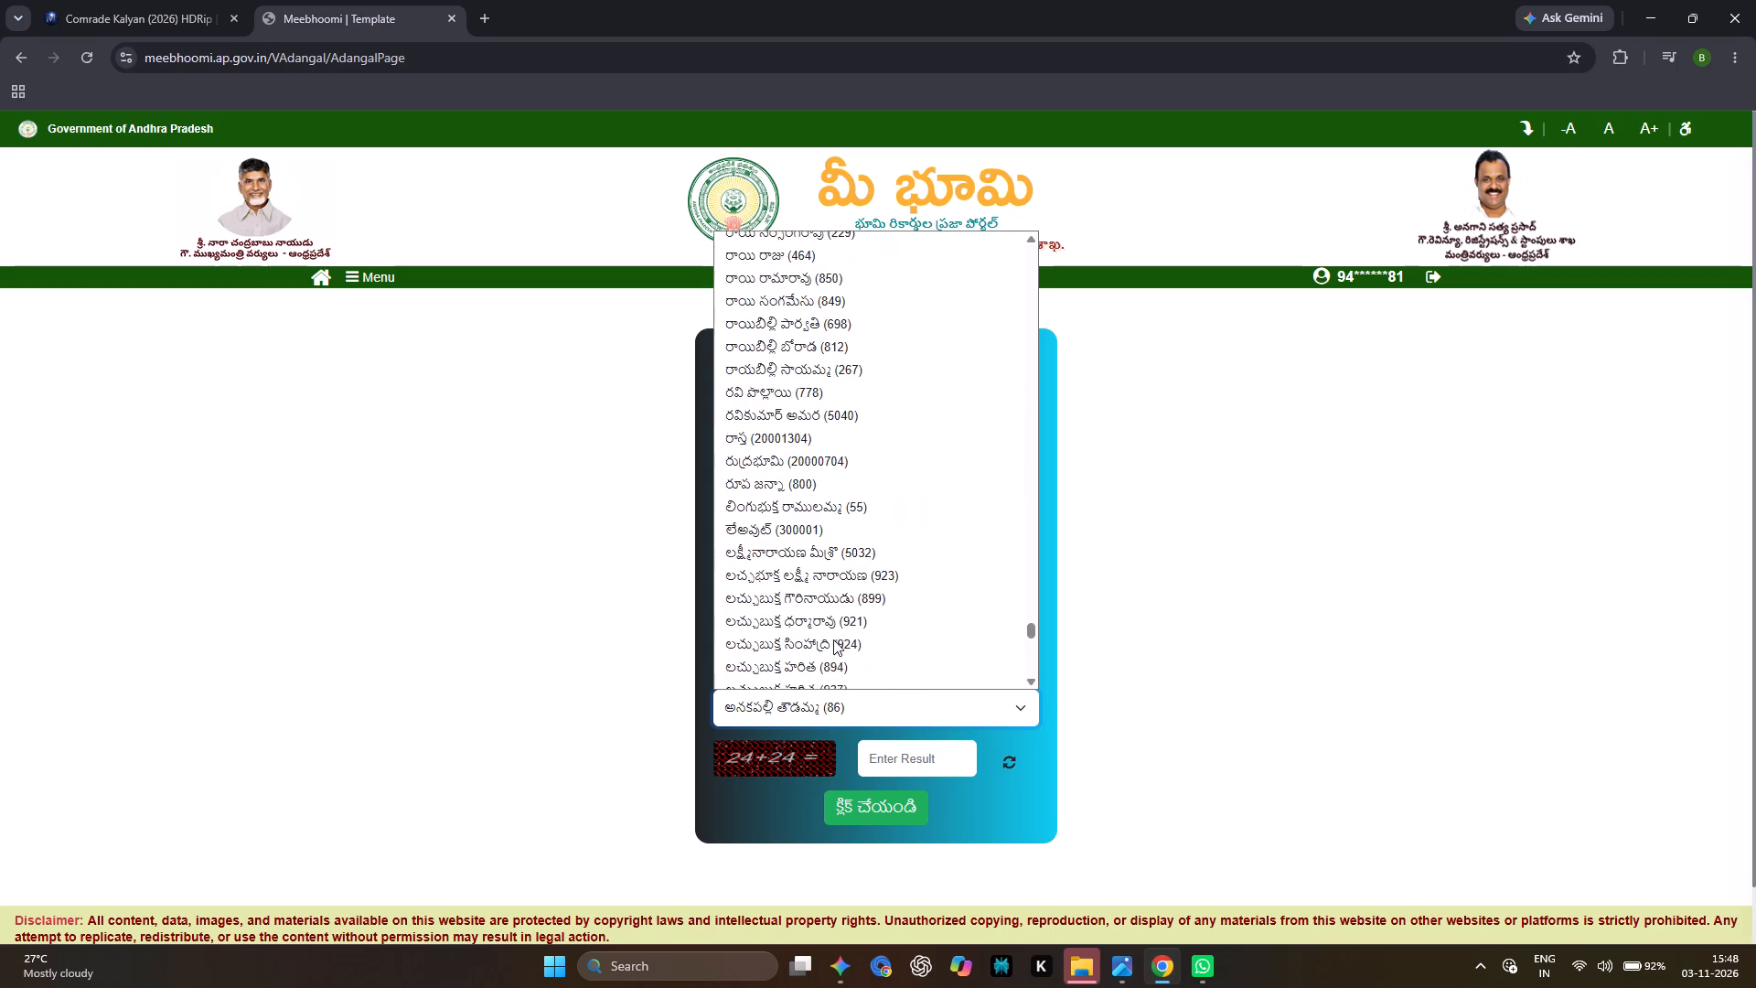
scroll(833, 639, up, 8)
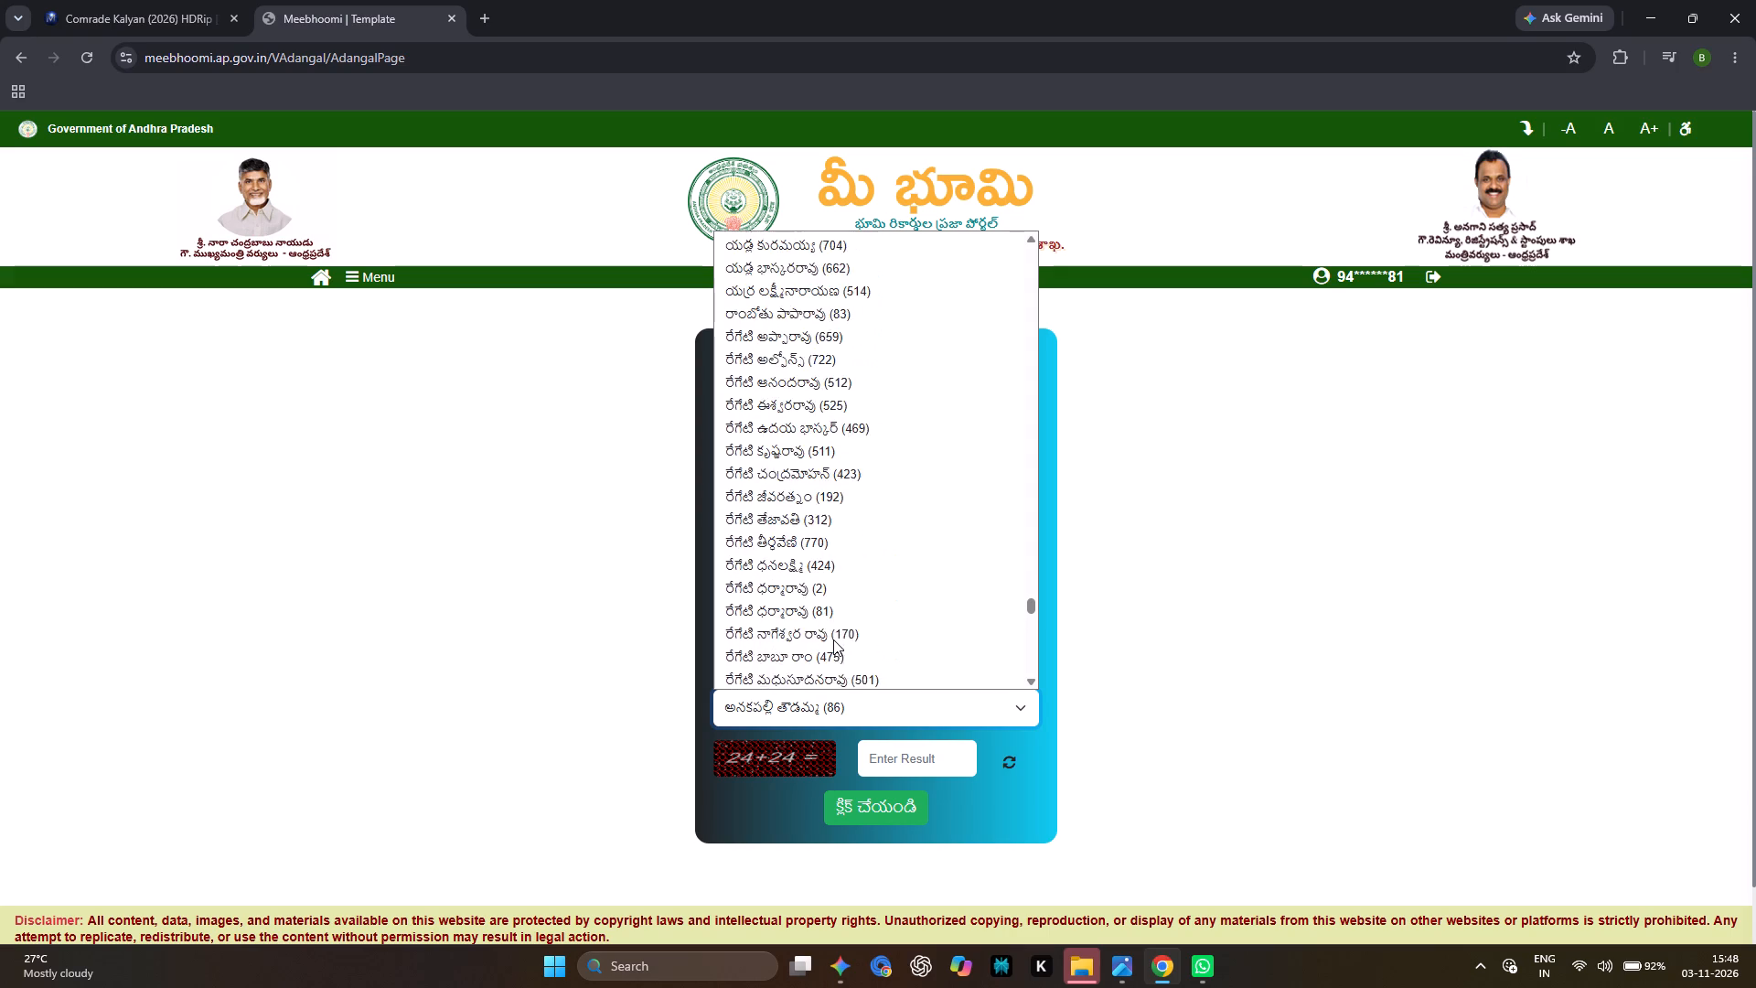
scroll(833, 639, up, 5)
scroll(833, 639, down, 2)
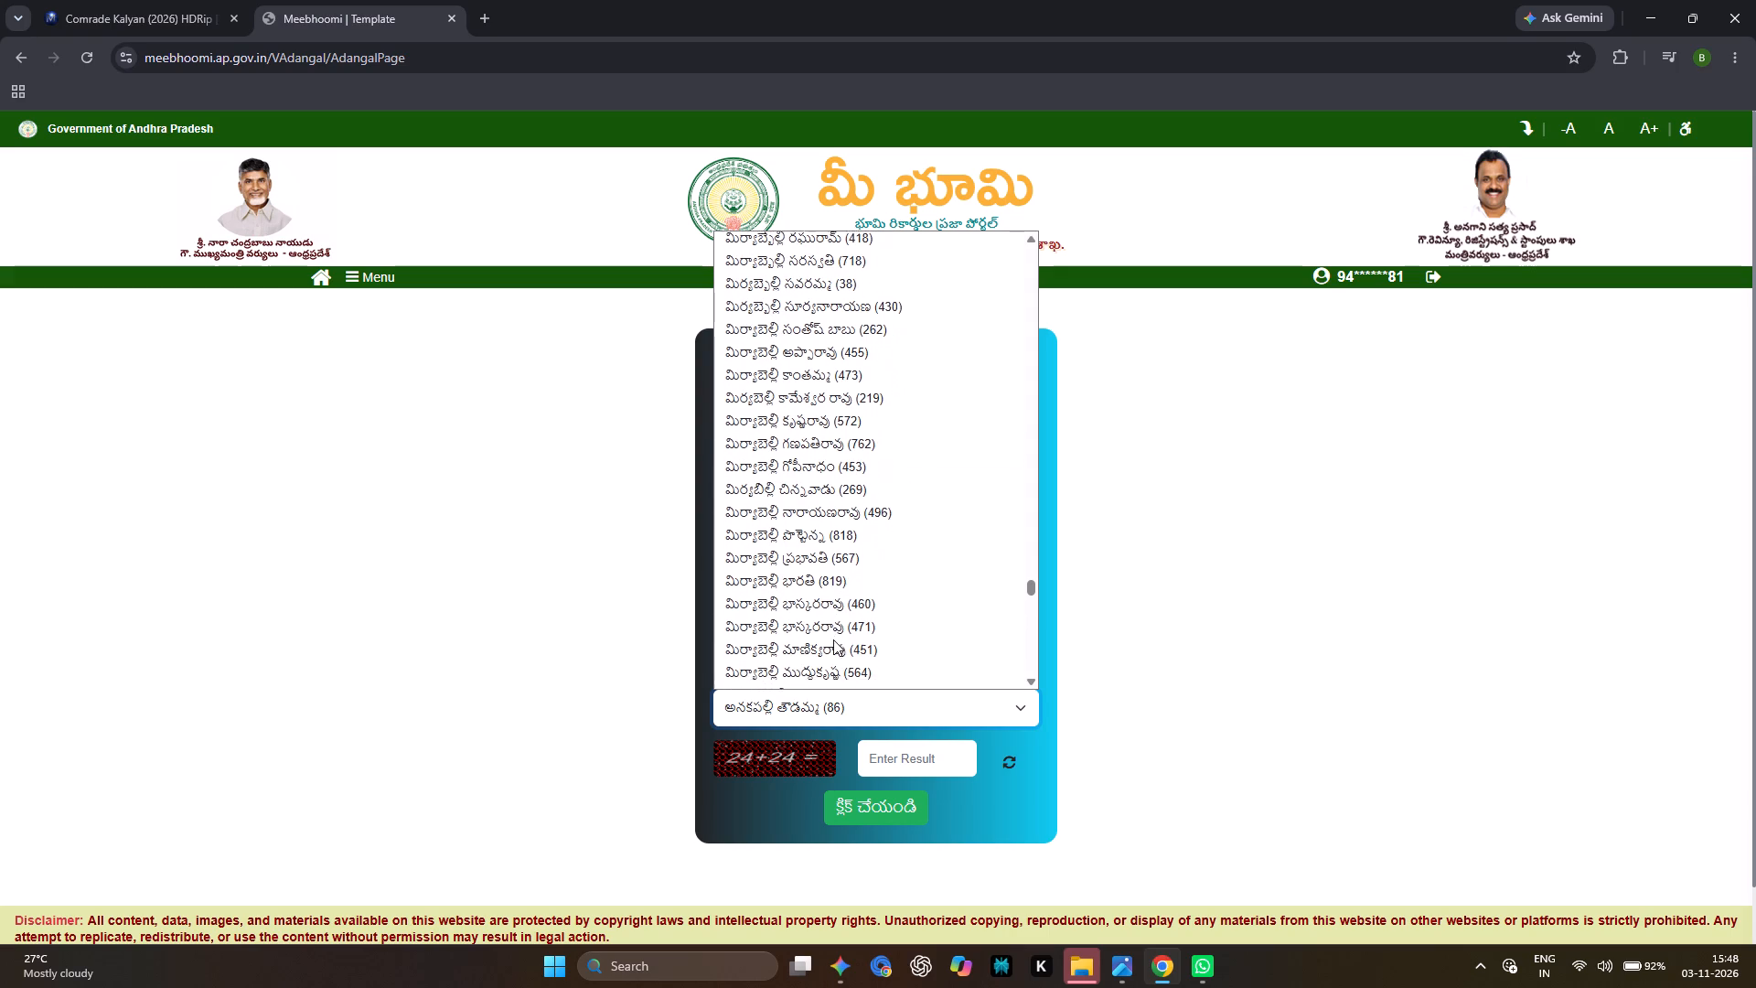
Select the required pattadar's entry in the Rompivalasa list, enter 48 as the captcha result and open the ROR1b report.
scroll(833, 639, down, 1)
scroll(914, 633, down, 1)
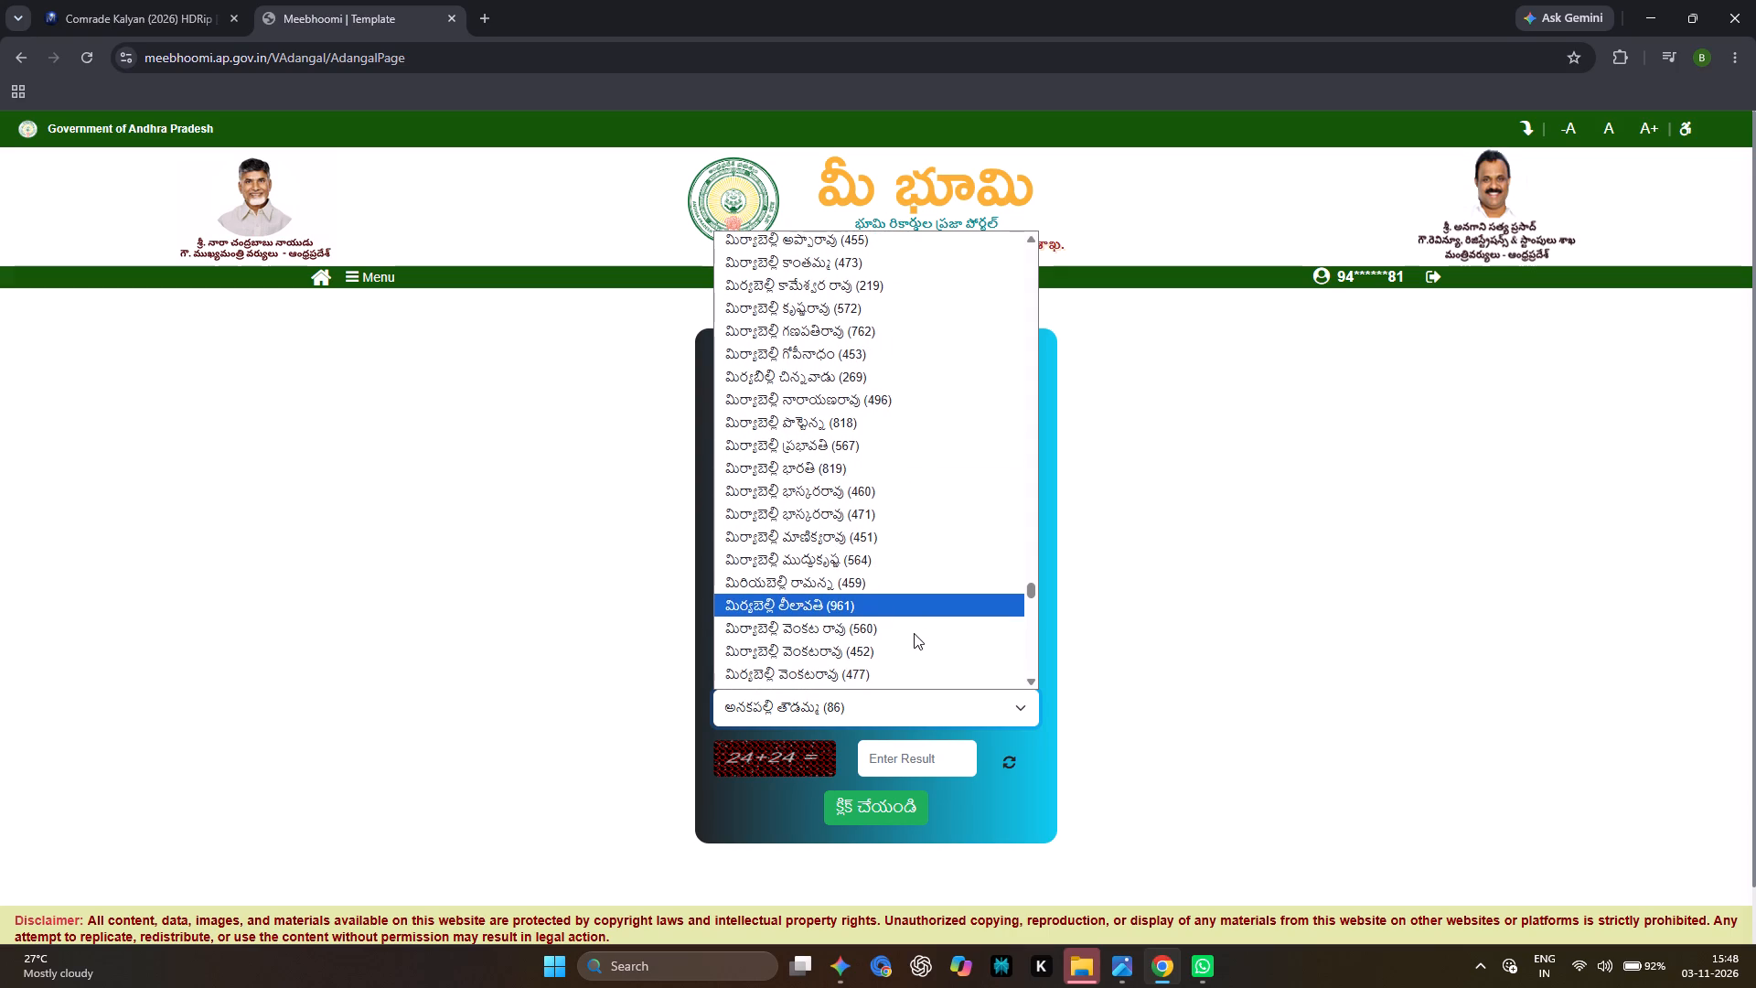
scroll(914, 633, down, 1)
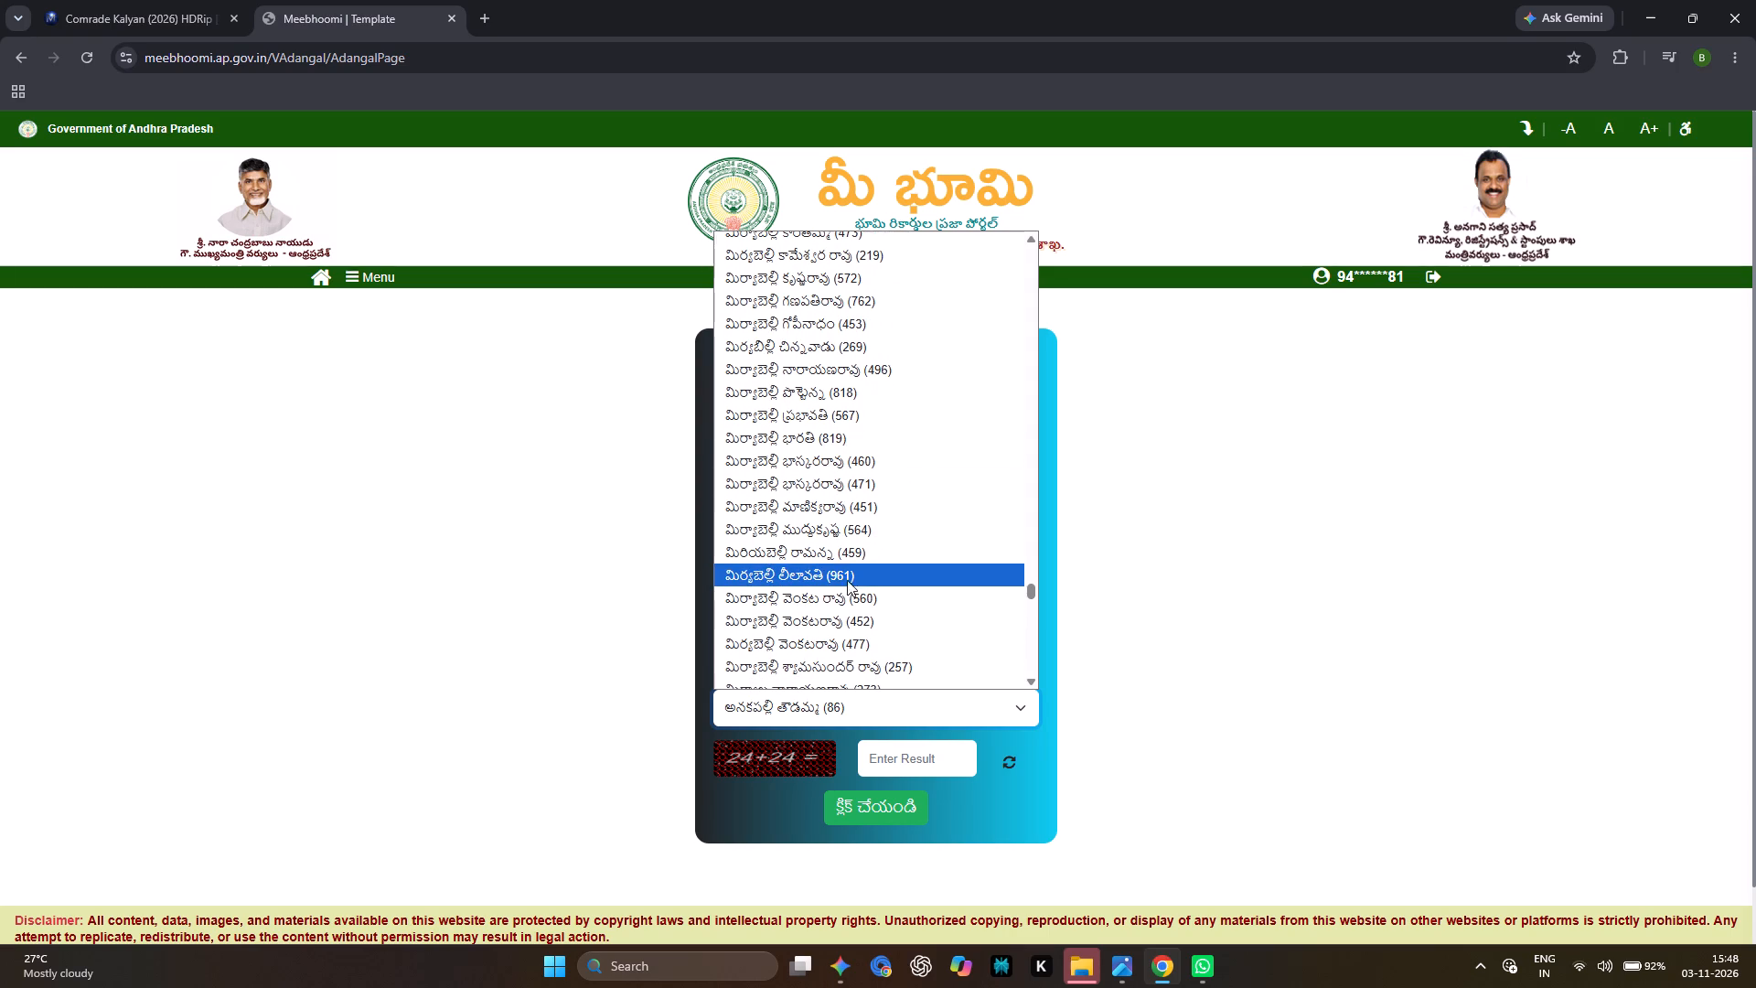
click(831, 575)
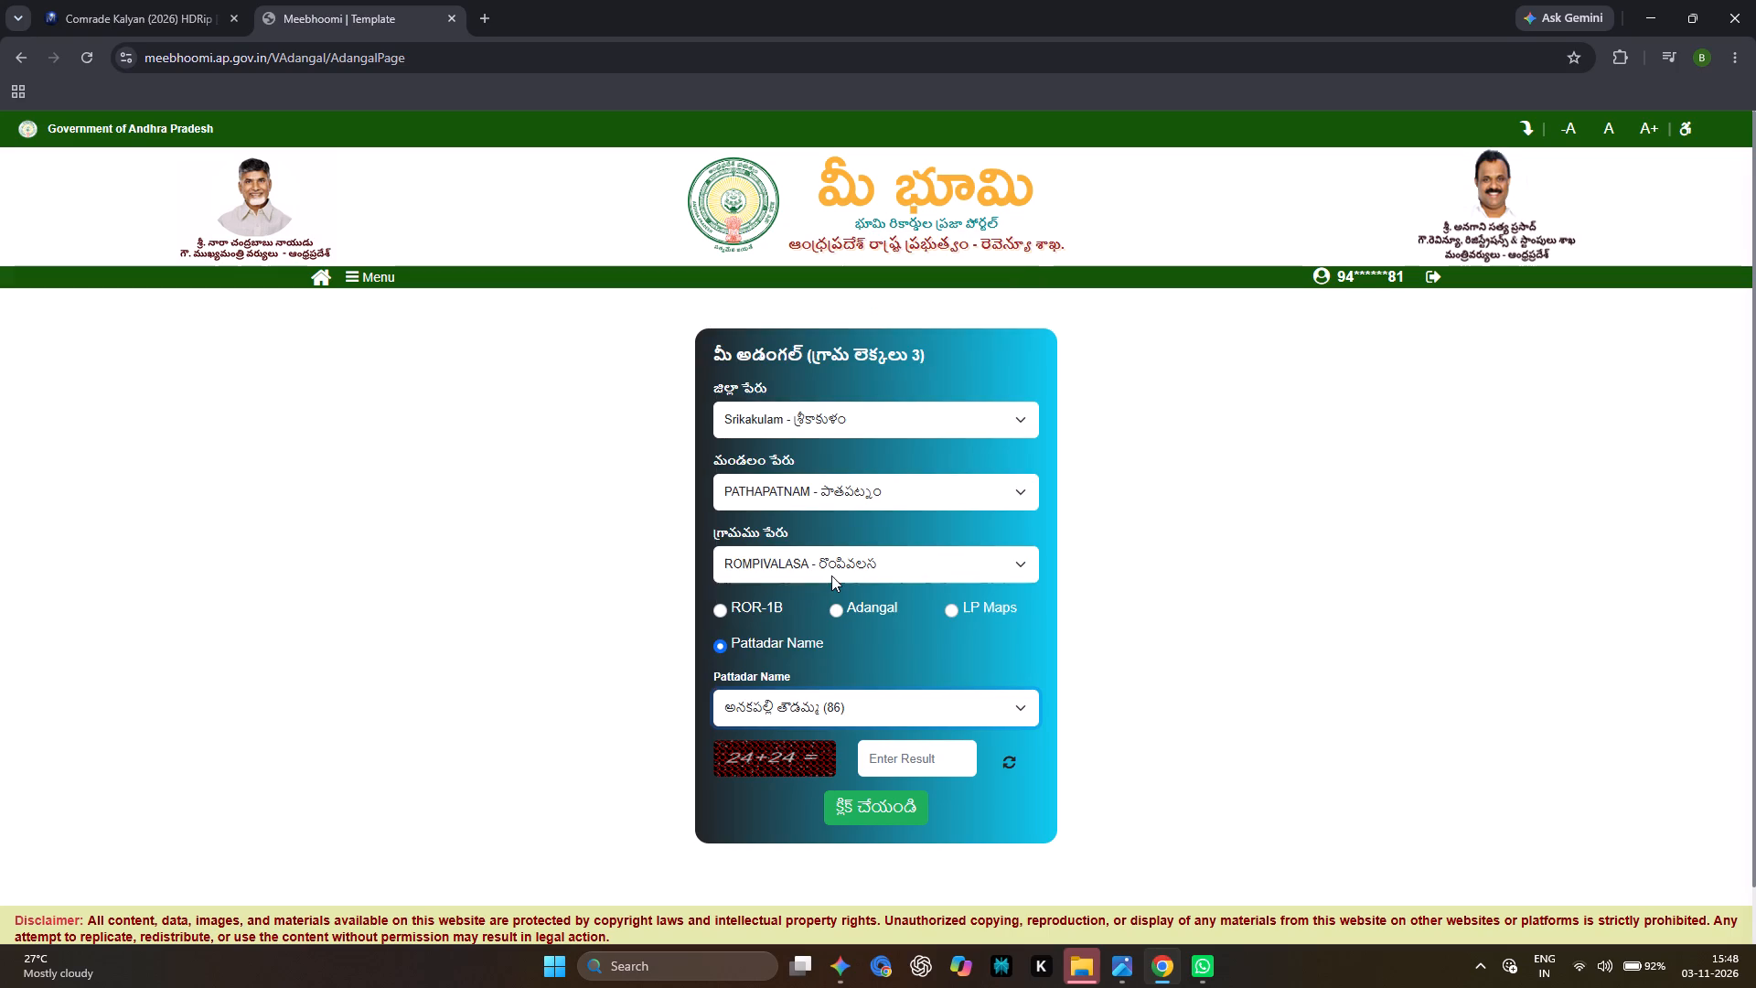
click(913, 763)
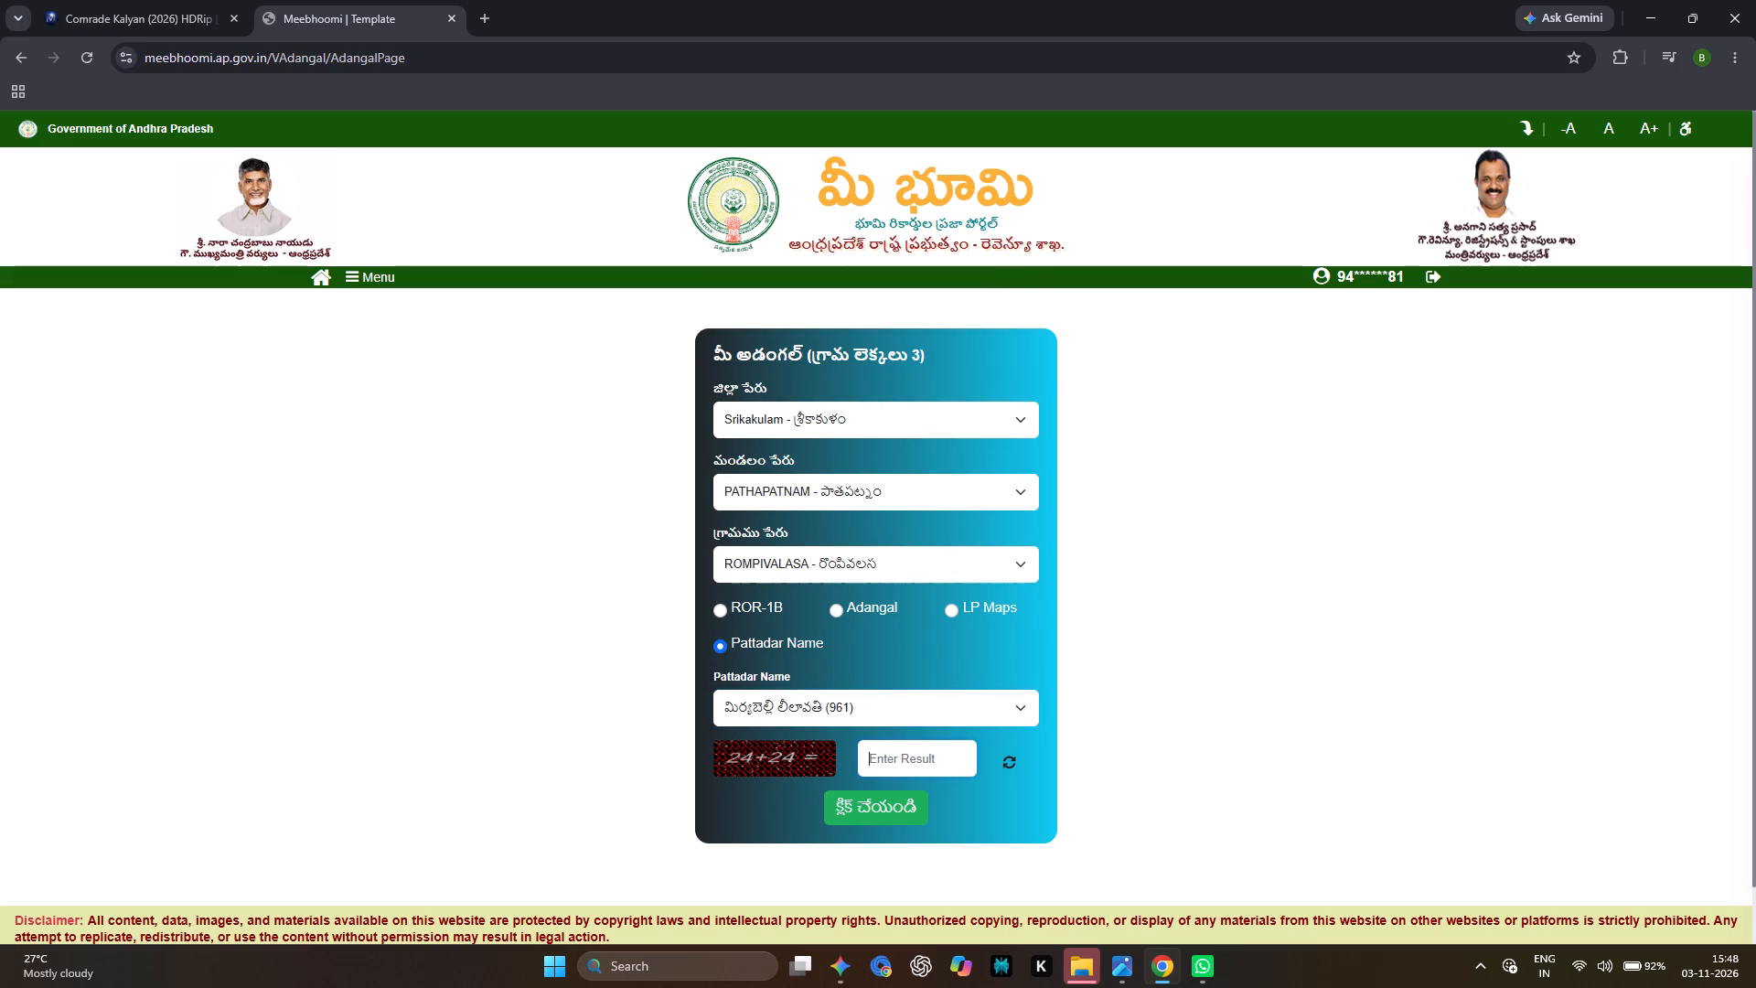
text(48)
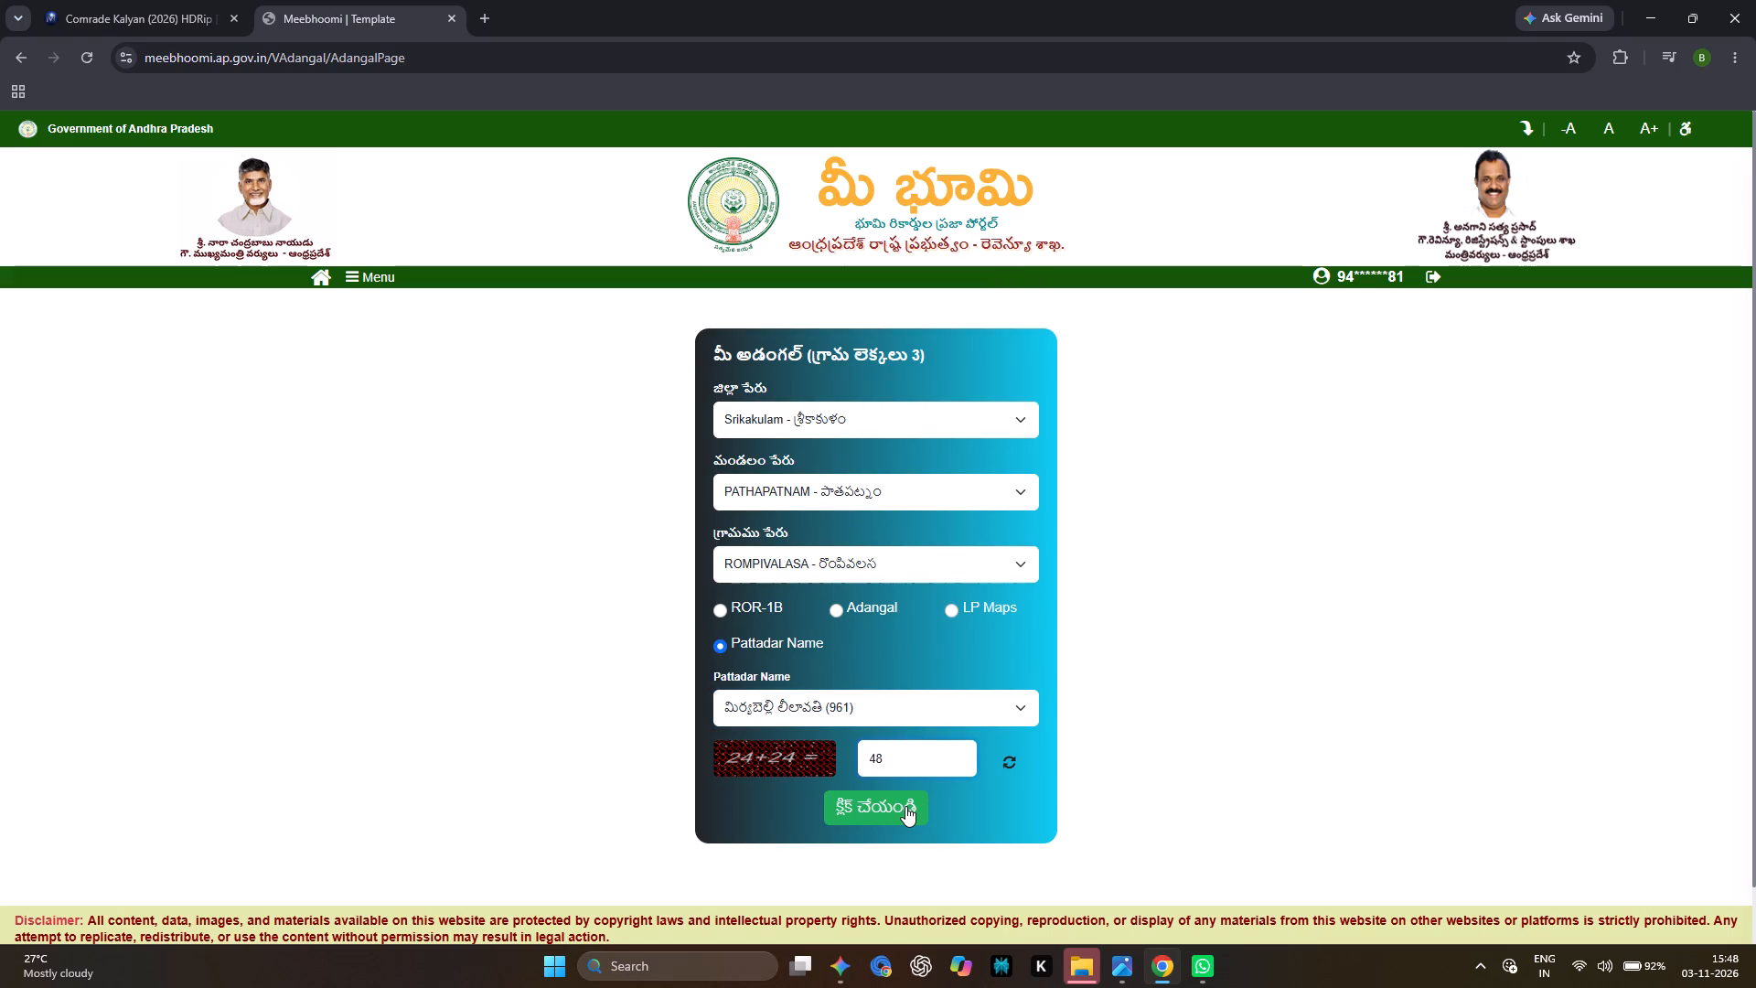
click(905, 806)
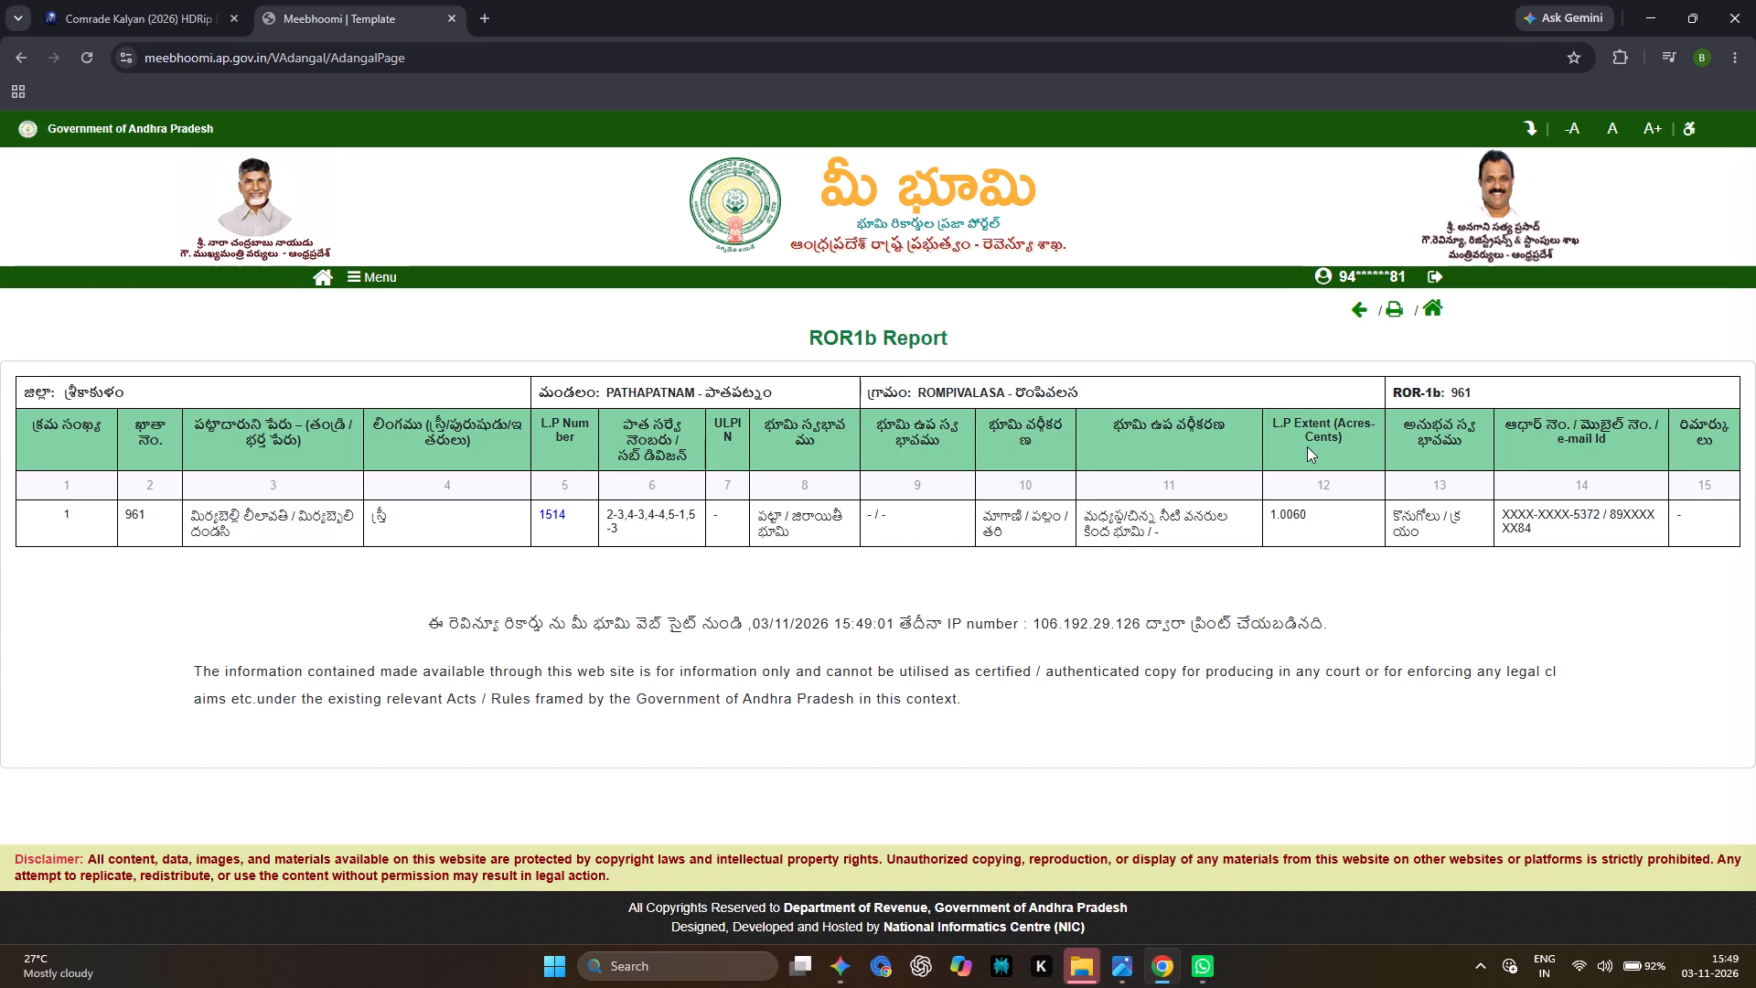
Print the ROR1b report to PDF and save it as 1-B-3 in the Screenshots folder.
click(1392, 314)
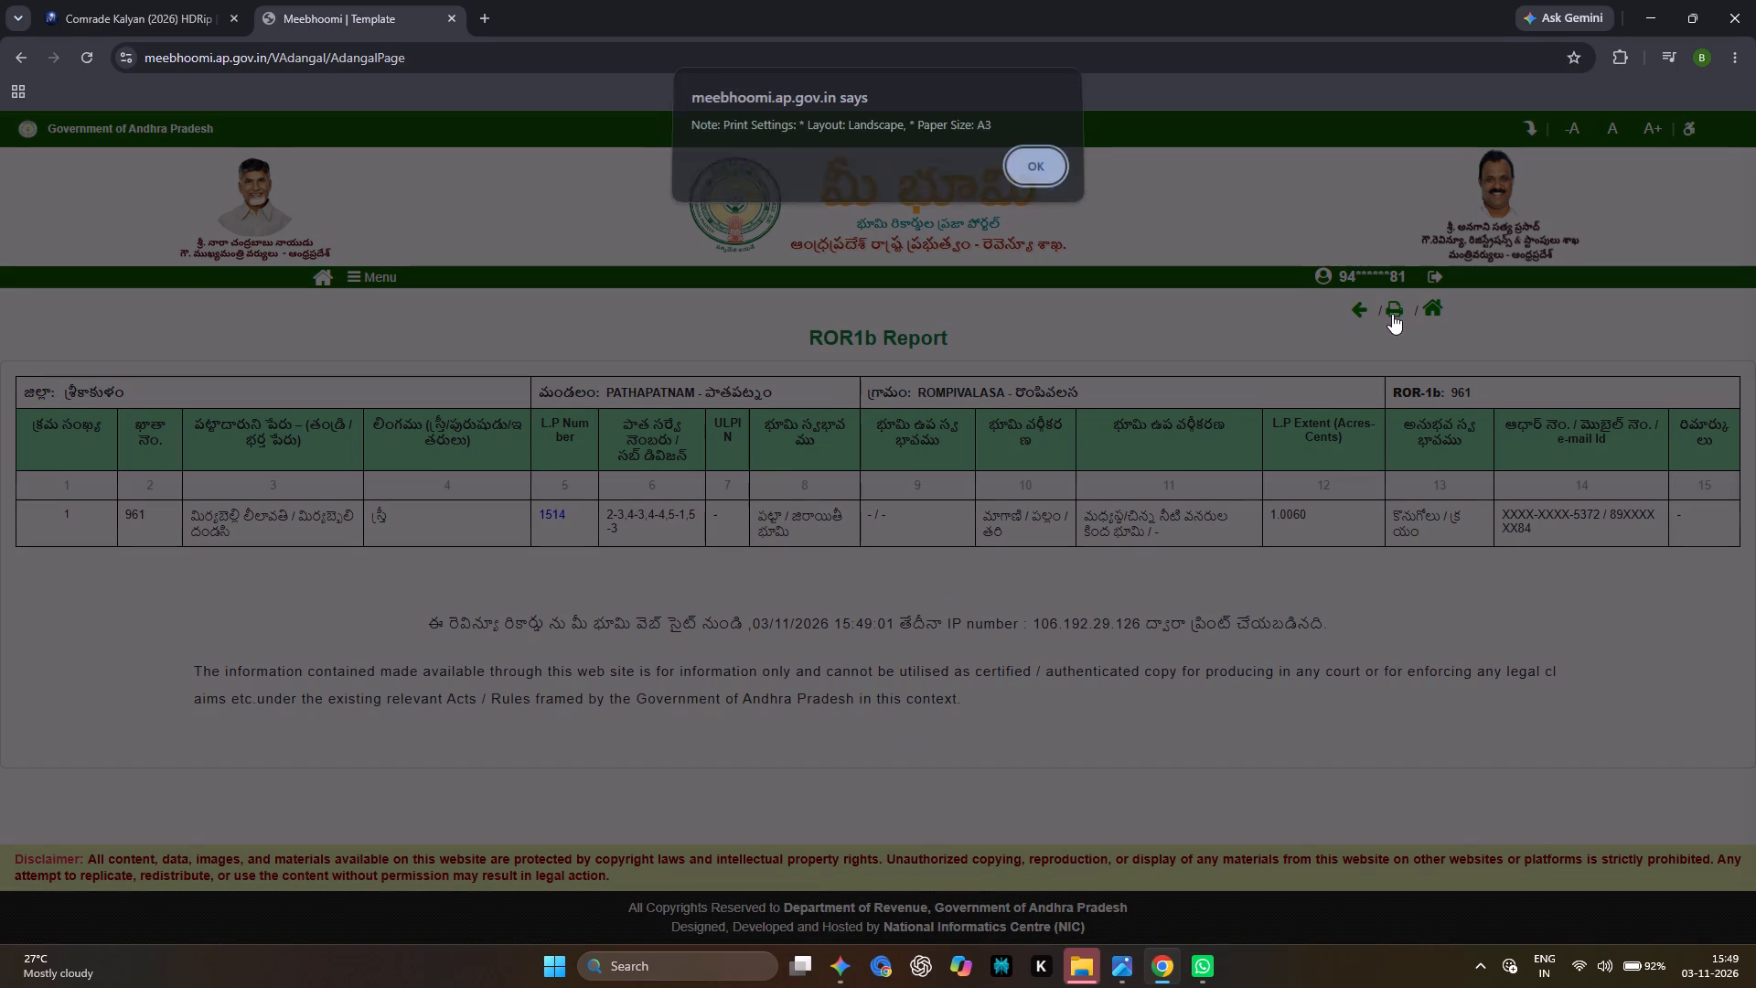
click(1032, 176)
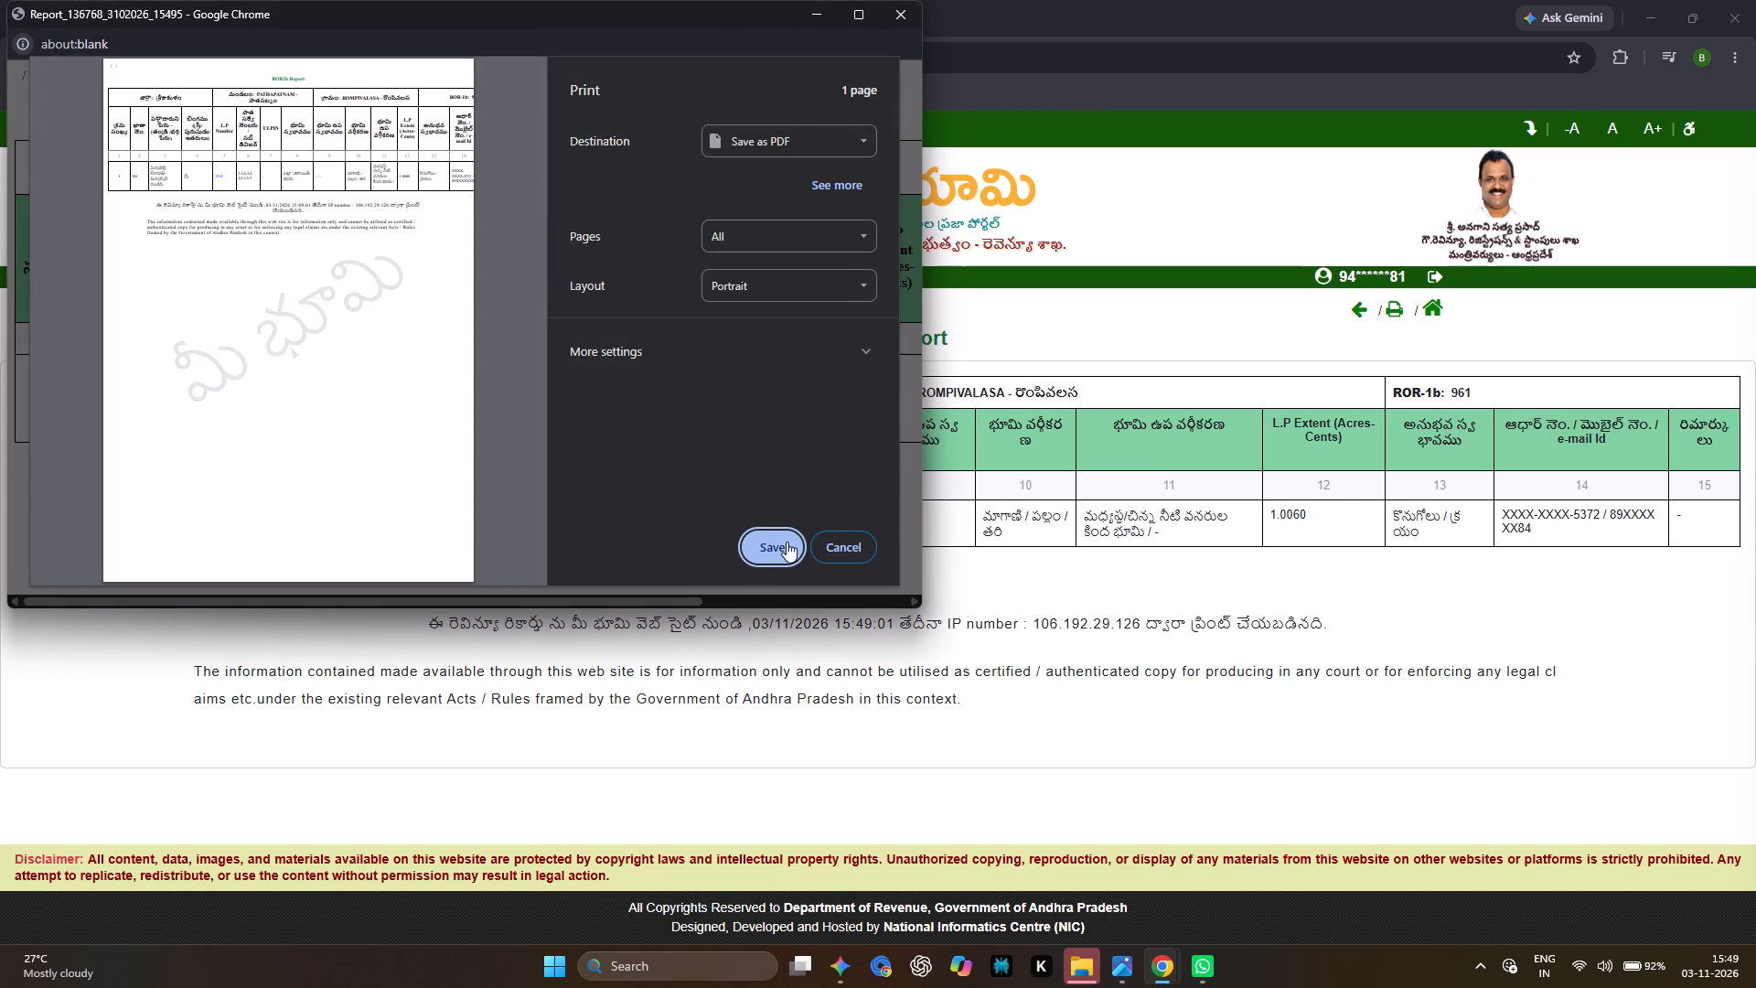
click(768, 553)
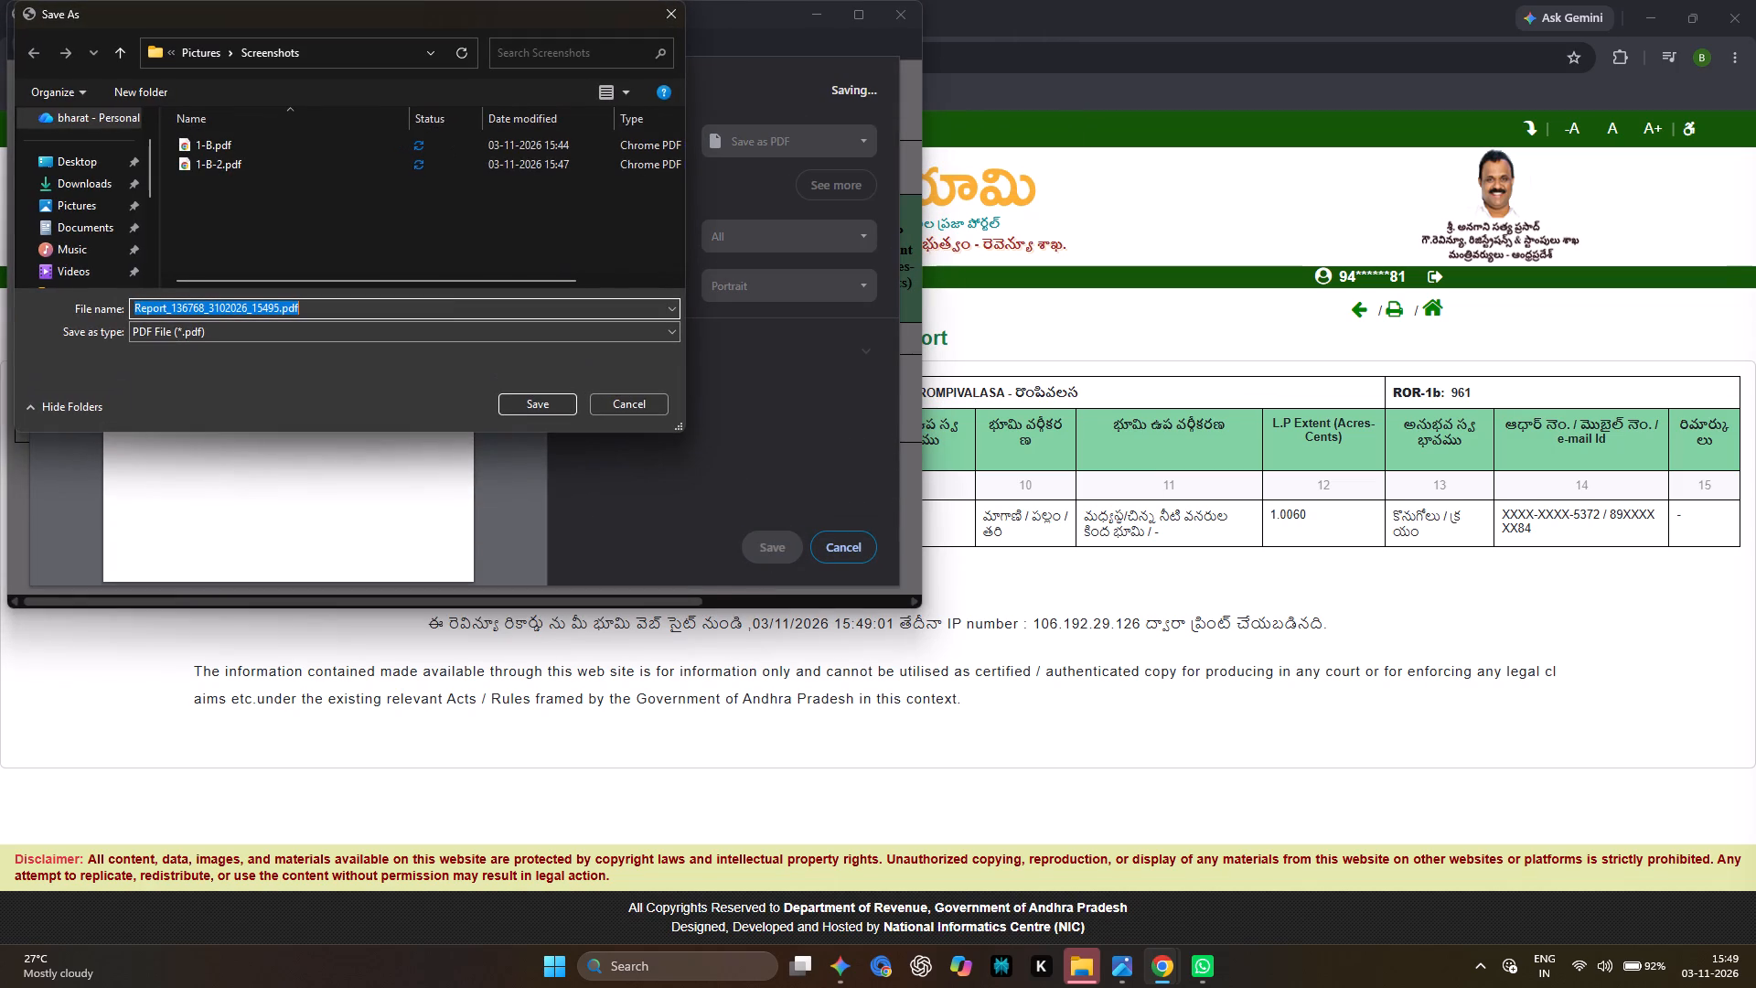
key(BackSpace)
key(1)
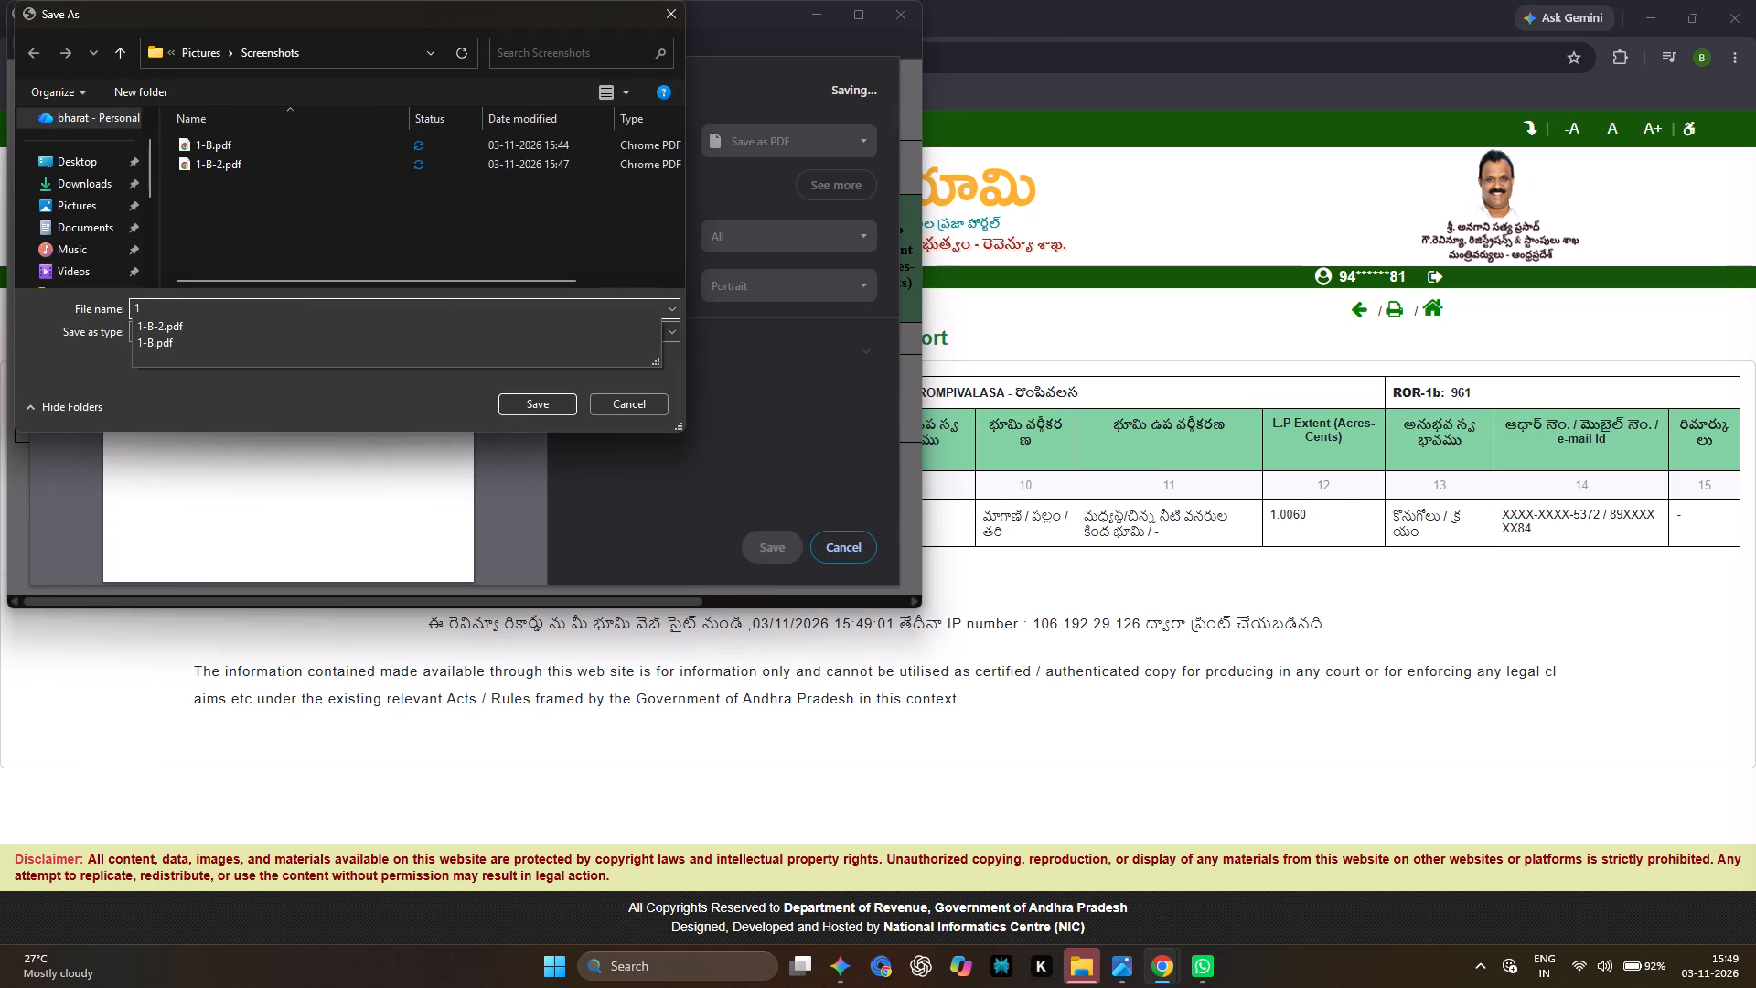
key(shift+underscore)
key(BackSpace)
key(minus)
key(shift+b)
text(-3)
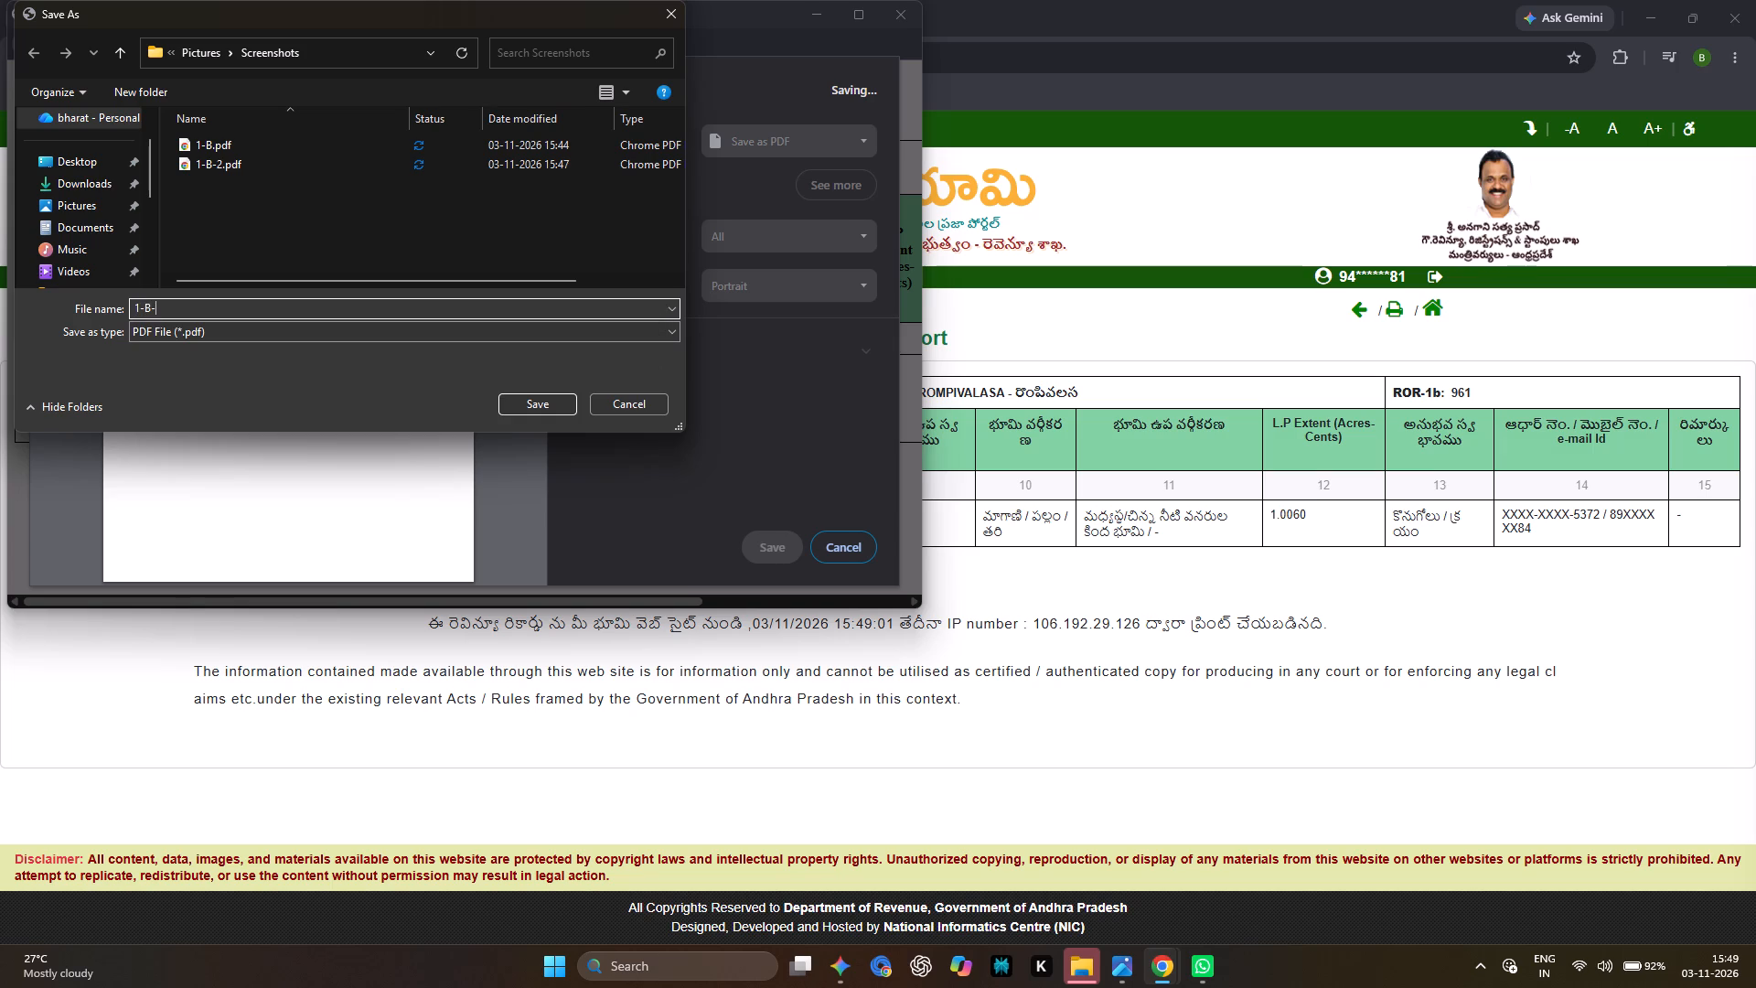
click(539, 403)
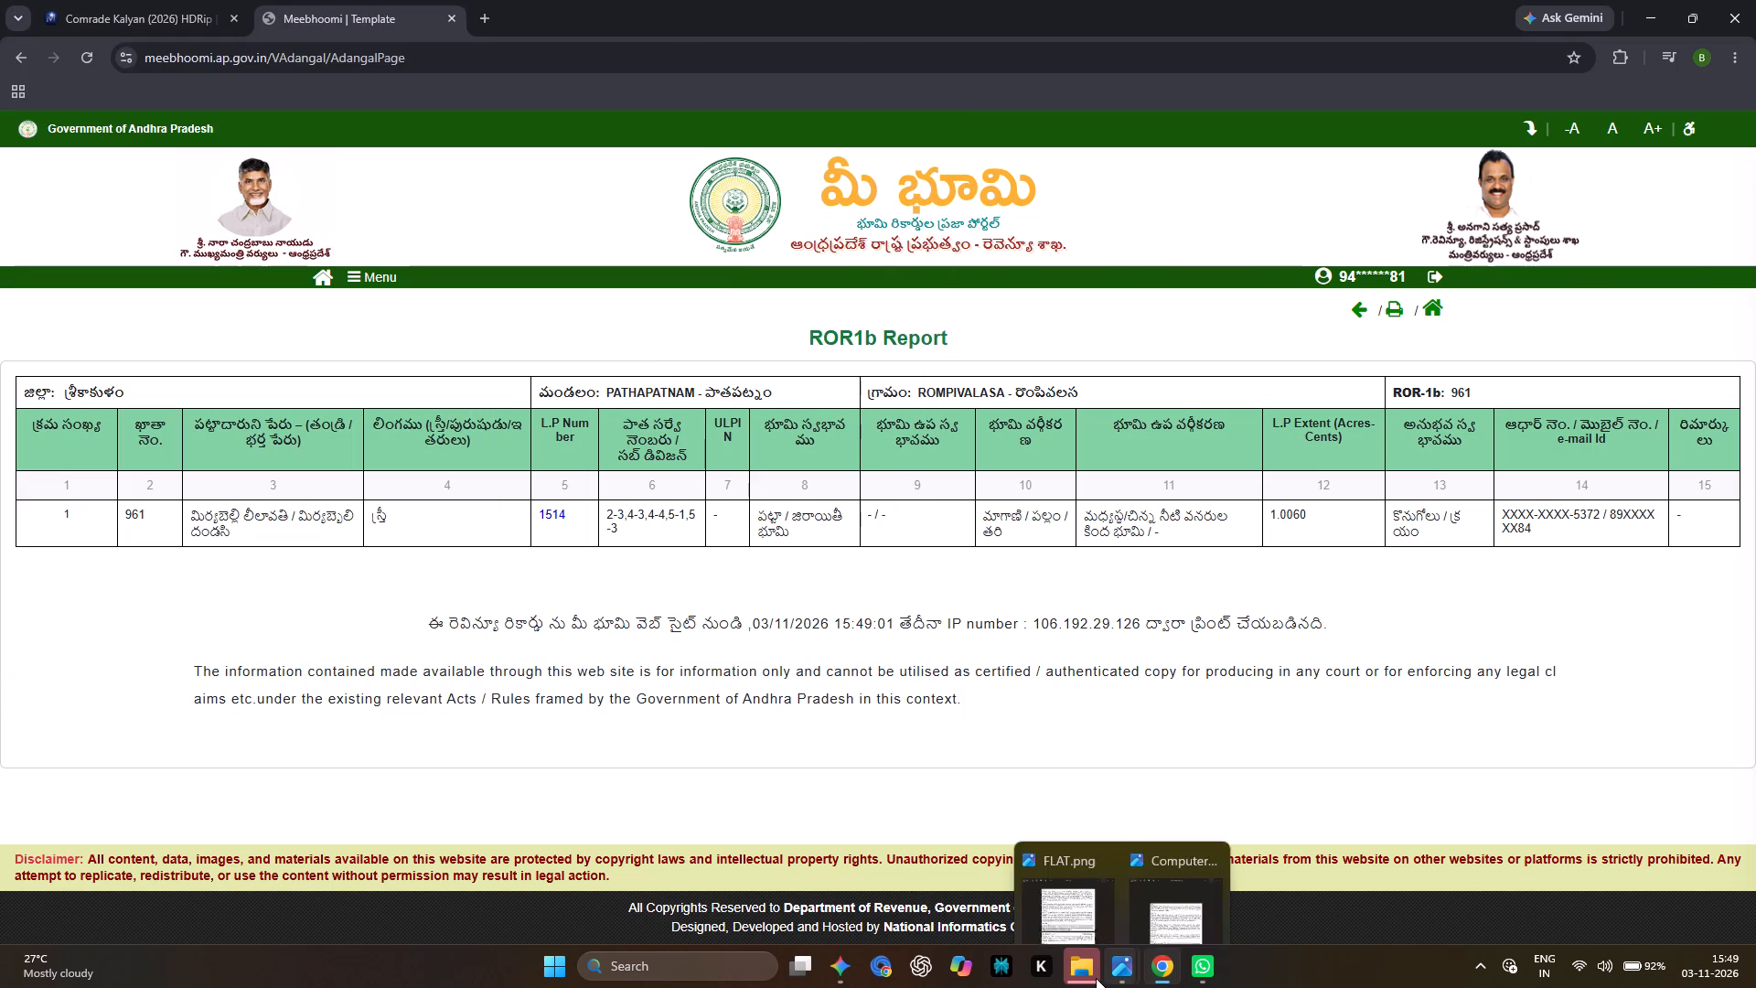
Switch to File Explorer and open the sharing options for 1-B-3.pdf in the Screenshots folder.
click(1095, 978)
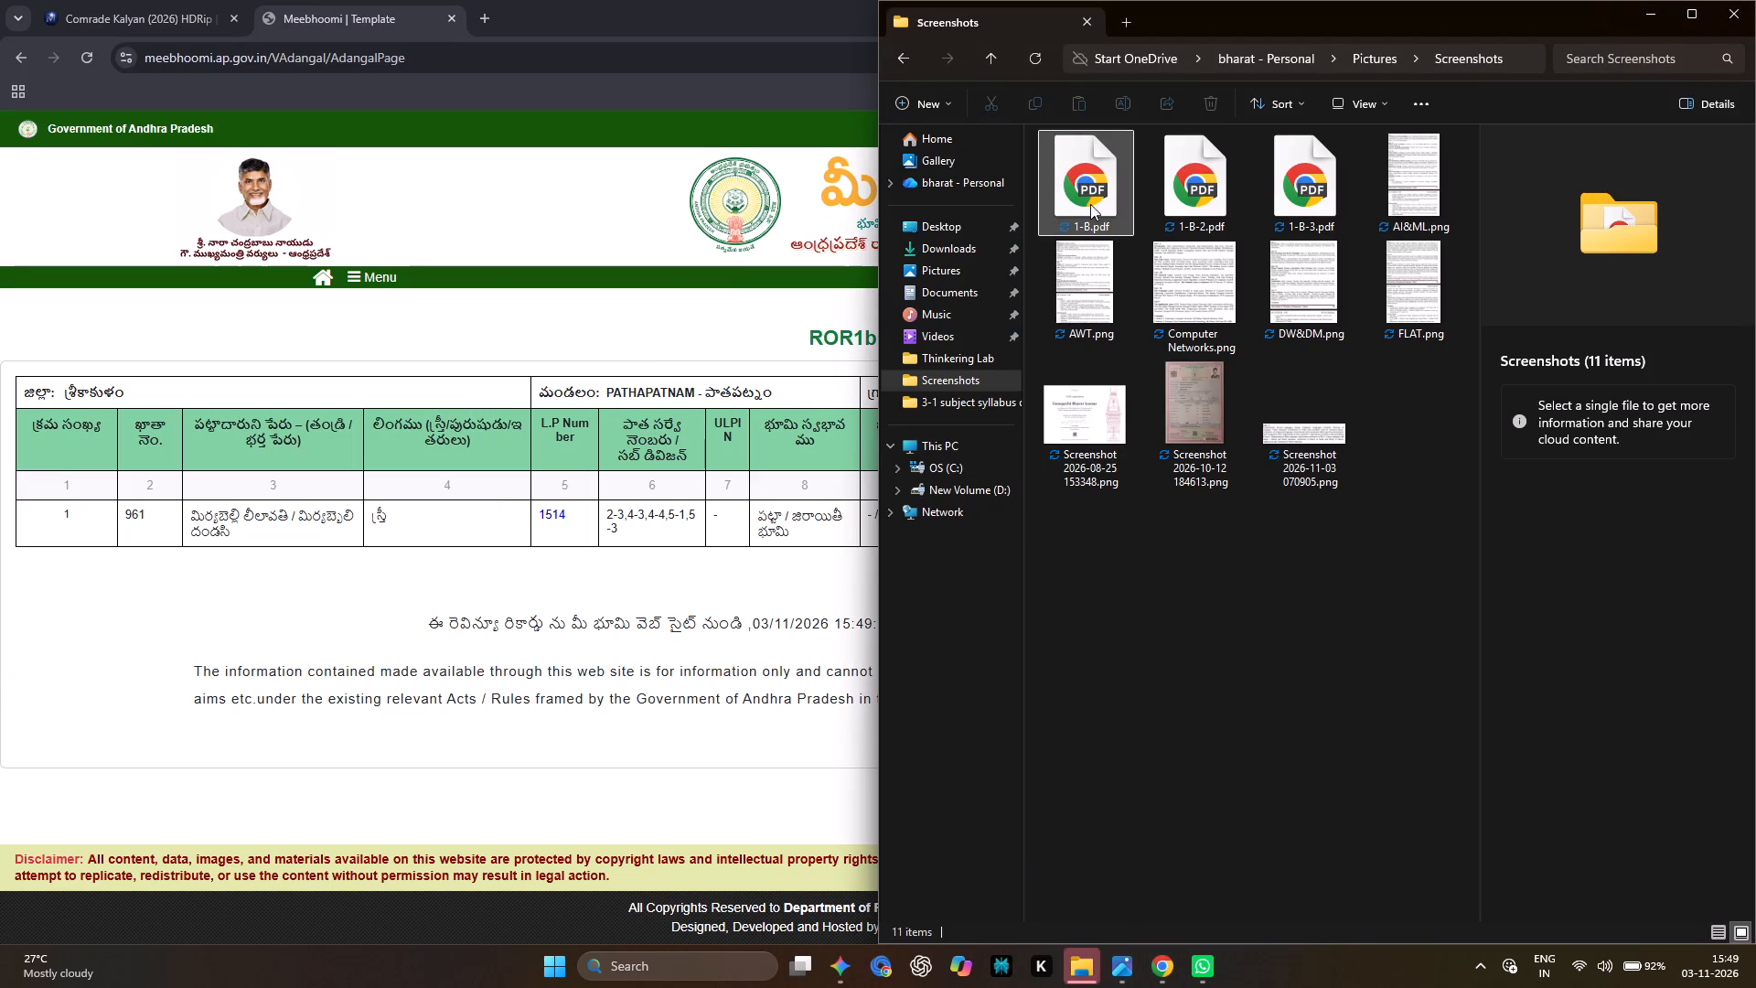
click(1312, 188)
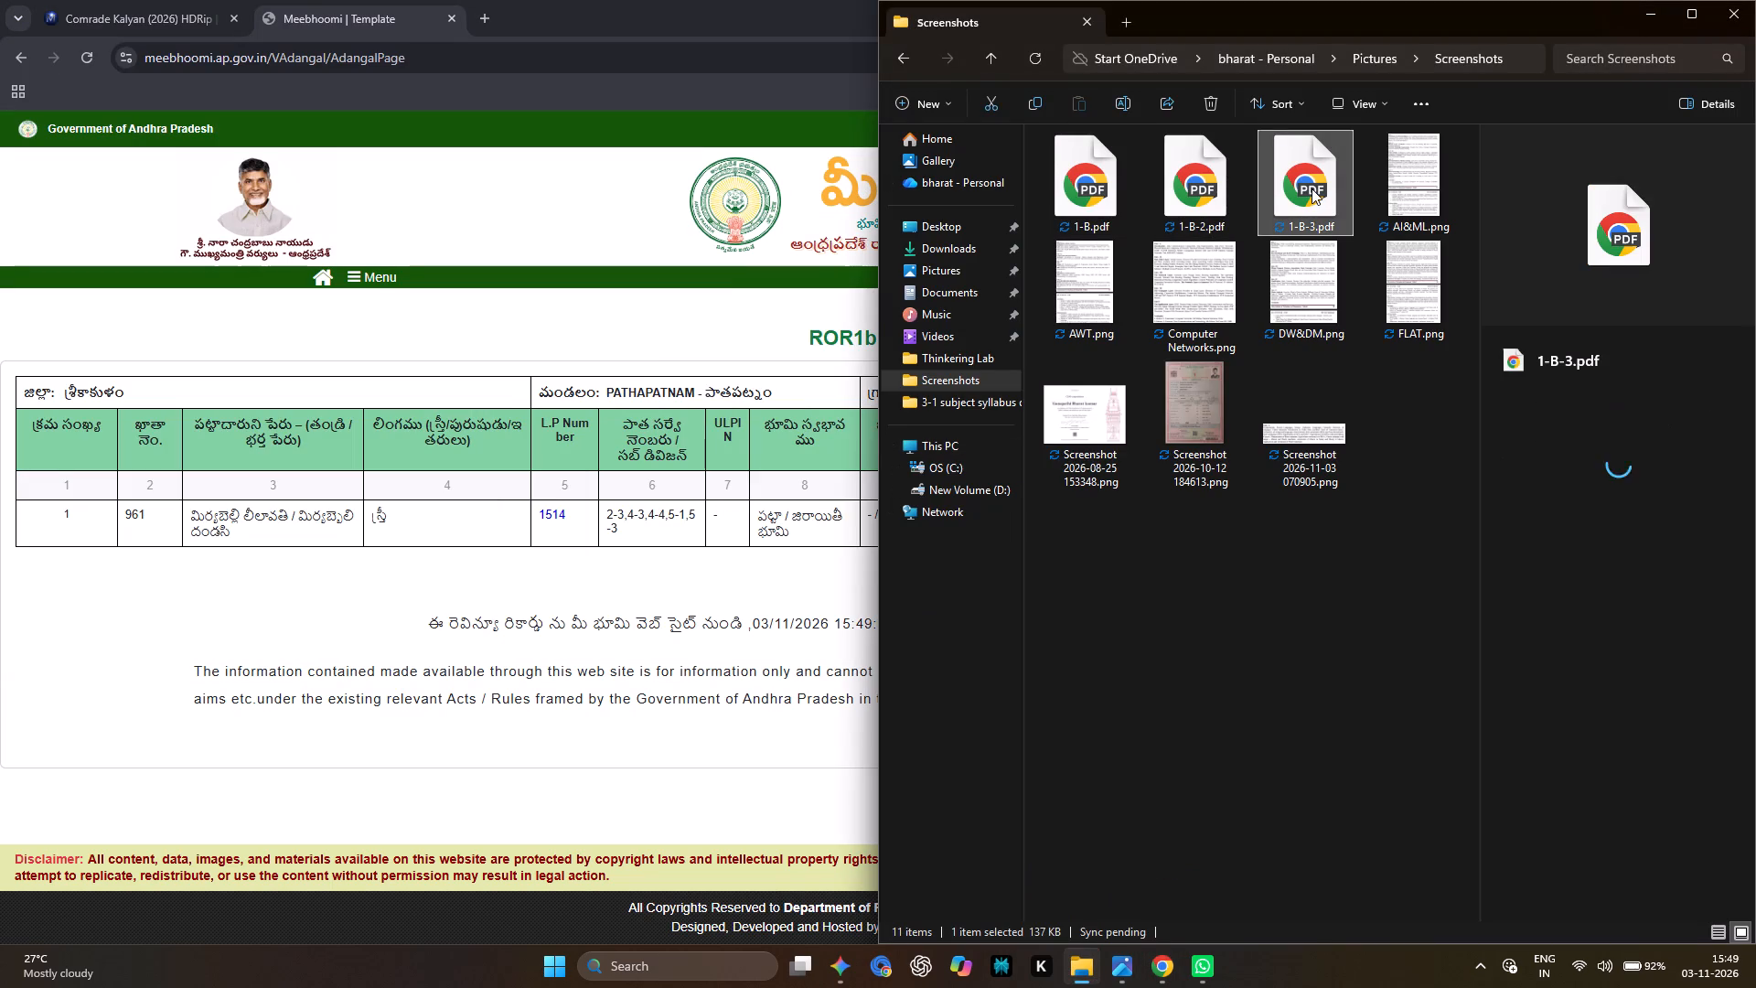
click(1173, 97)
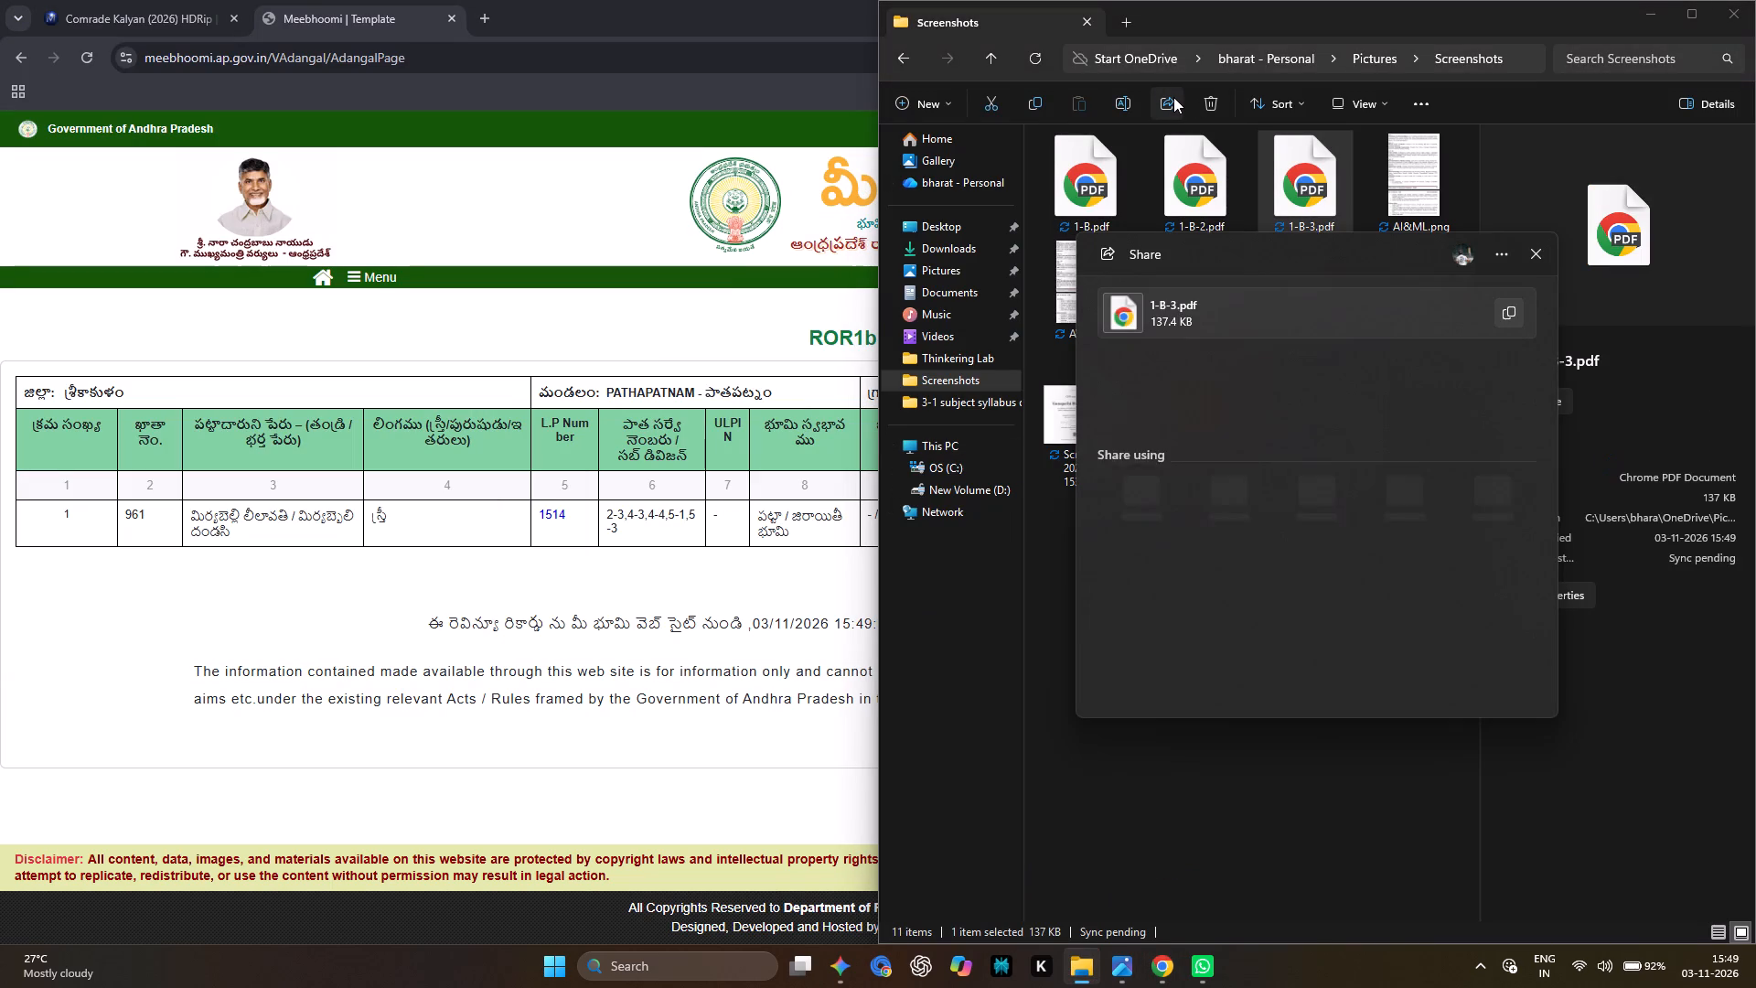
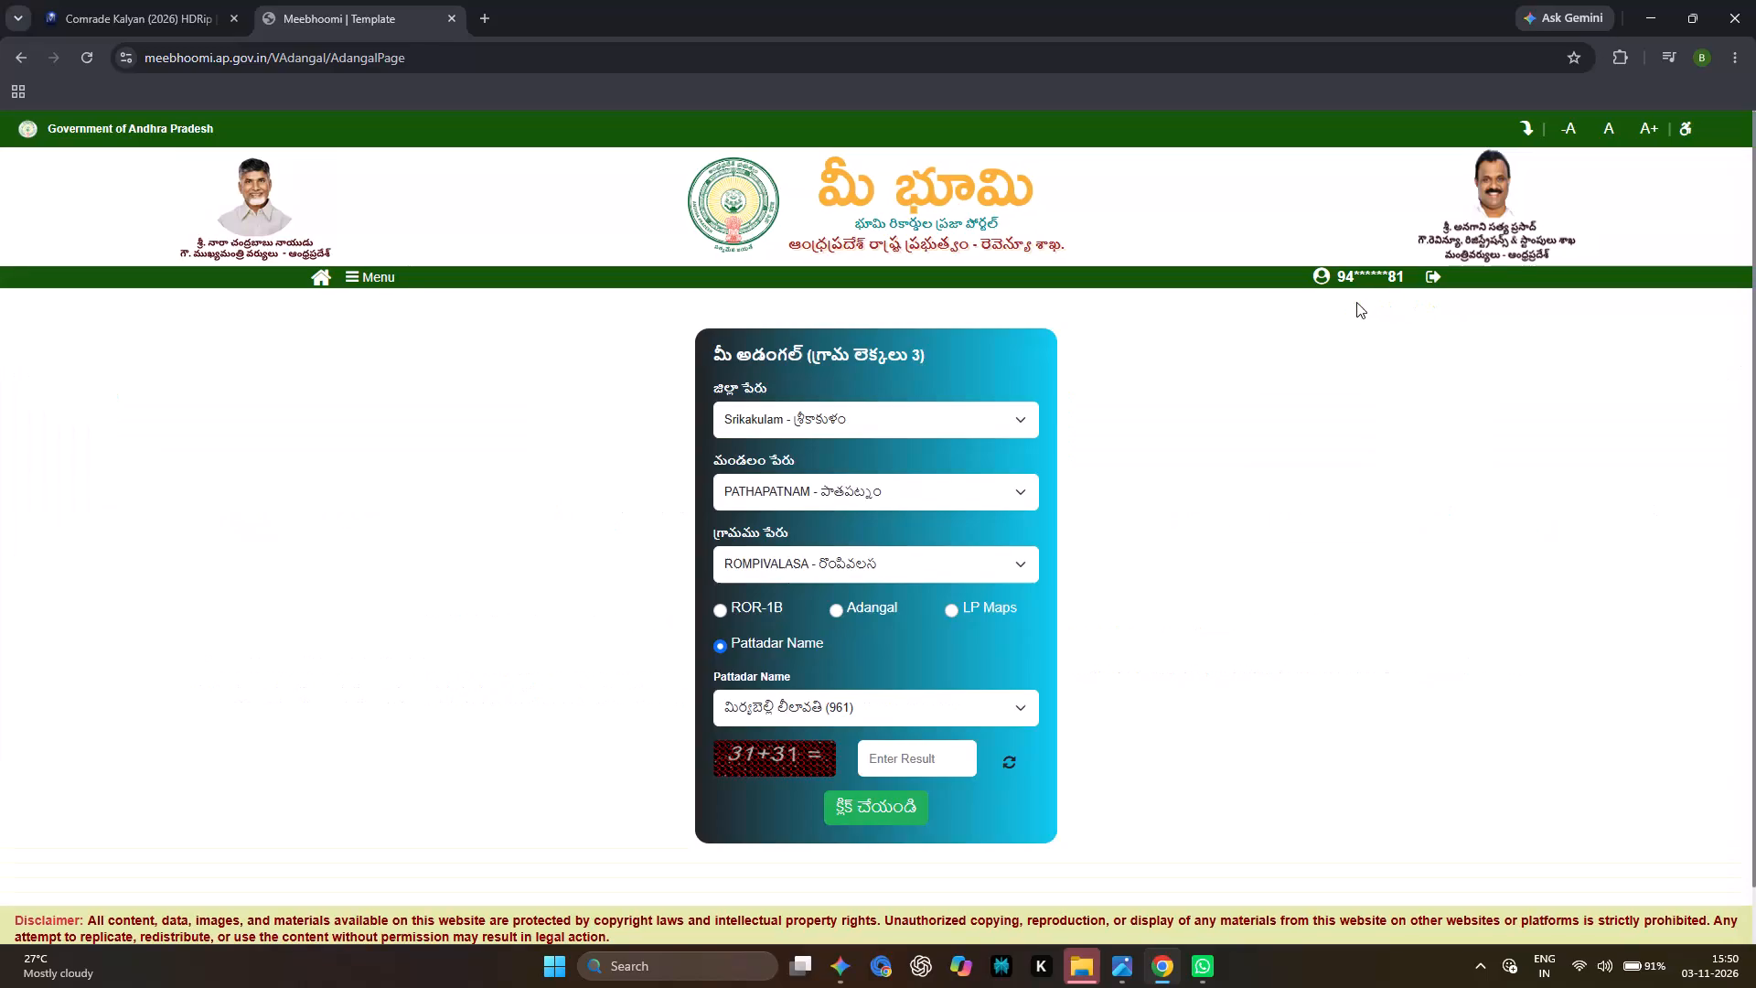
Reopen the Rompivalasa pattadar name list and look through the entries after the selected name for the next required pattadar.
click(857, 699)
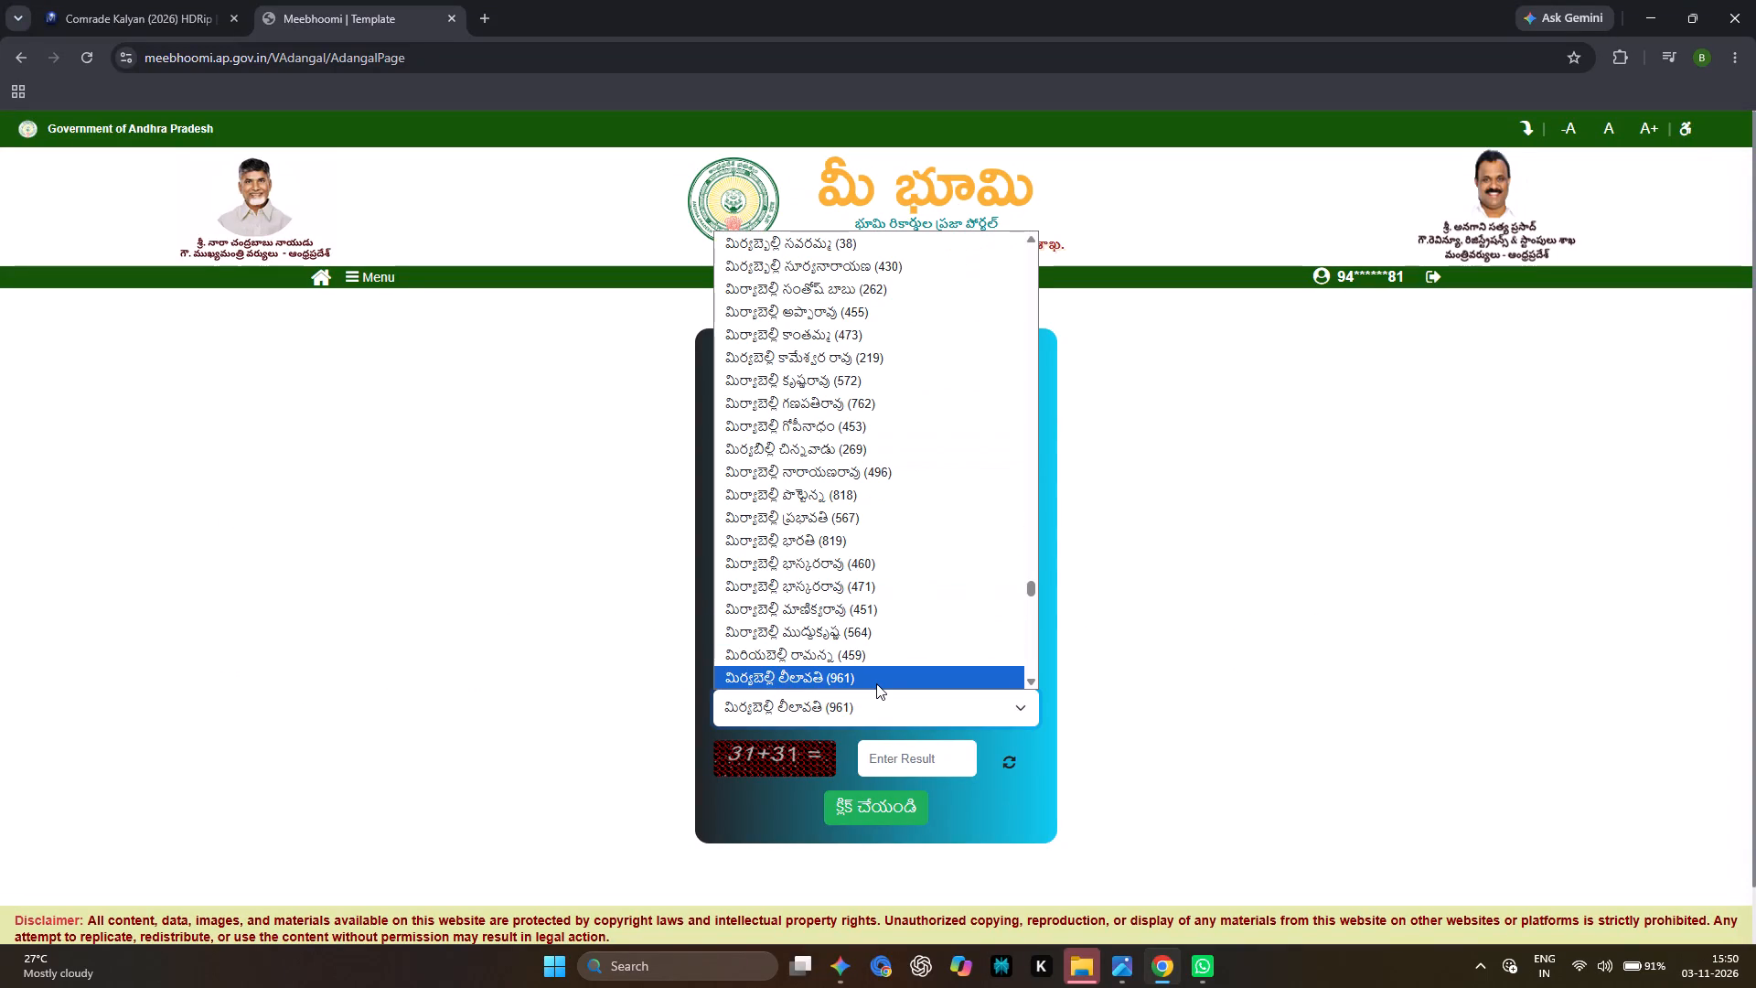
text(97)
scroll(876, 683, up, 7)
scroll(876, 683, down, 3)
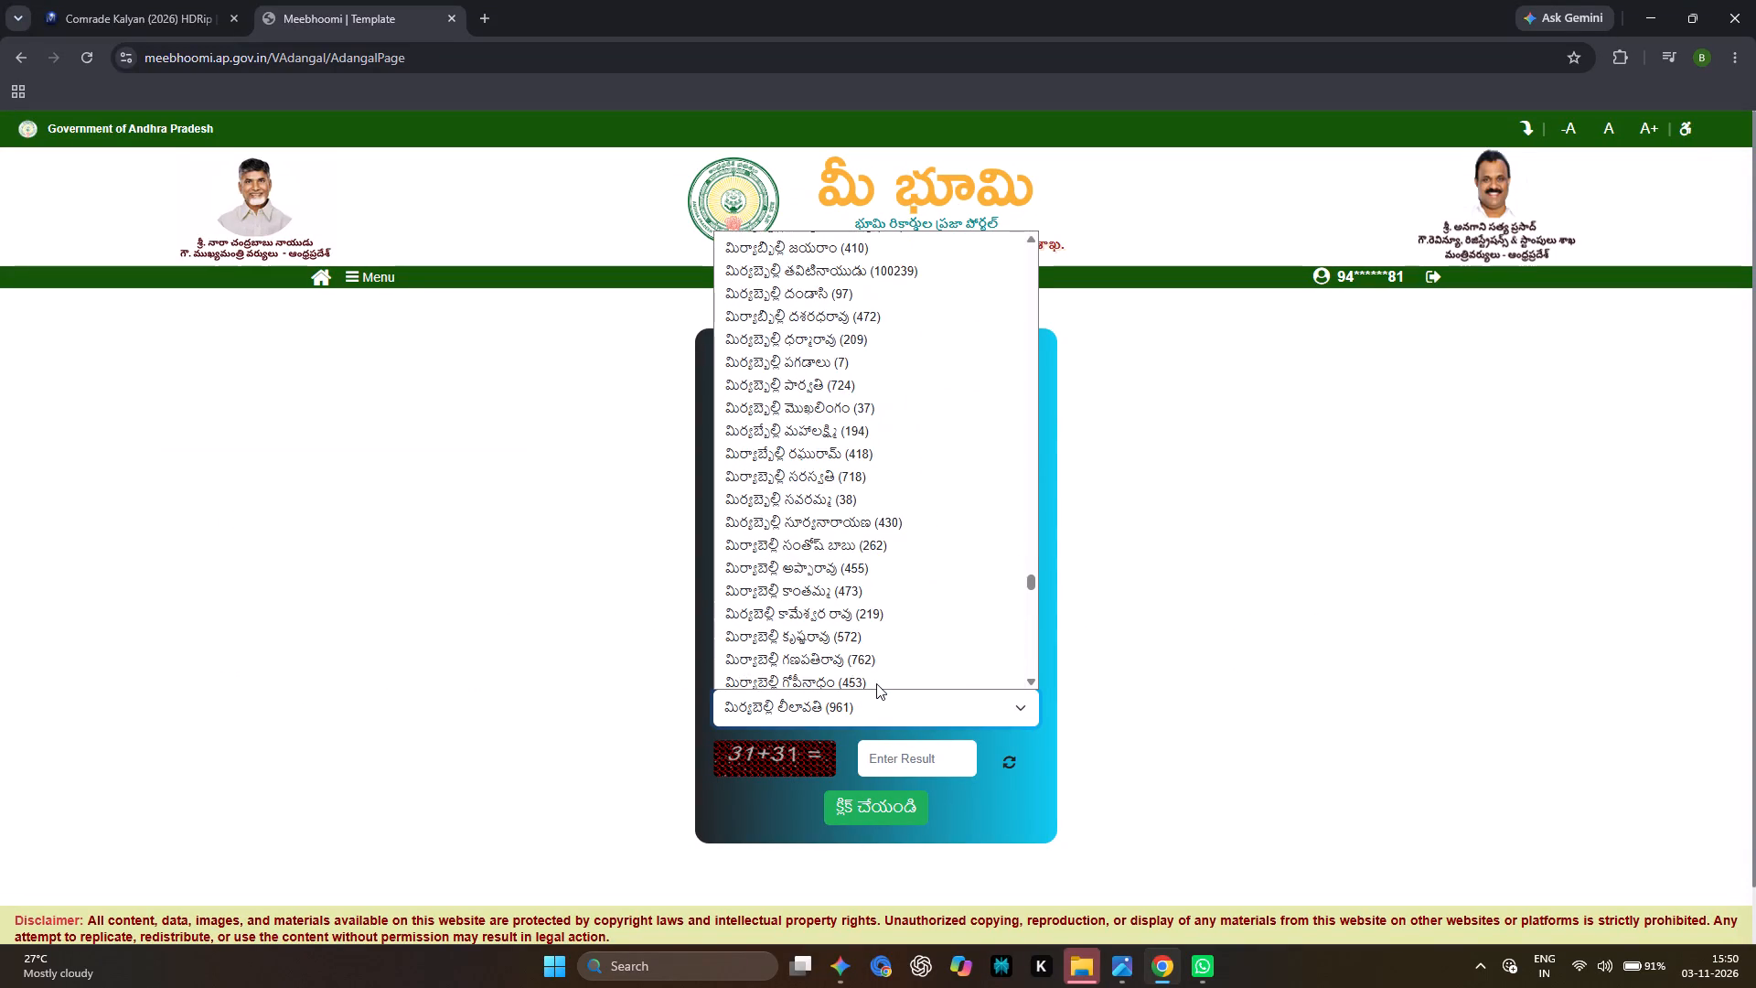
scroll(876, 683, down, 5)
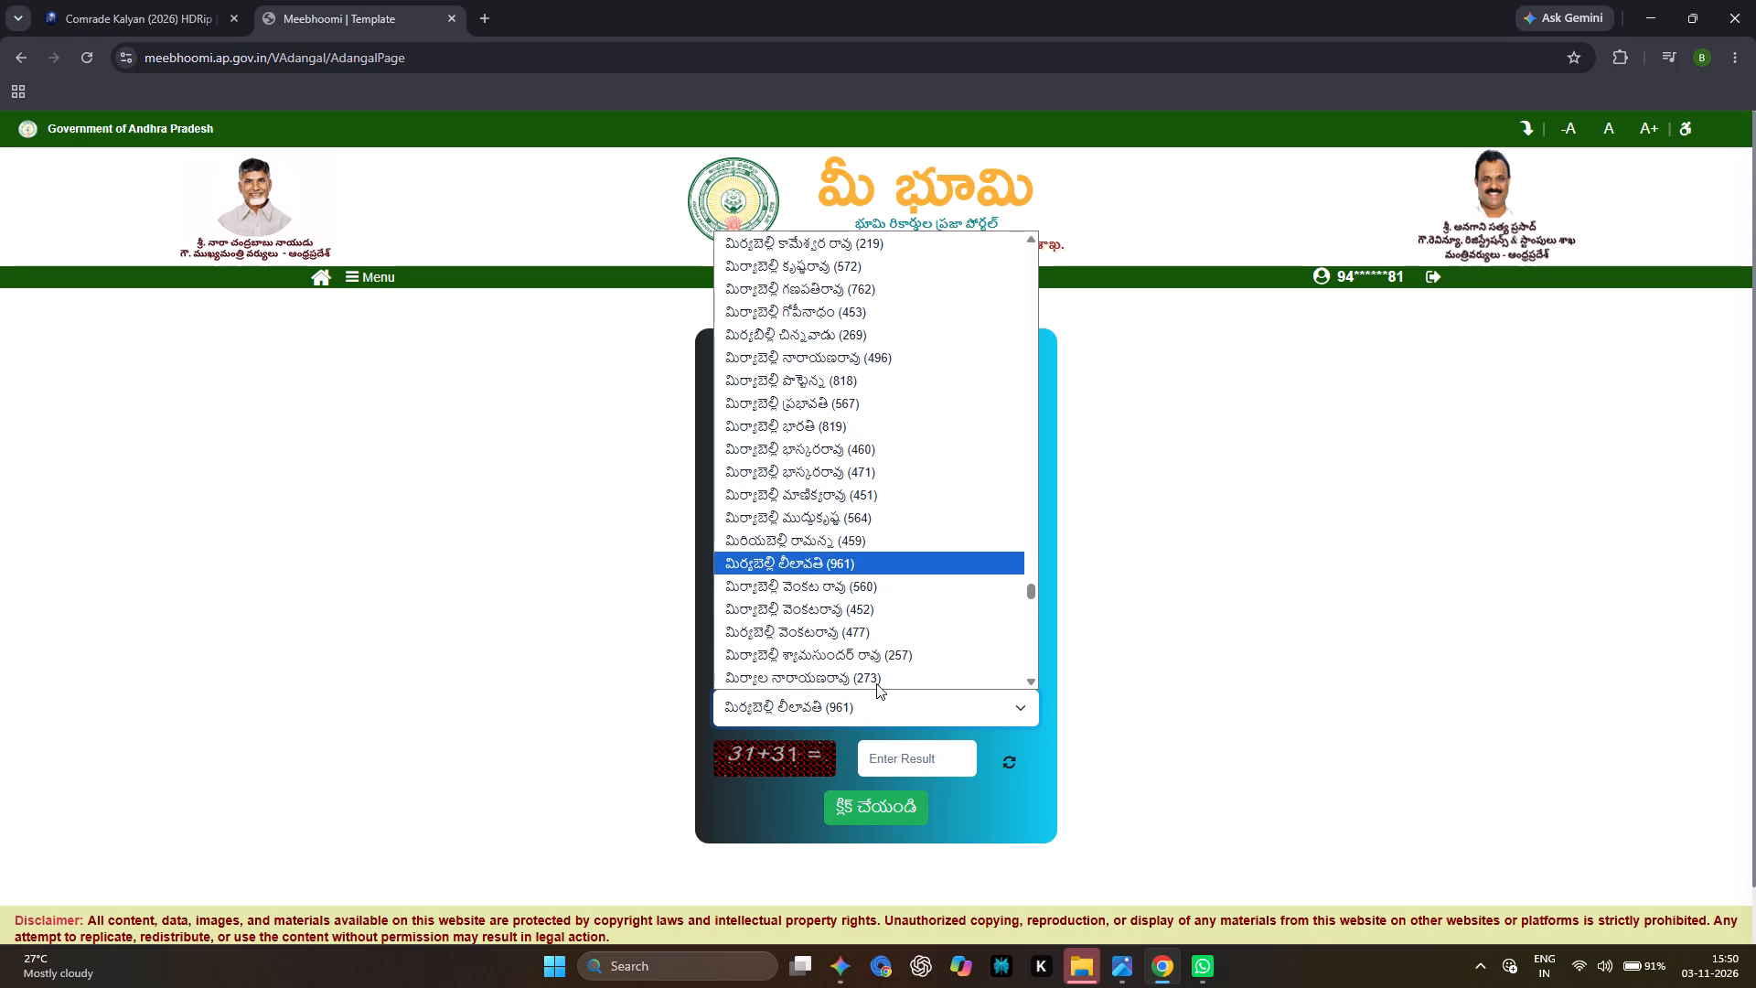
scroll(876, 683, down, 3)
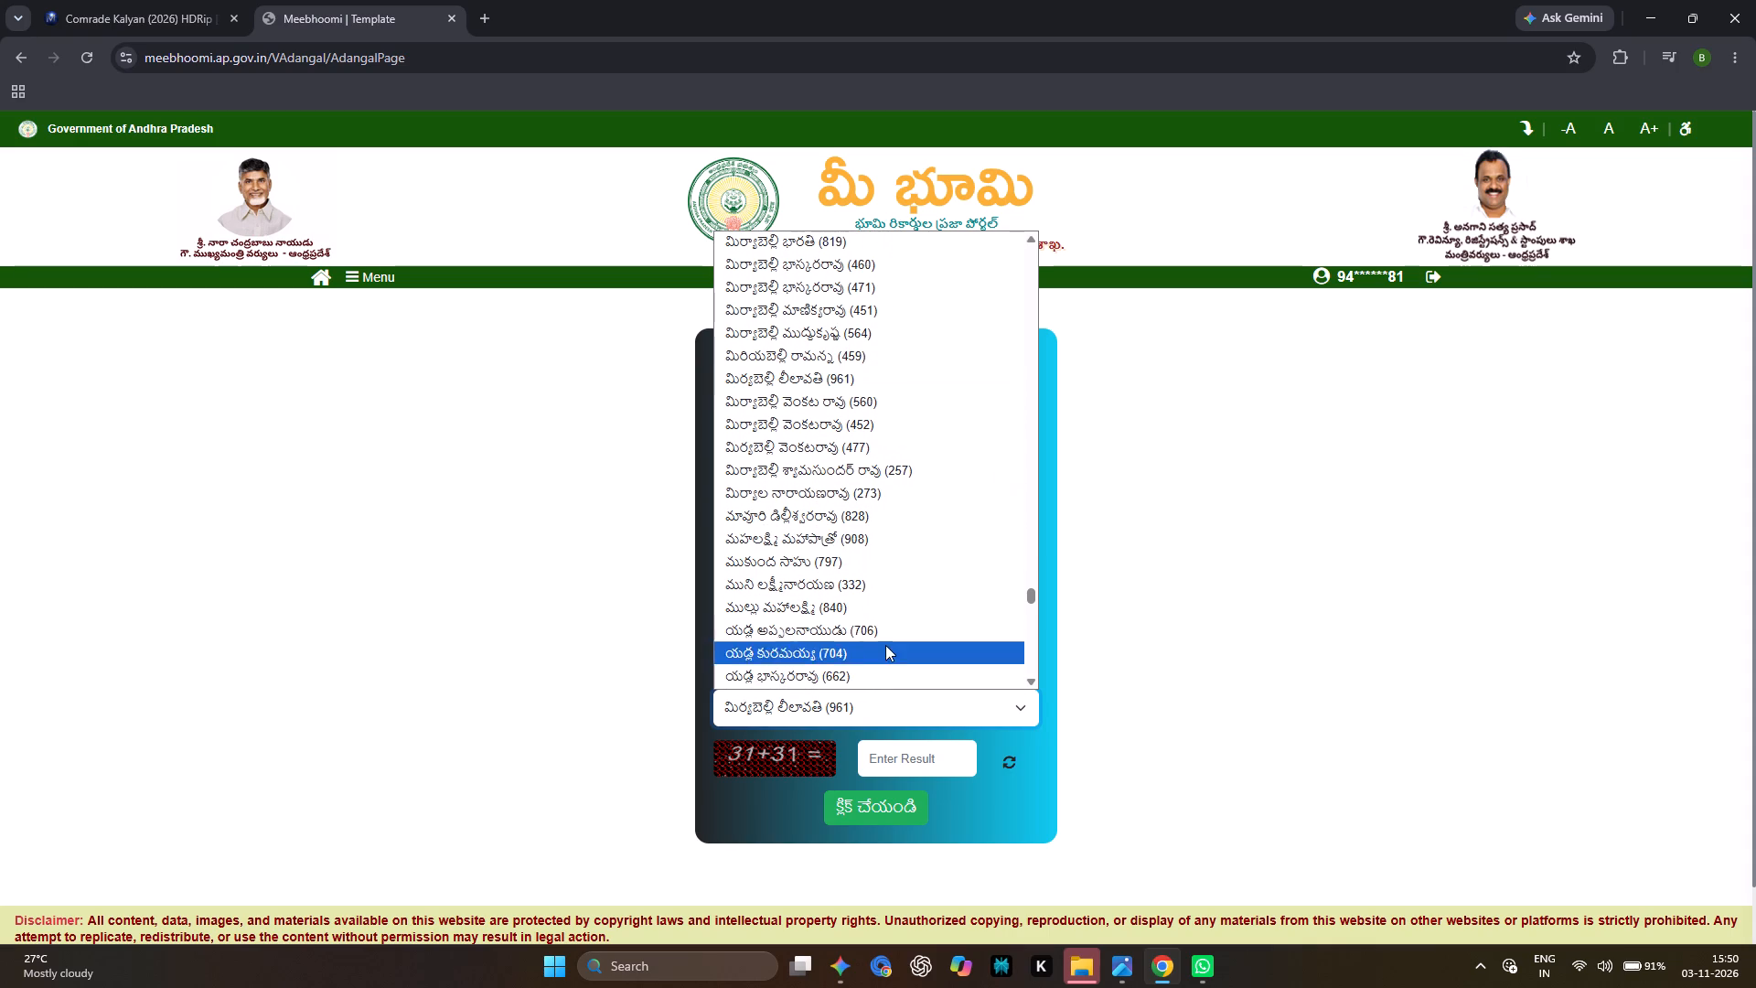
scroll(891, 628, down, 4)
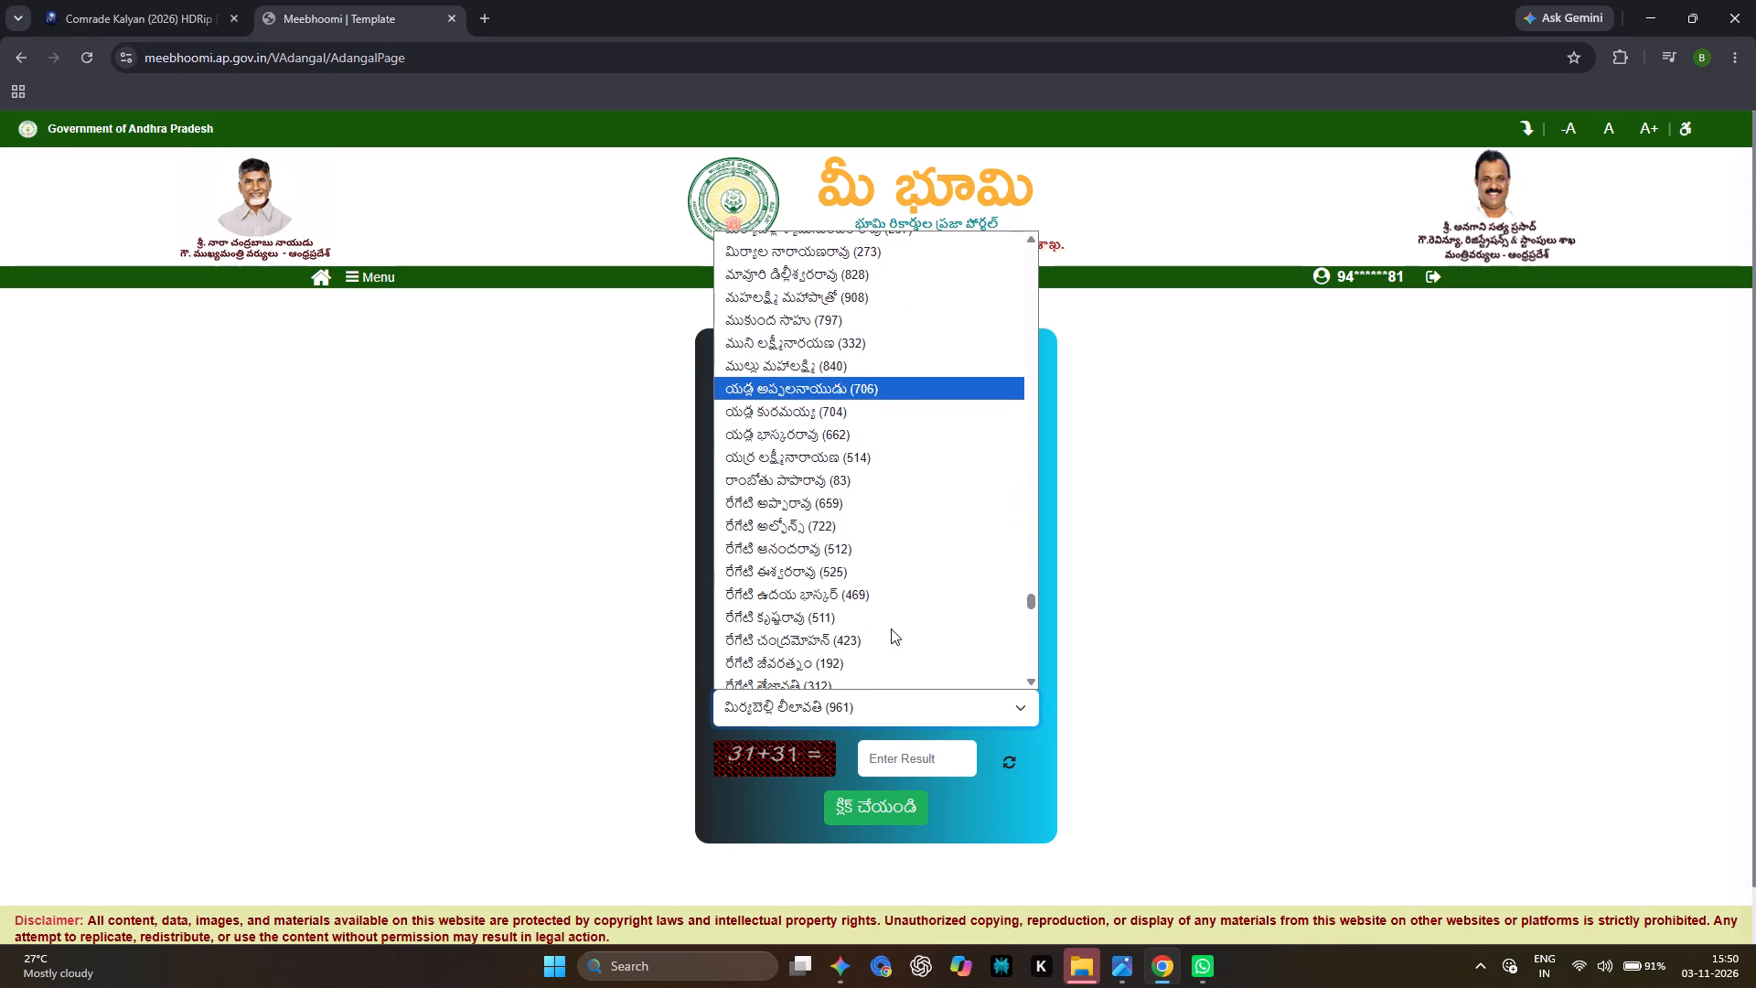
scroll(891, 628, down, 4)
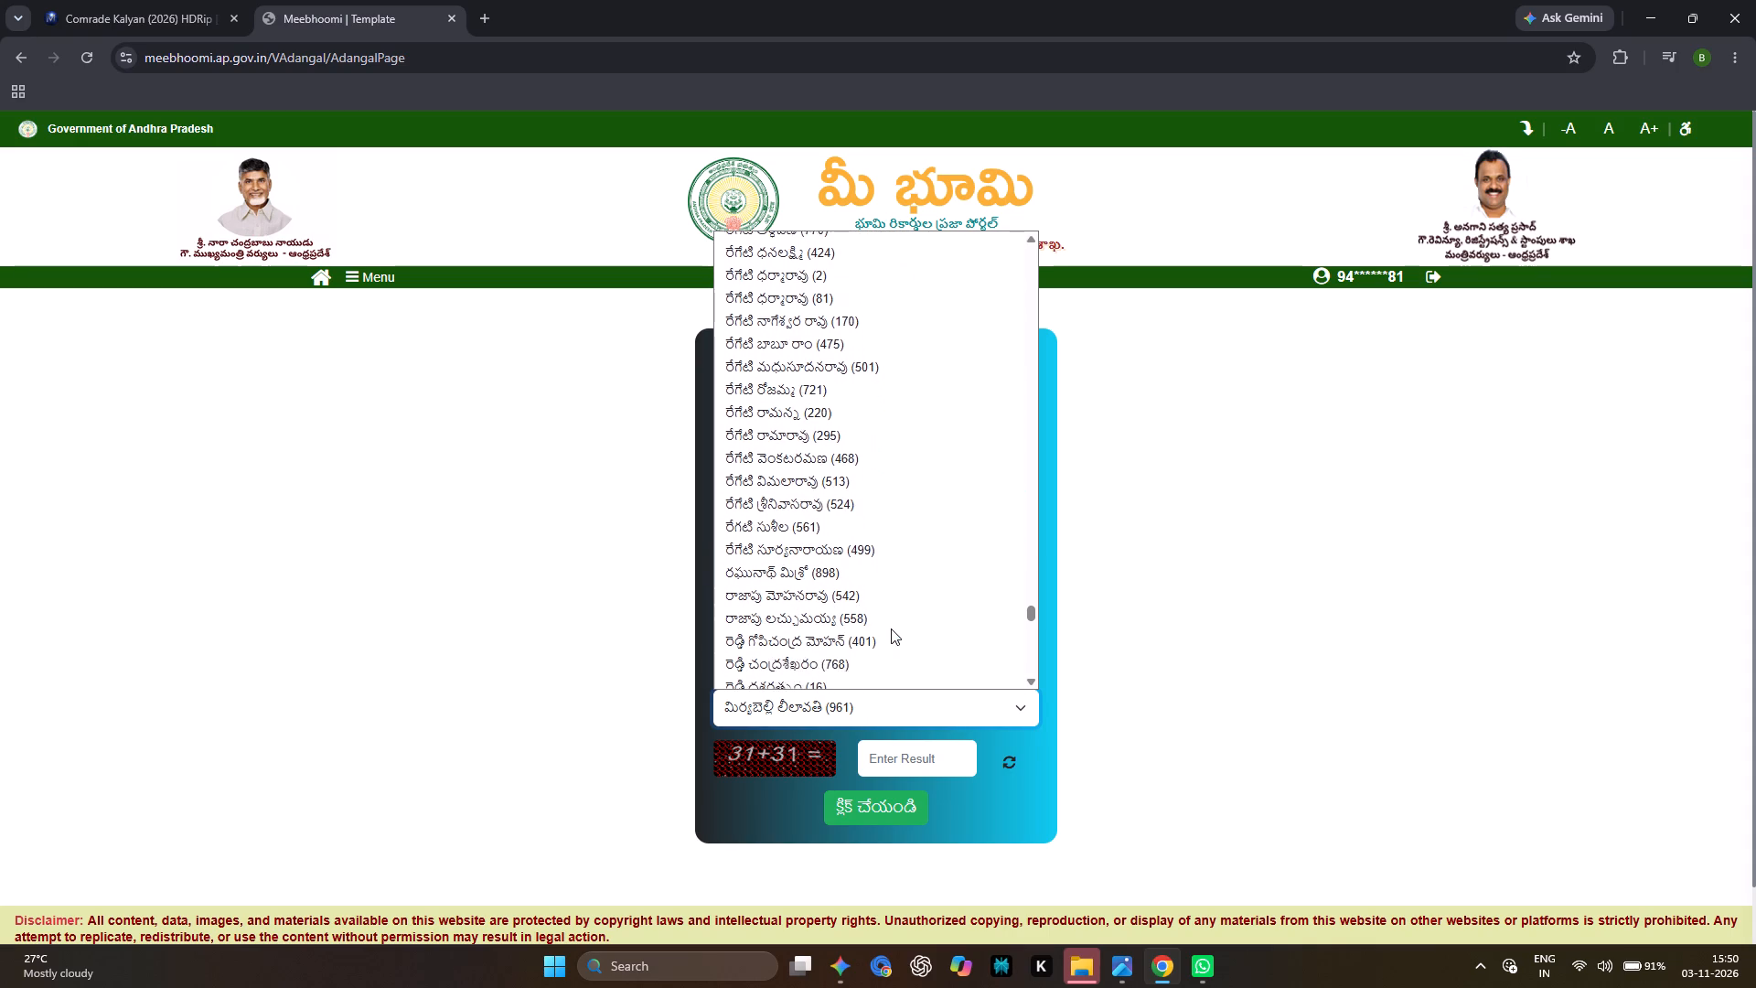
scroll(891, 628, down, 4)
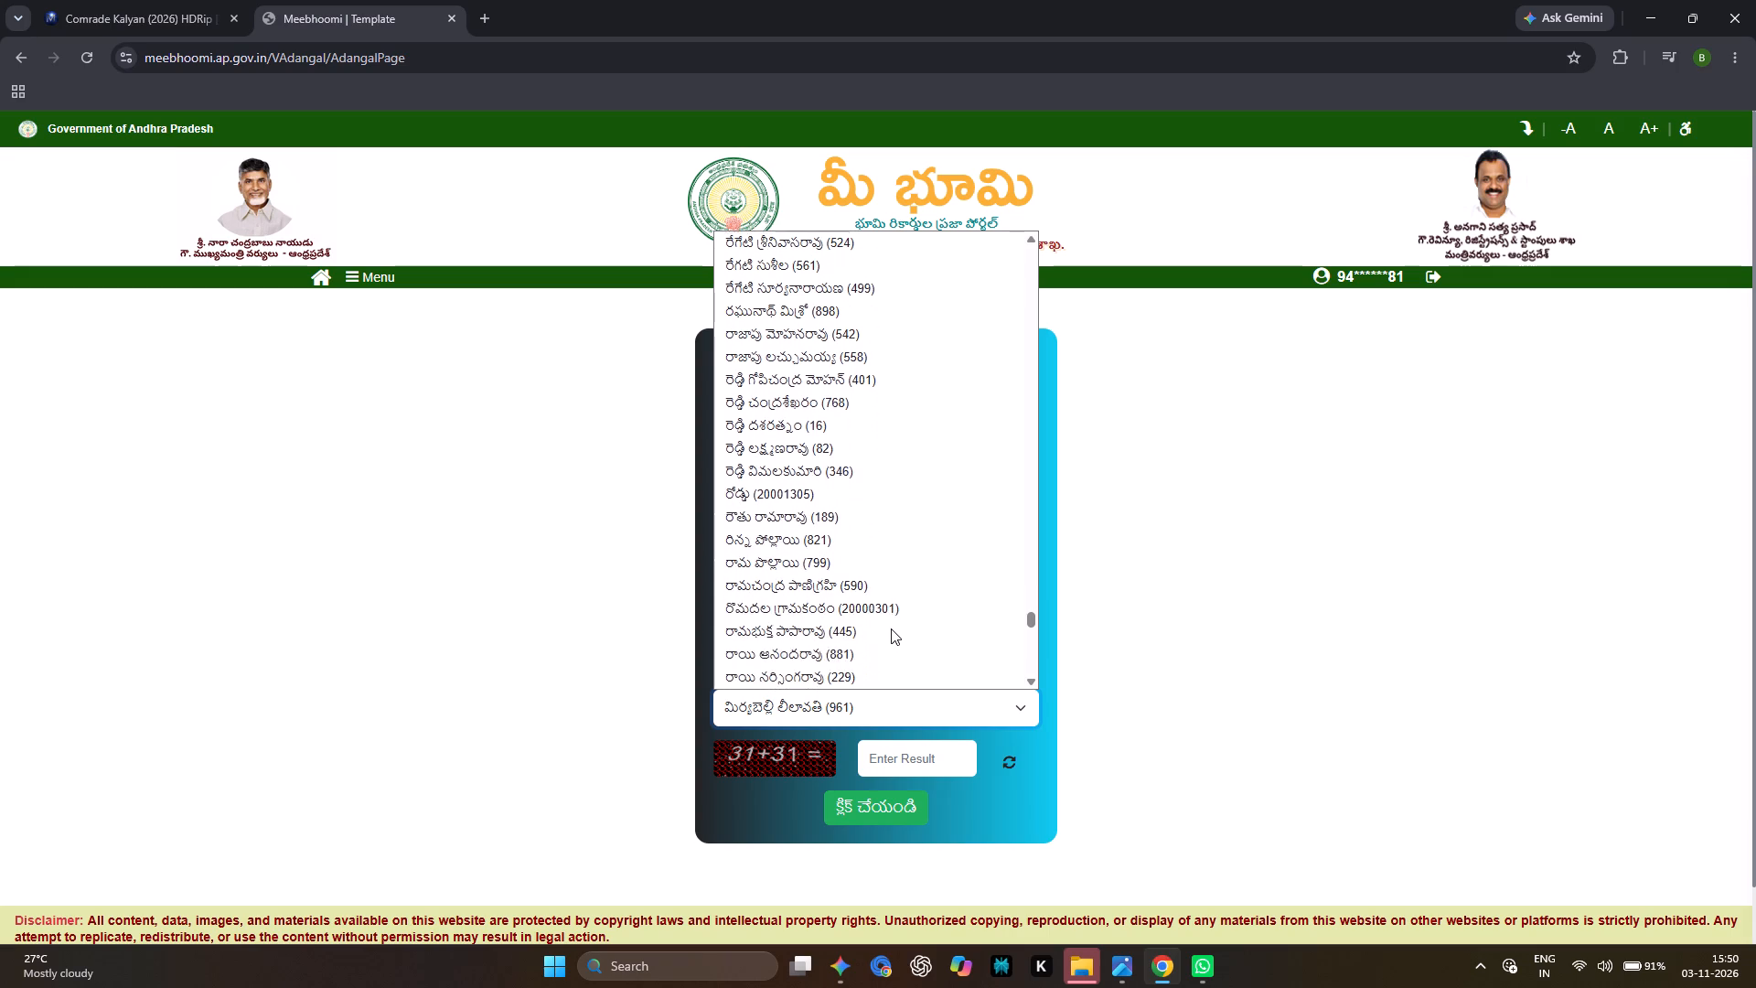
scroll(891, 628, down, 3)
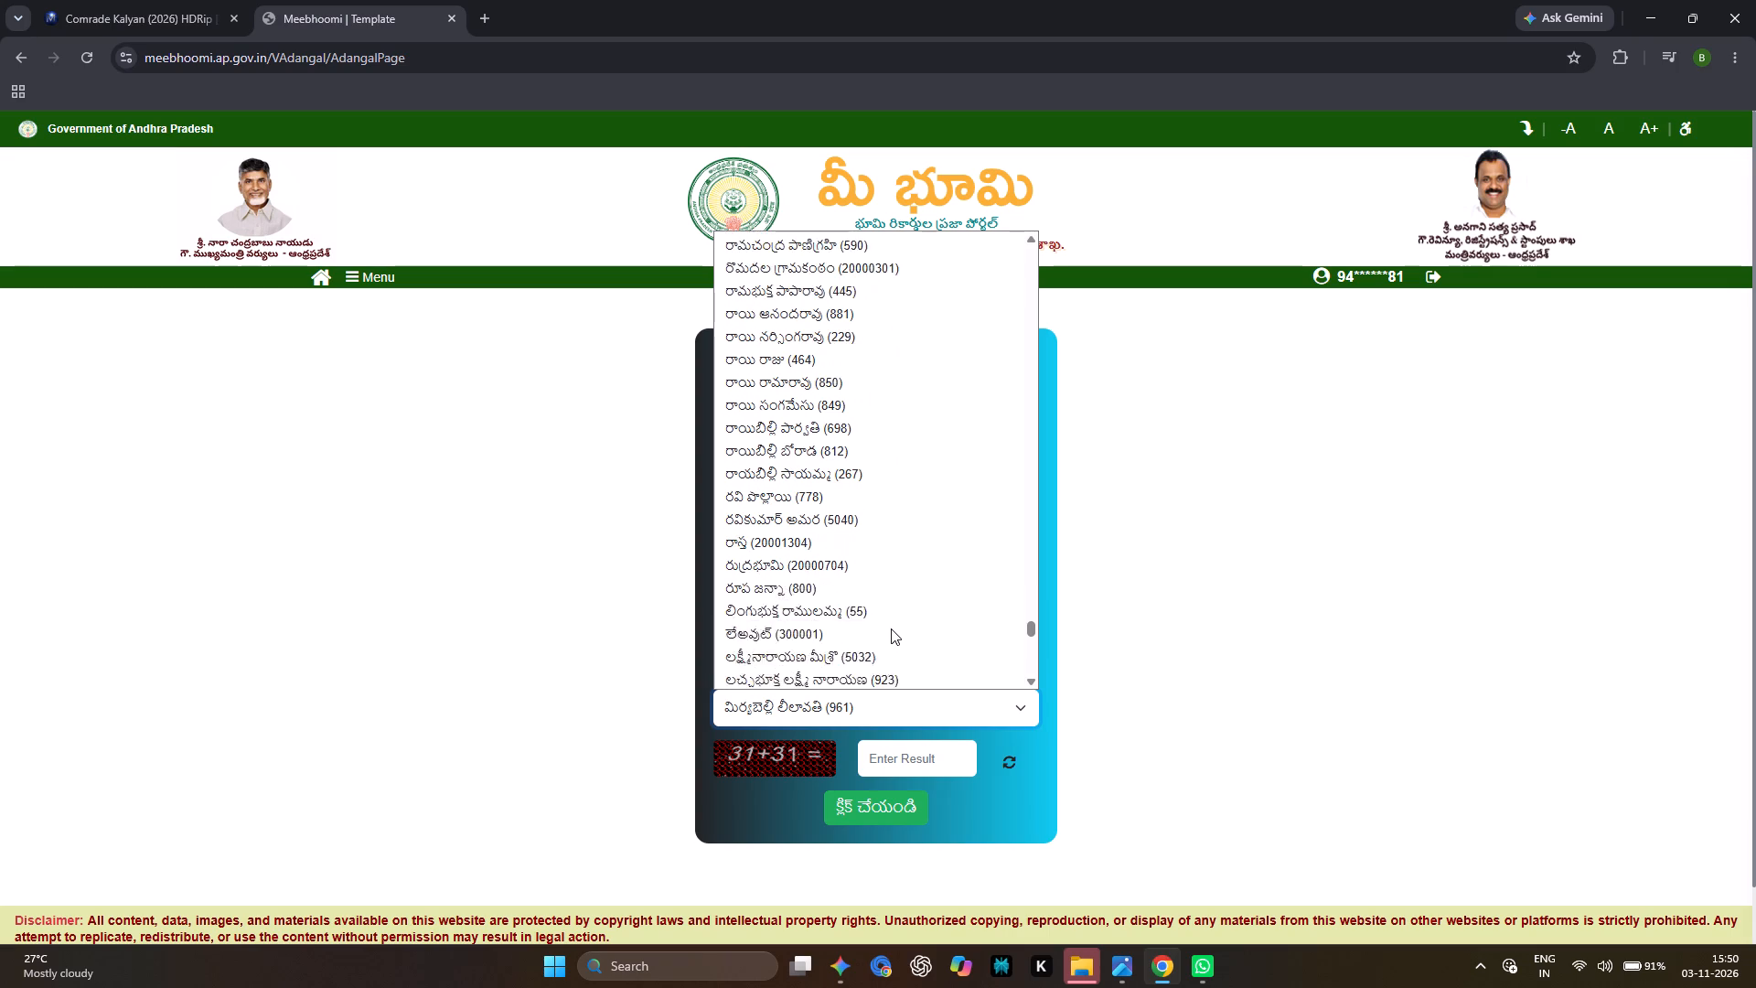
scroll(891, 628, down, 2)
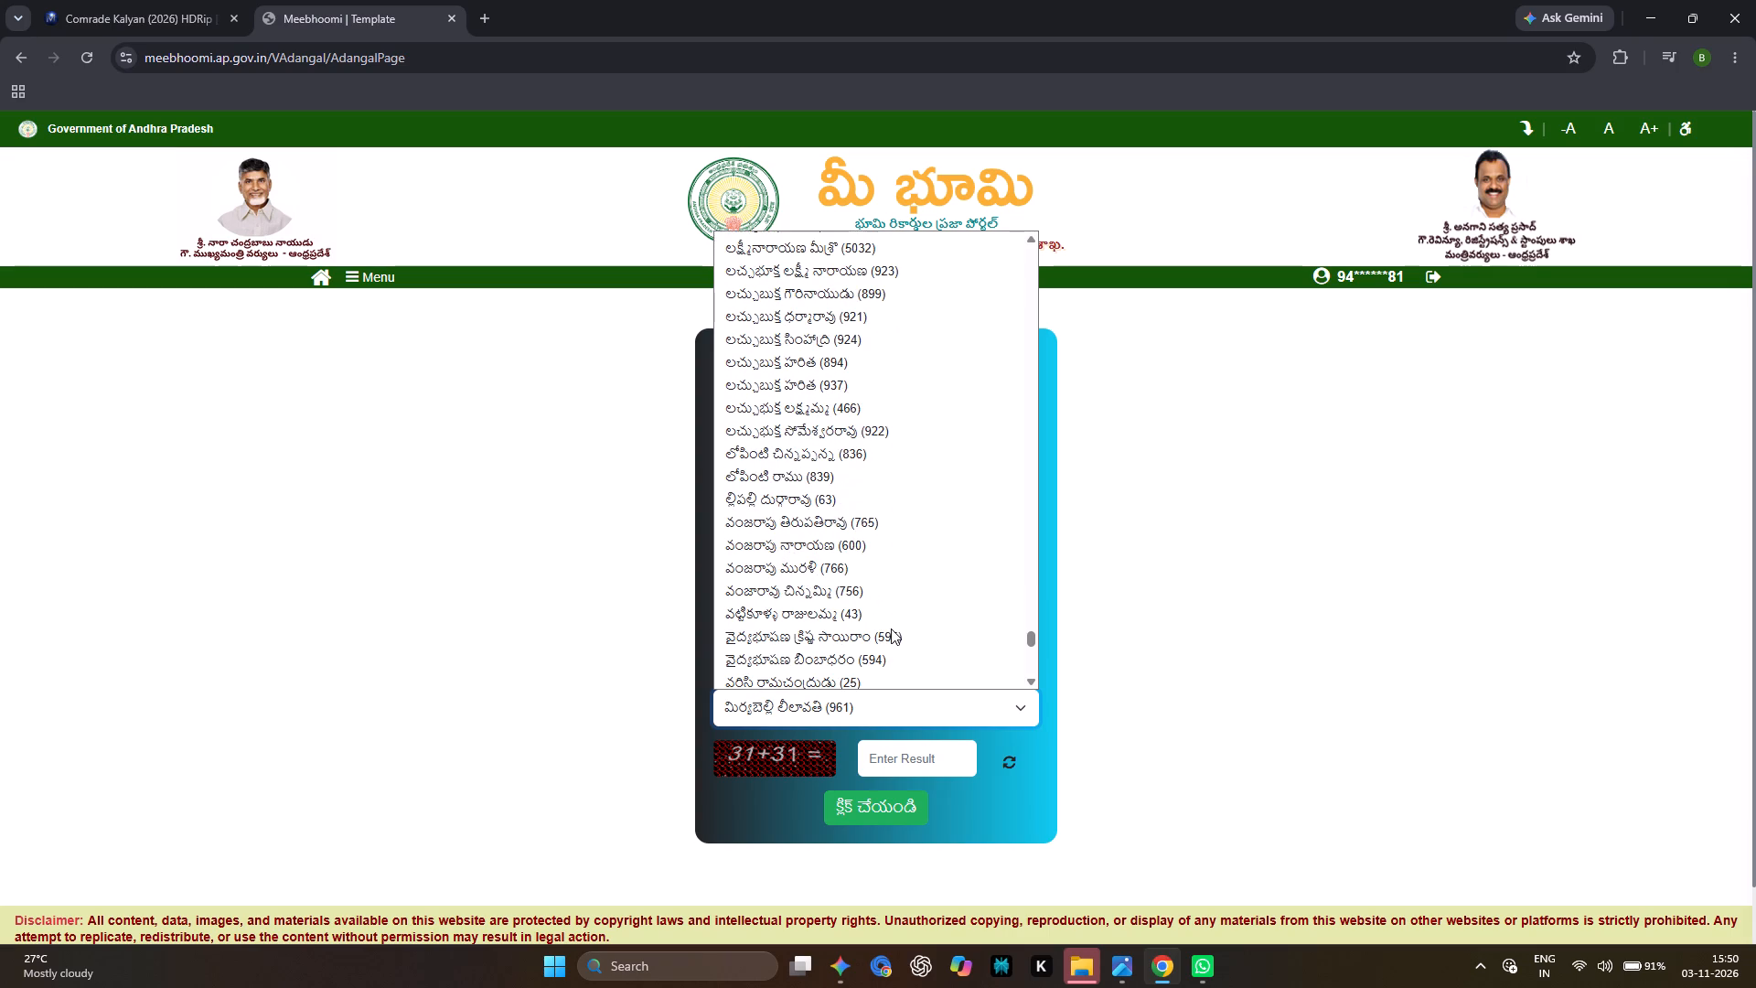
scroll(903, 613, down, 1)
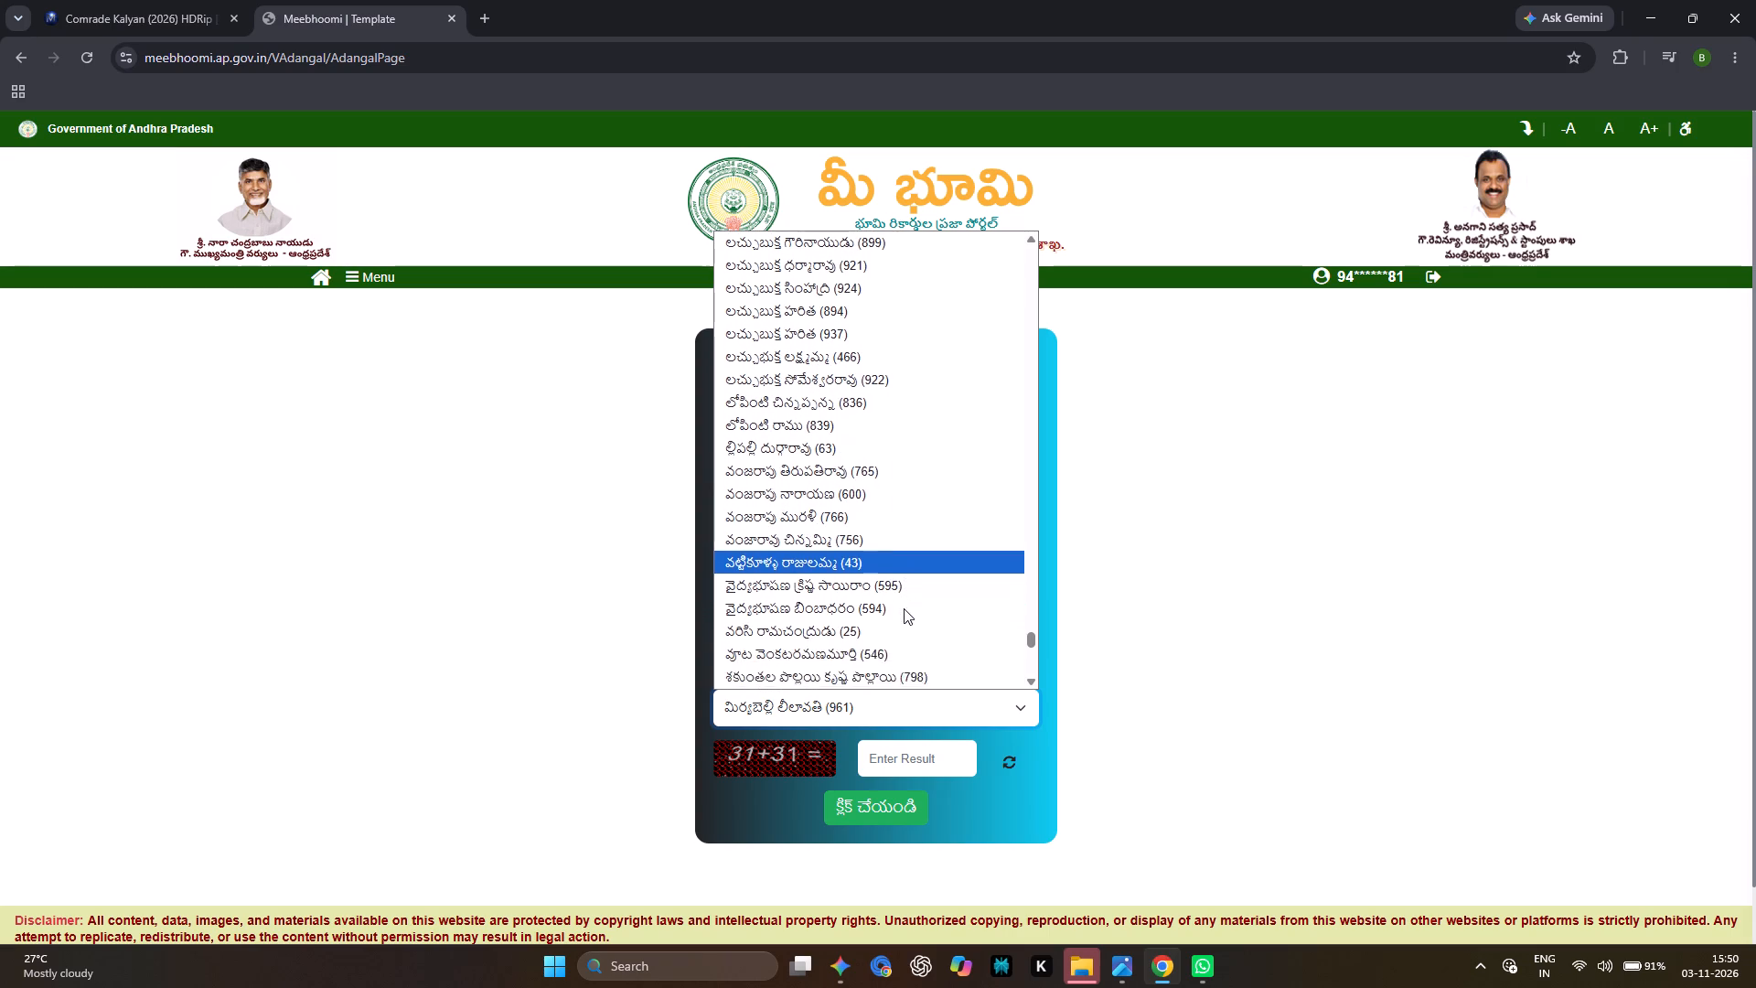
scroll(904, 608, down, 4)
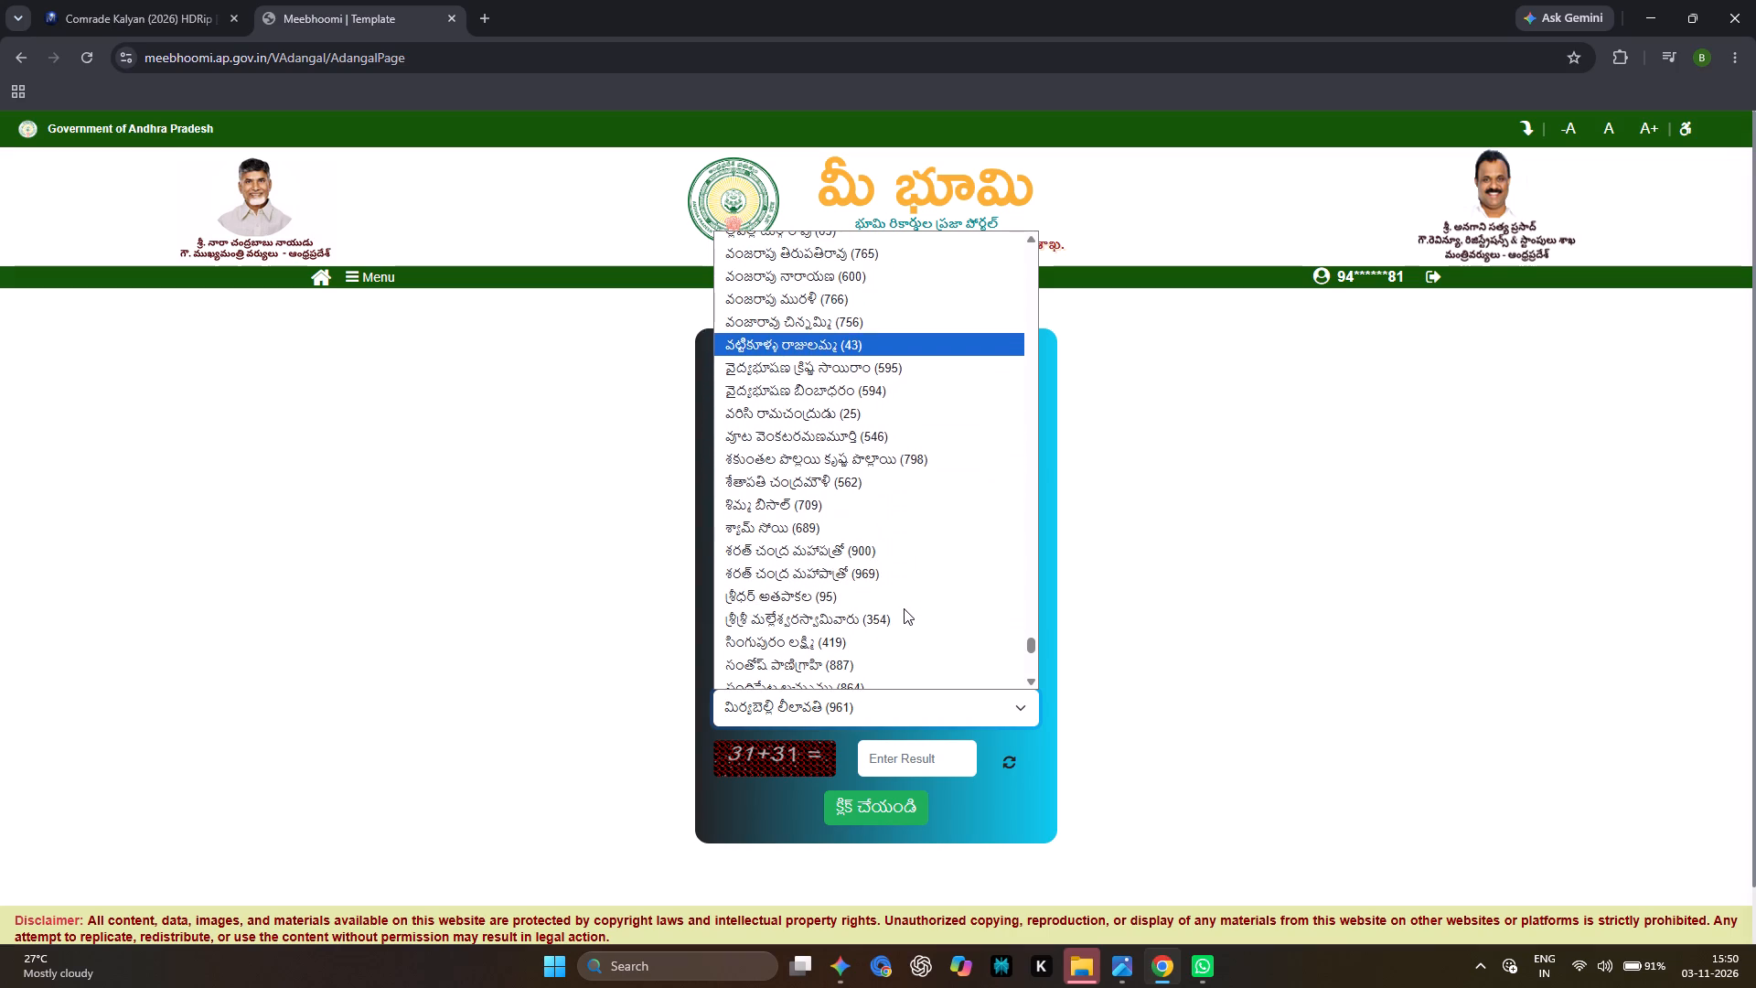
scroll(904, 608, down, 1)
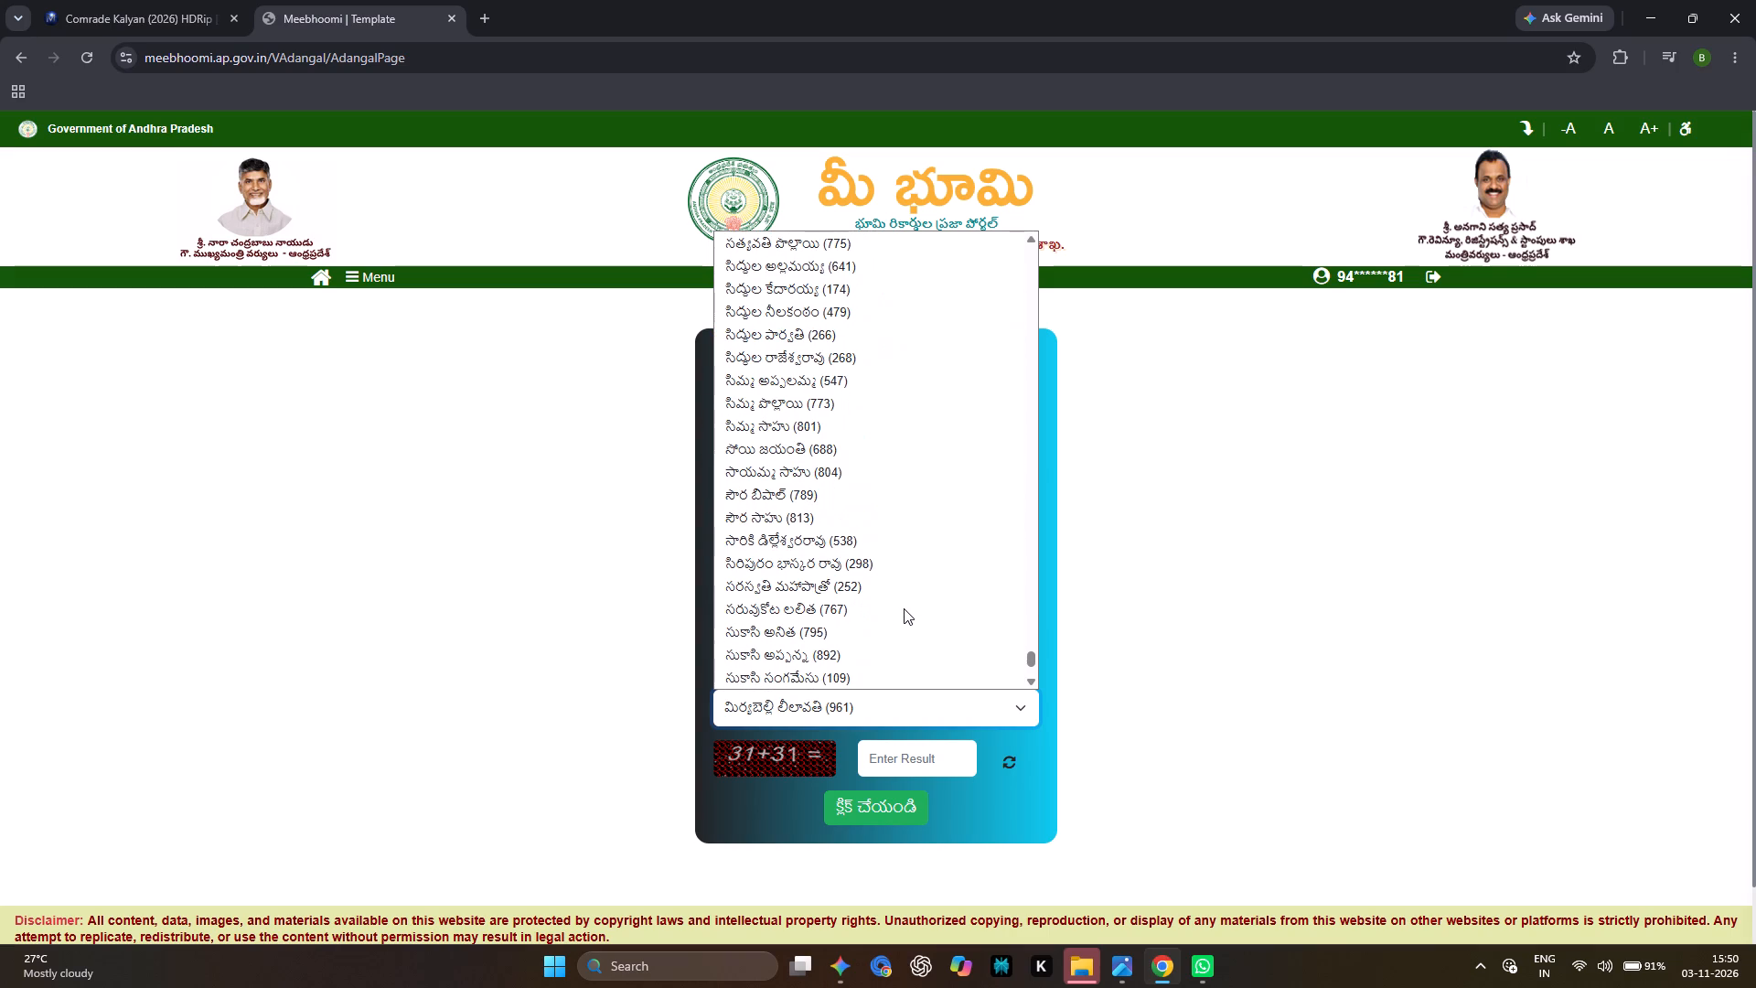
scroll(904, 608, down, 2)
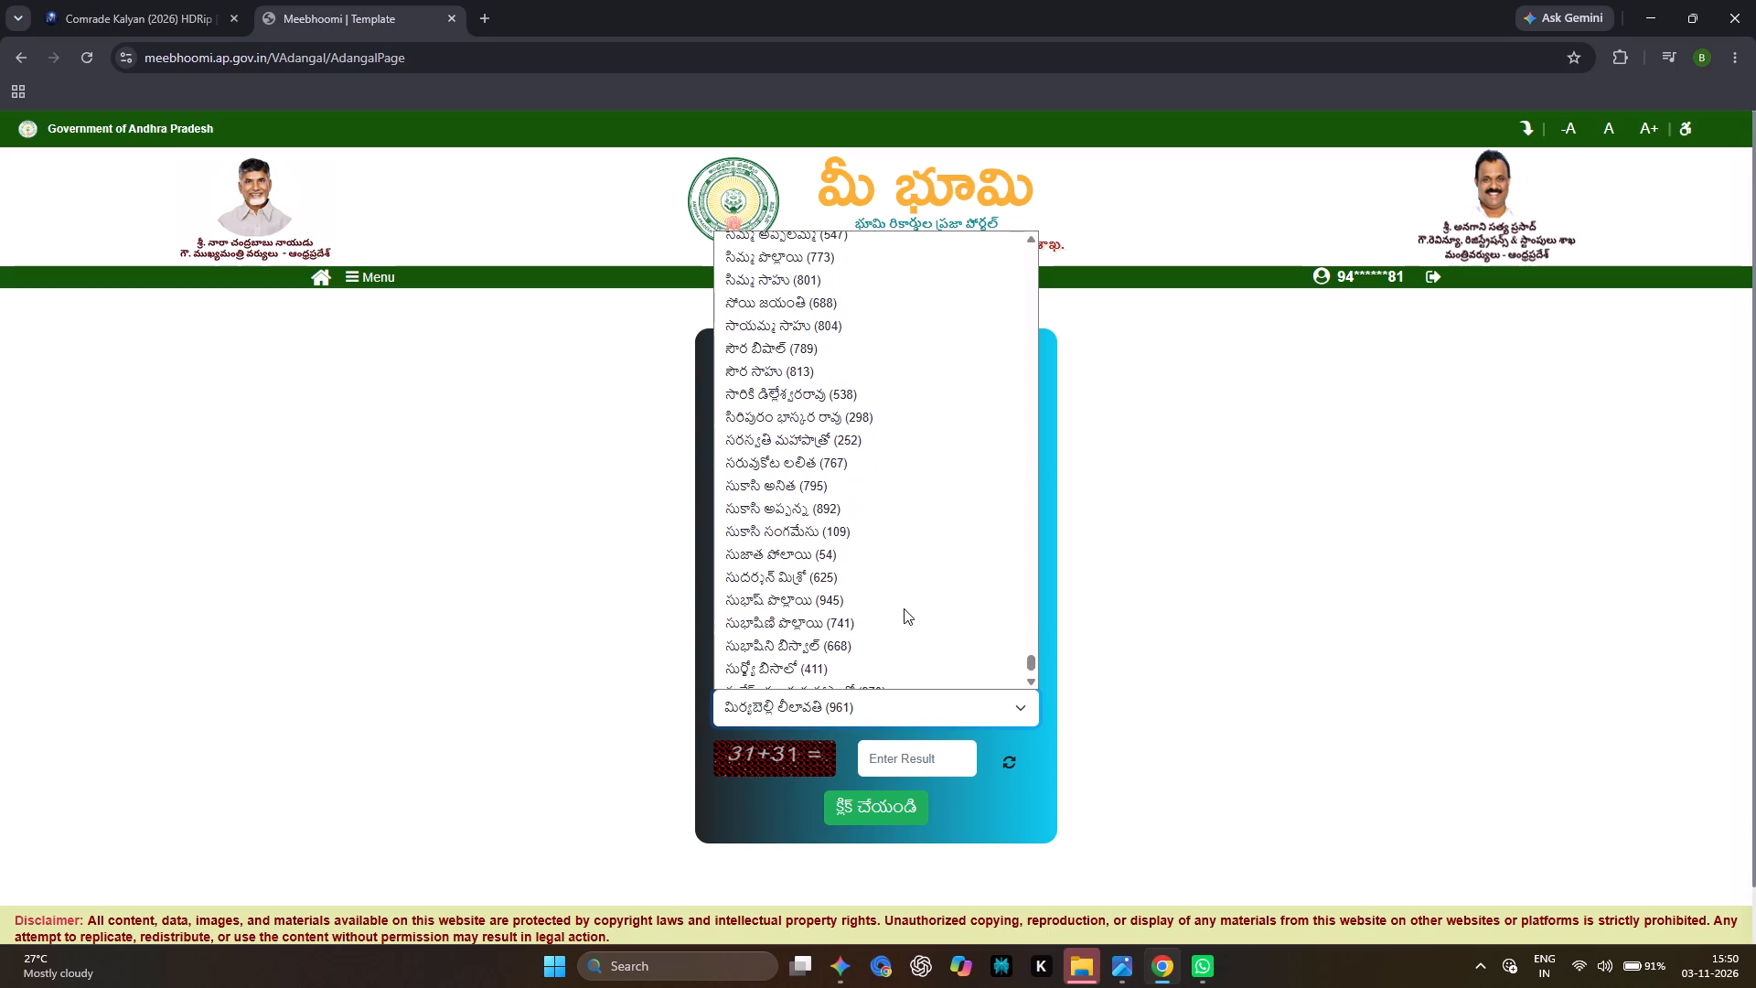
Go through the last part of the Rompivalasa pattadar list entry by entry, checking each name and its number.
key(Down)
key(Down)
key(Down)
key(Down)
key(Down)
key(Down)
key(Down)
key(Down)
key(Down)
key(Down)
key(Down)
key(Down)
key(Down)
key(Down)
key(Down)
key(Down)
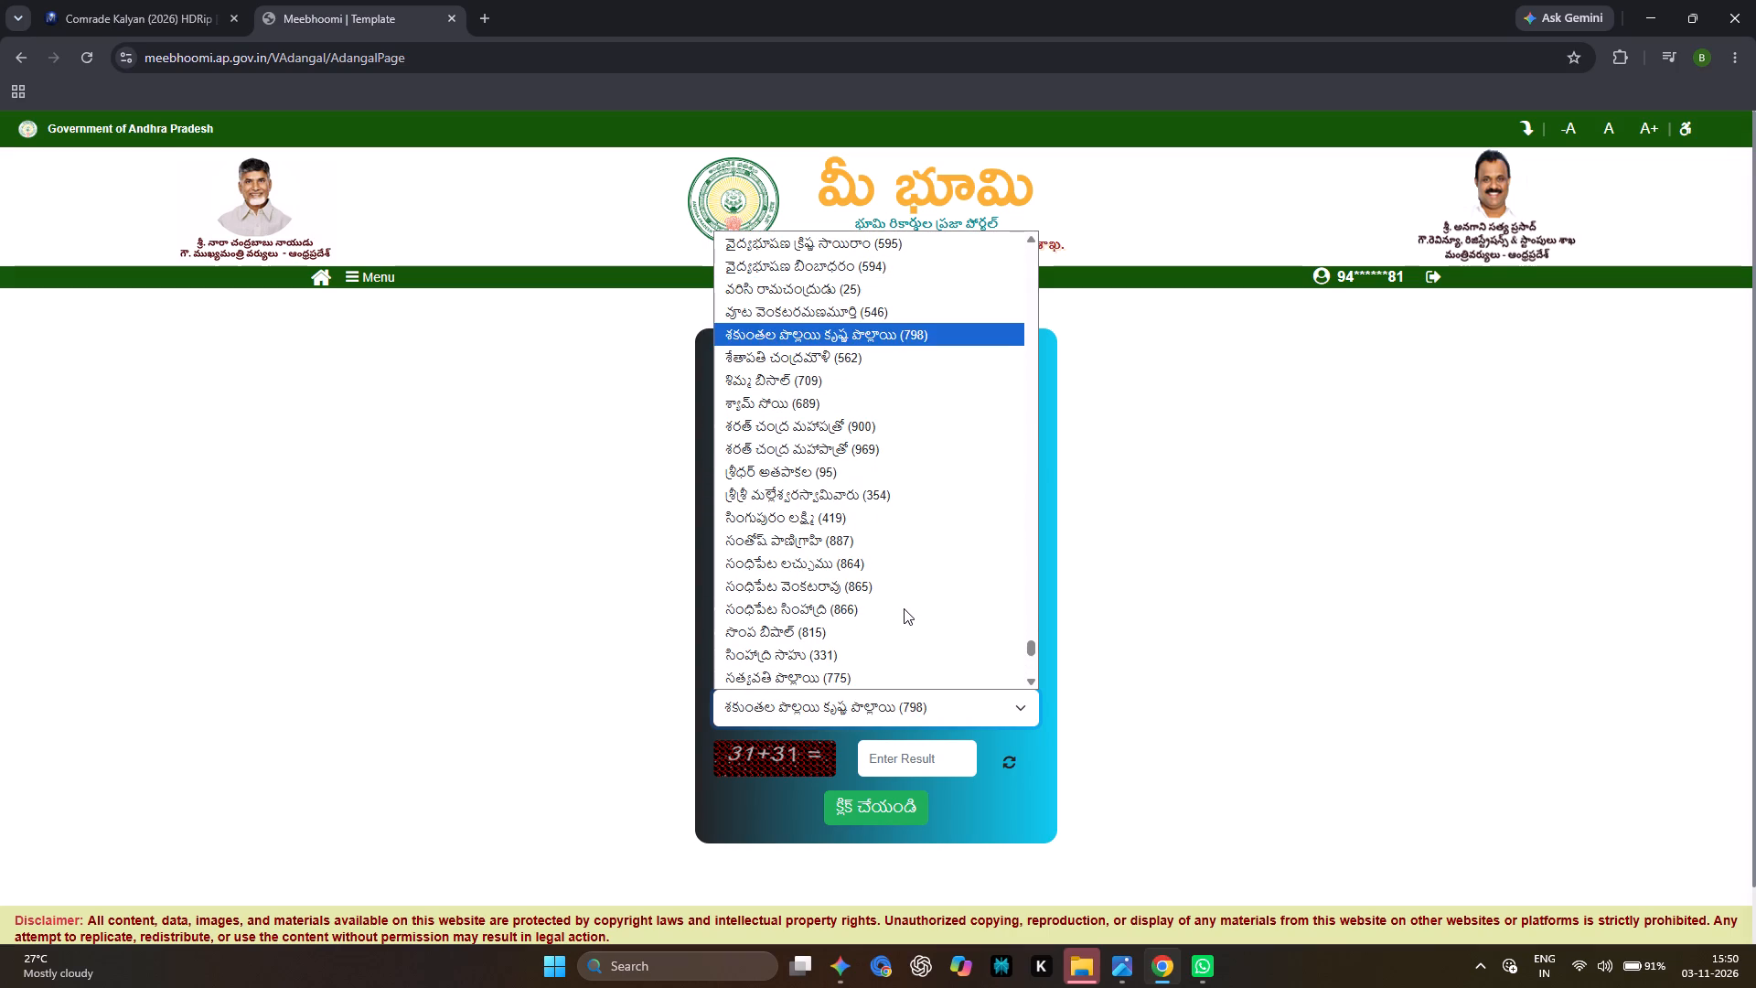
key(Down)
key(Down)
key(Down)
key(Down)
key(Down)
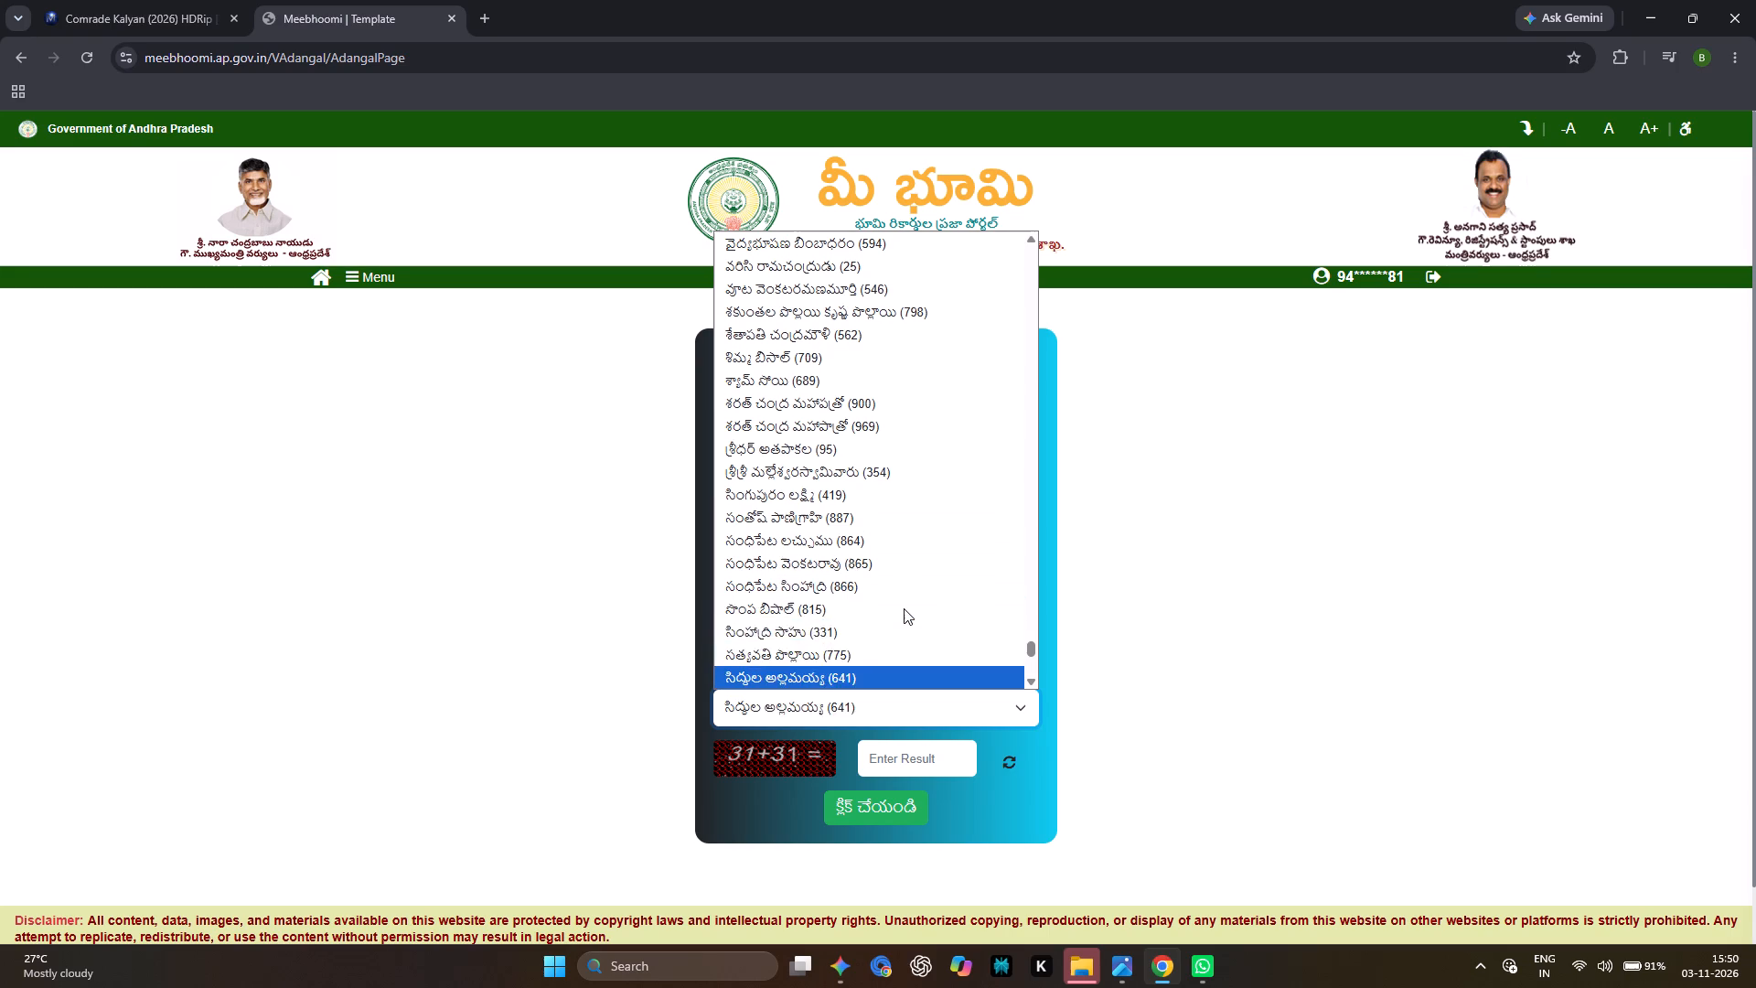
key(Down)
key(Down)
key(Down)
key(Down)
key(Down)
key(Down)
key(Down)
key(Down)
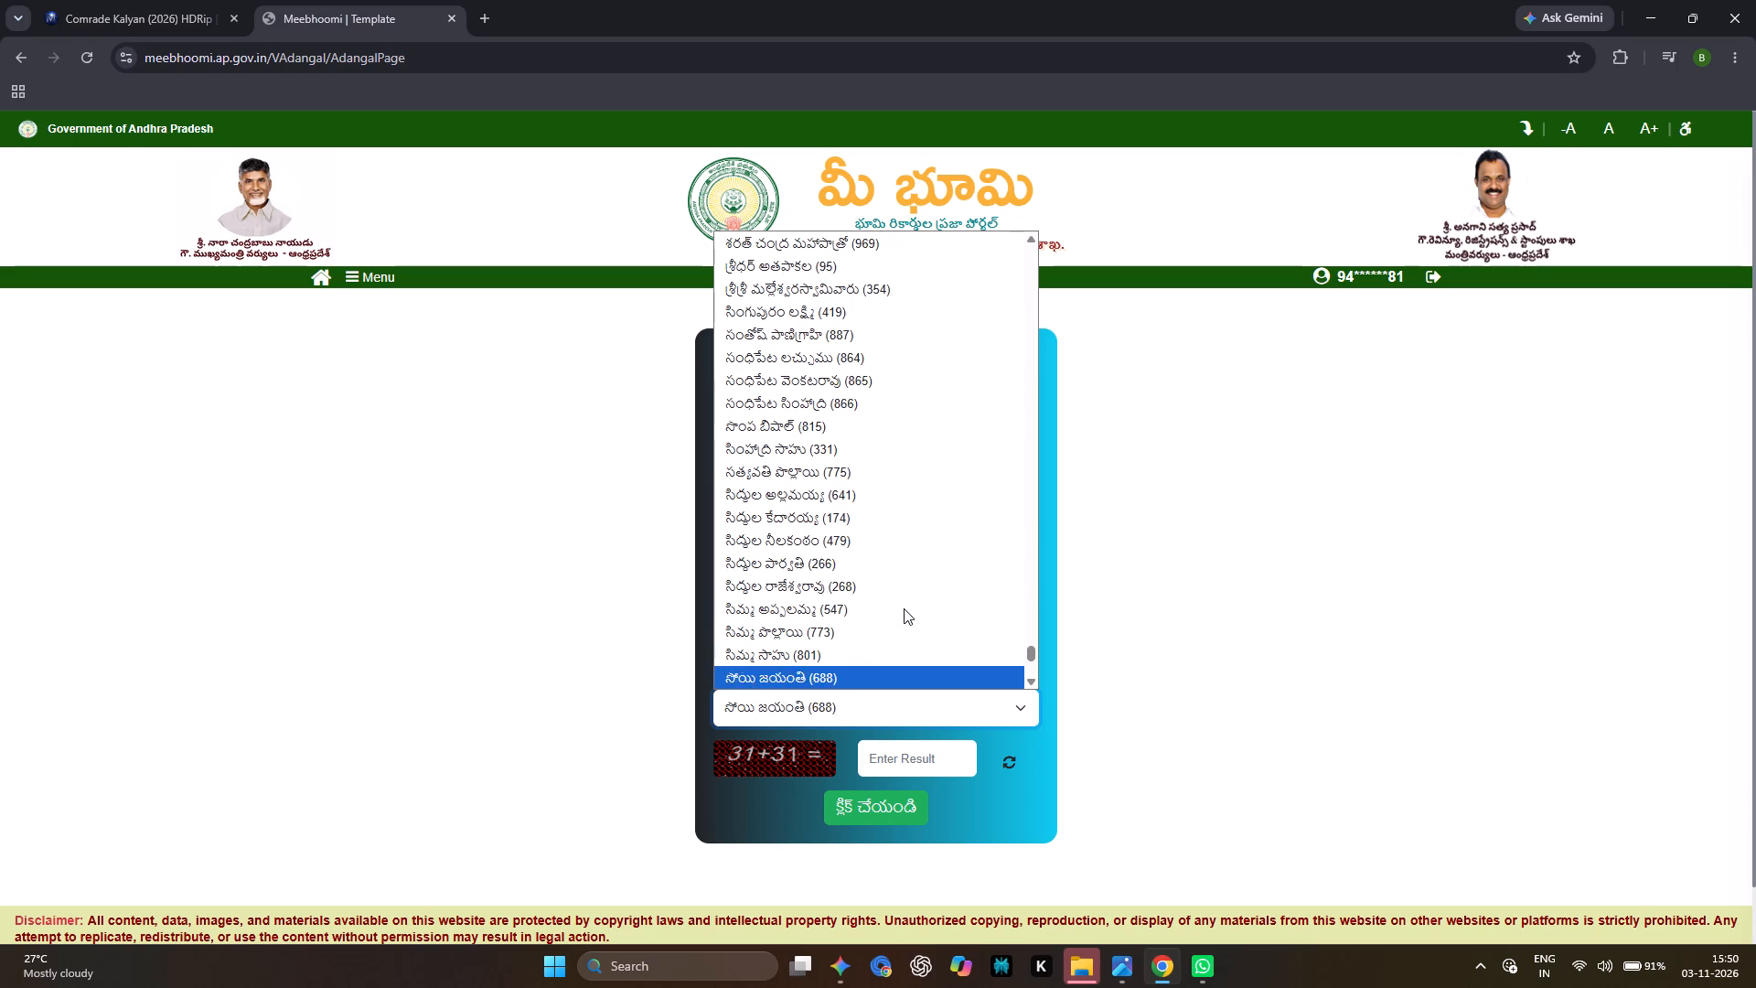
key(Down)
key(Down)
key(Down)
key(Down)
key(Down)
key(Down)
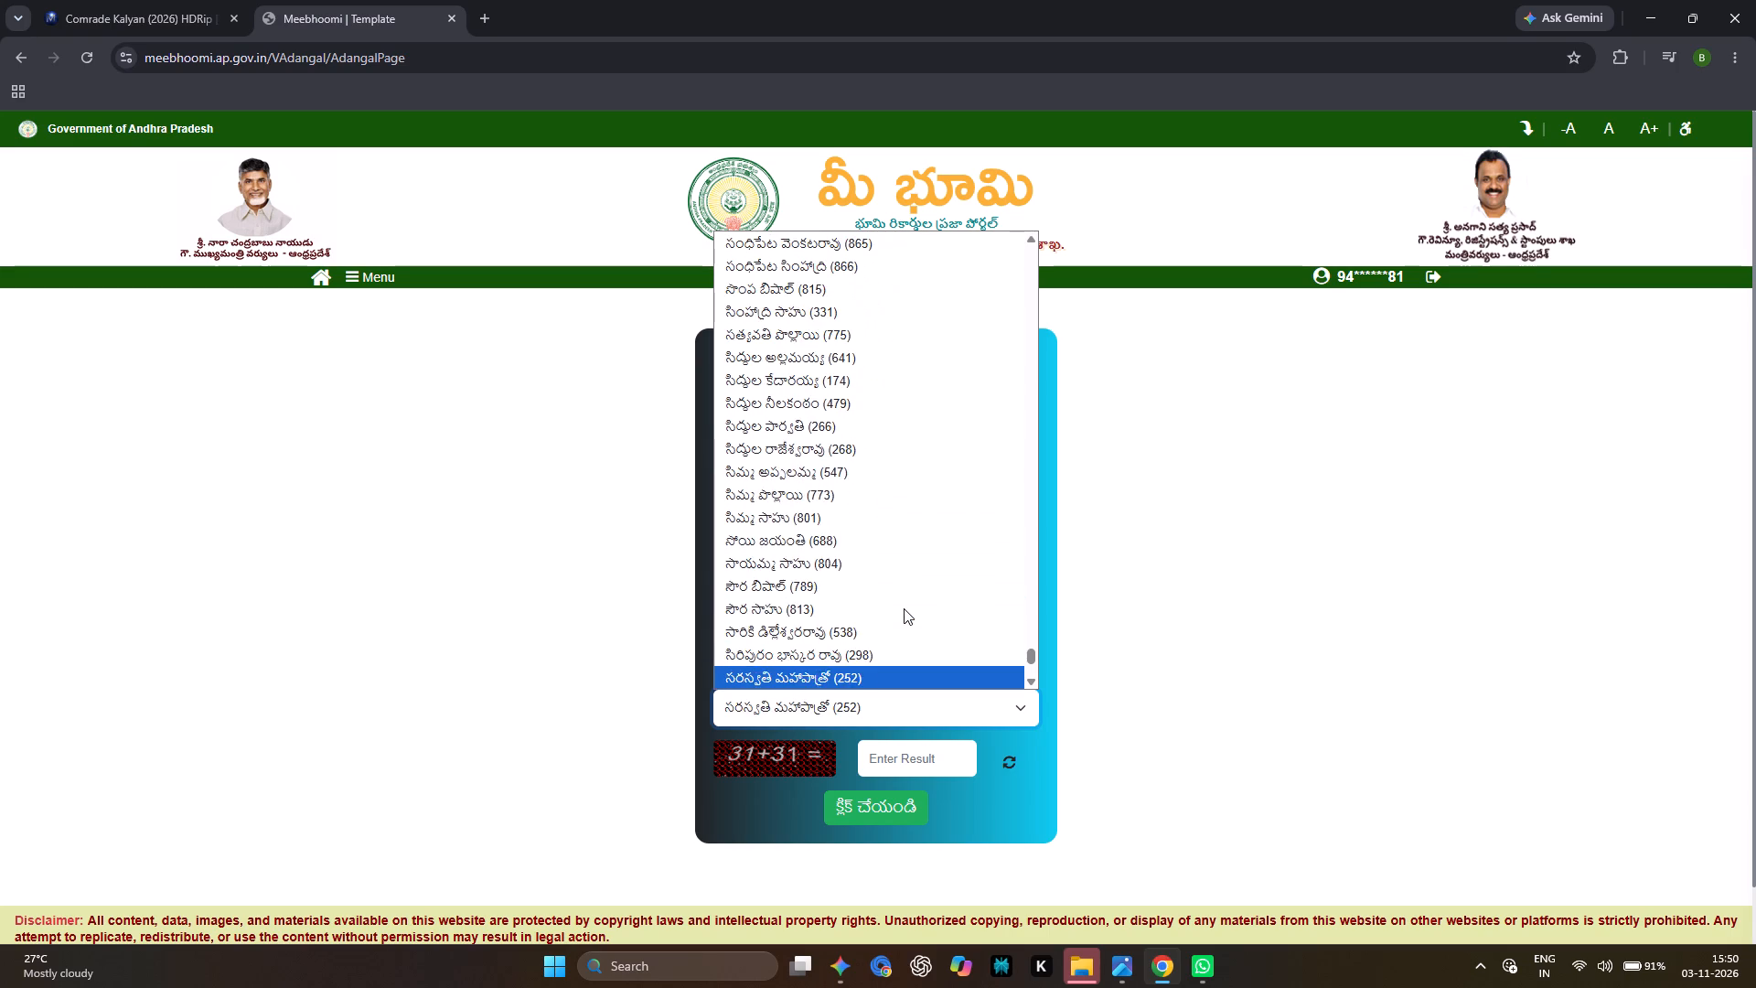
key(Down)
key(Down)
key(Down)
key(Down)
key(Down)
key(Down)
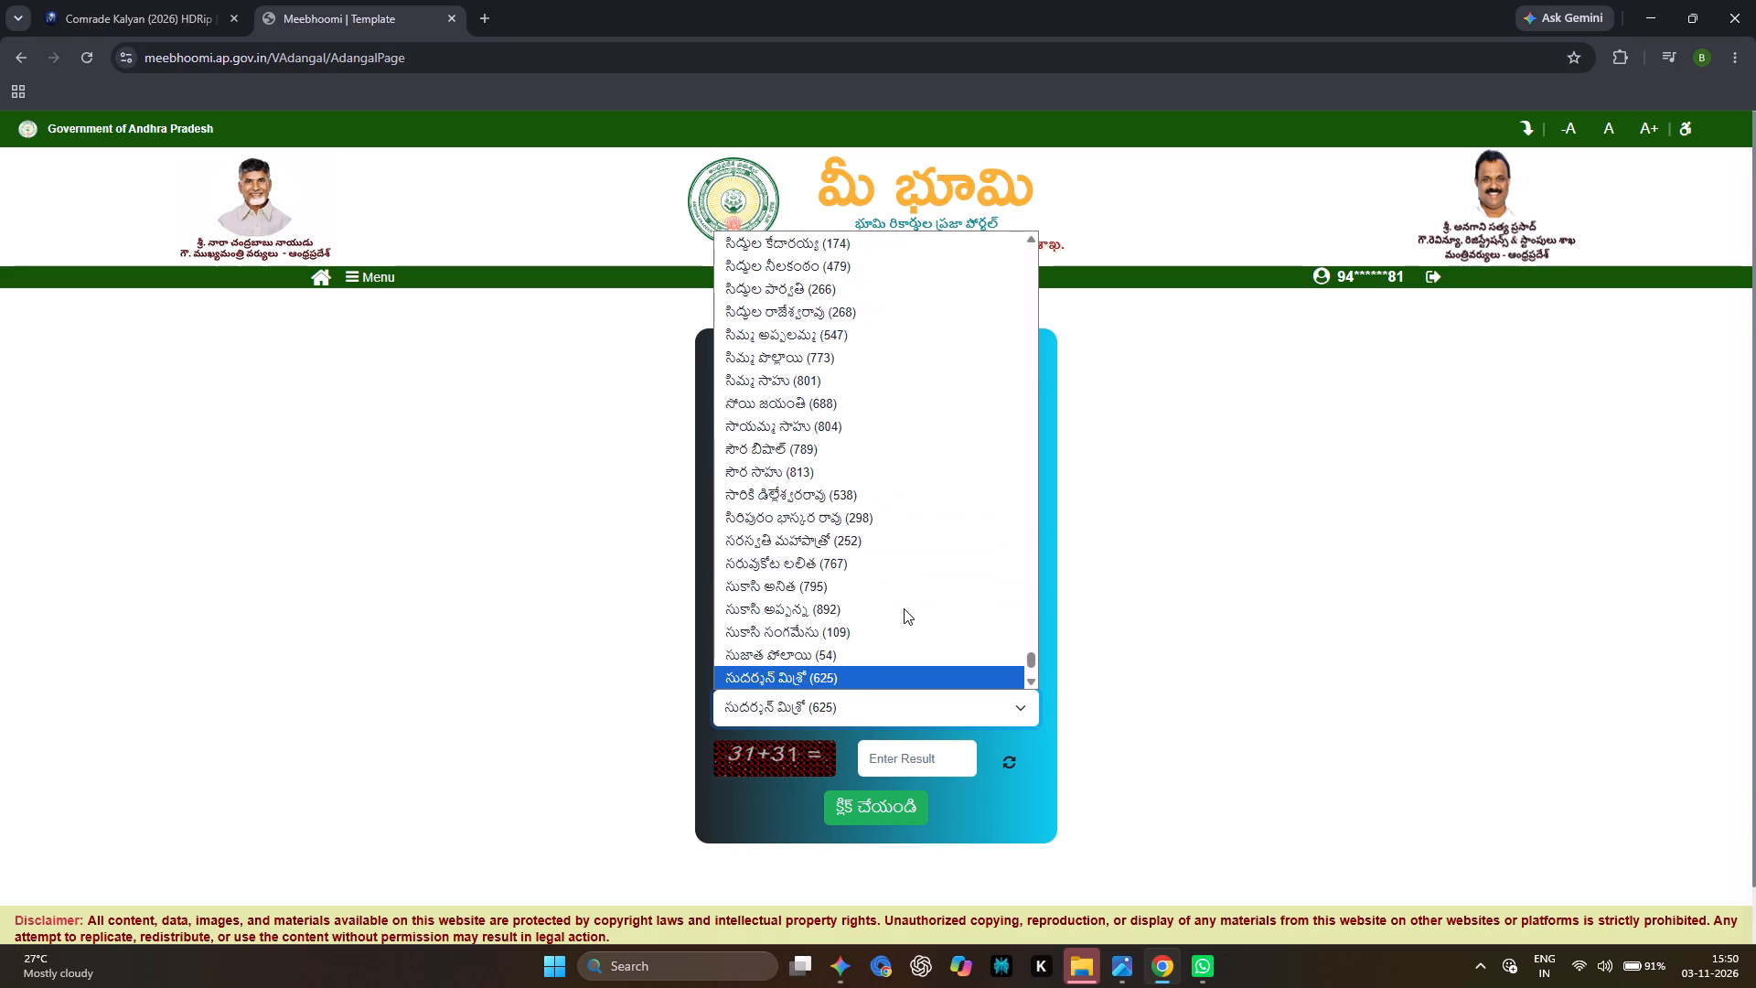
key(Down)
key(Down)
key(Down)
key(Down)
key(Down)
key(Down)
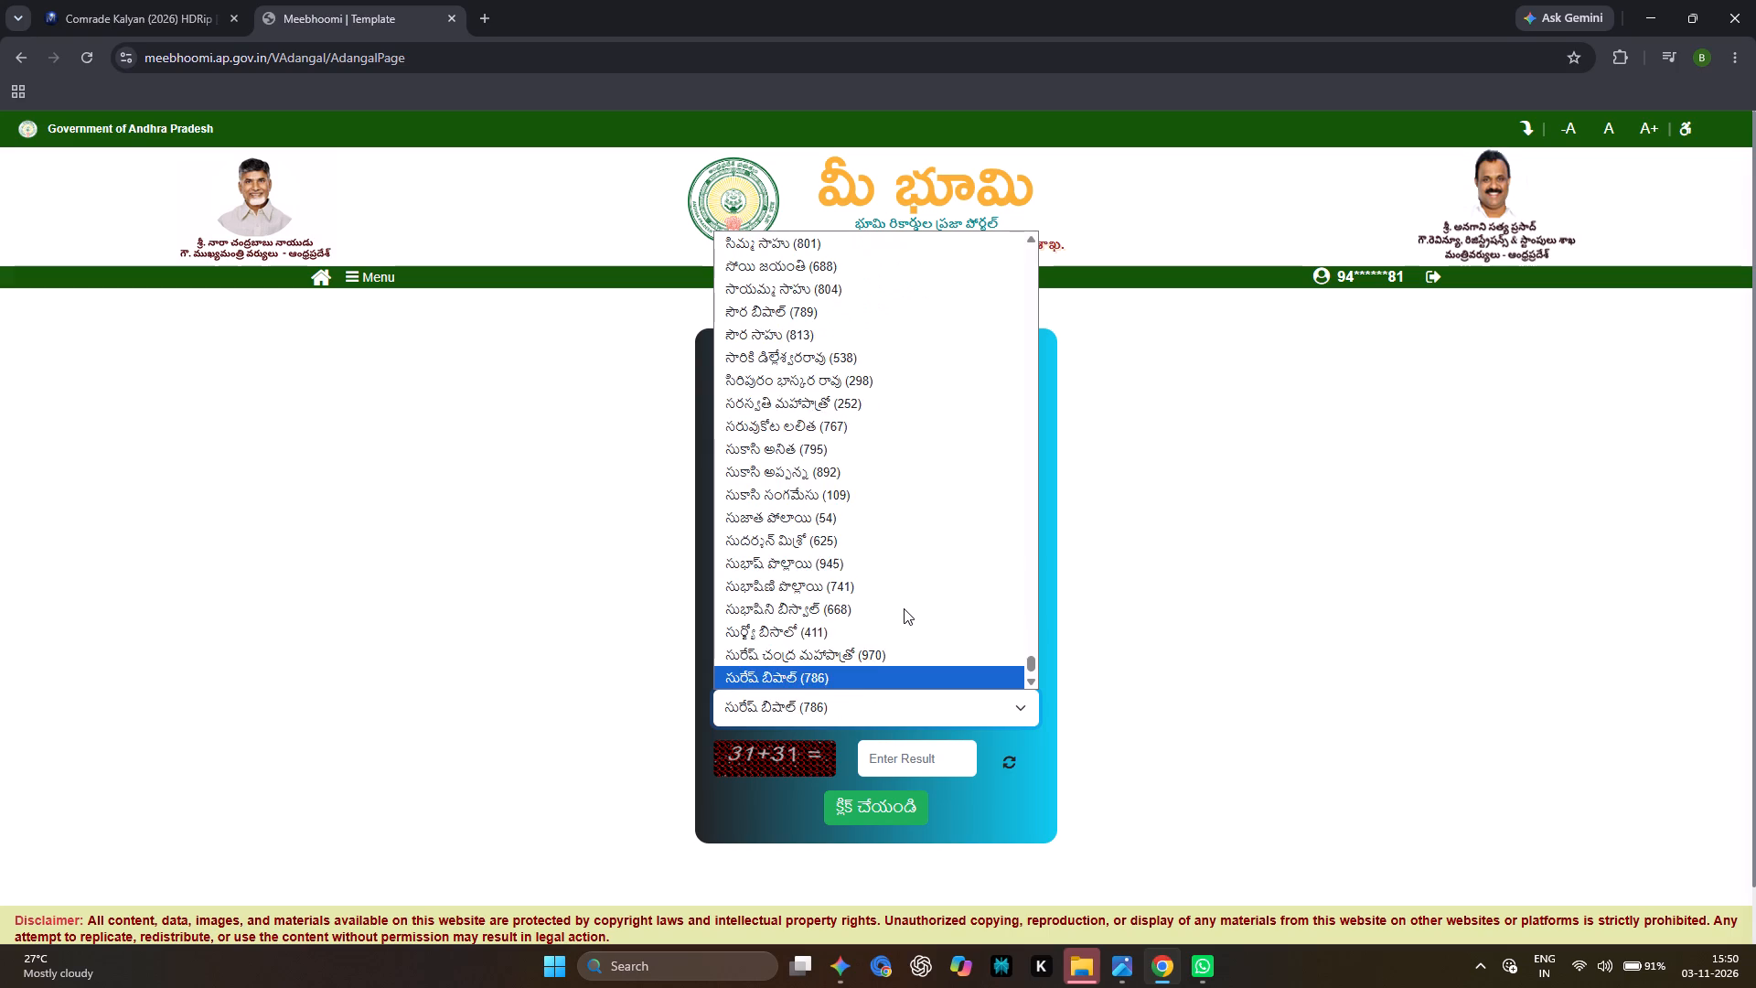
key(Down)
key(Down)
key(Down)
key(Down)
Look back up through the Rompivalasa pattadar names beginning with స, checking each entry for the required pattadar.
key(Up)
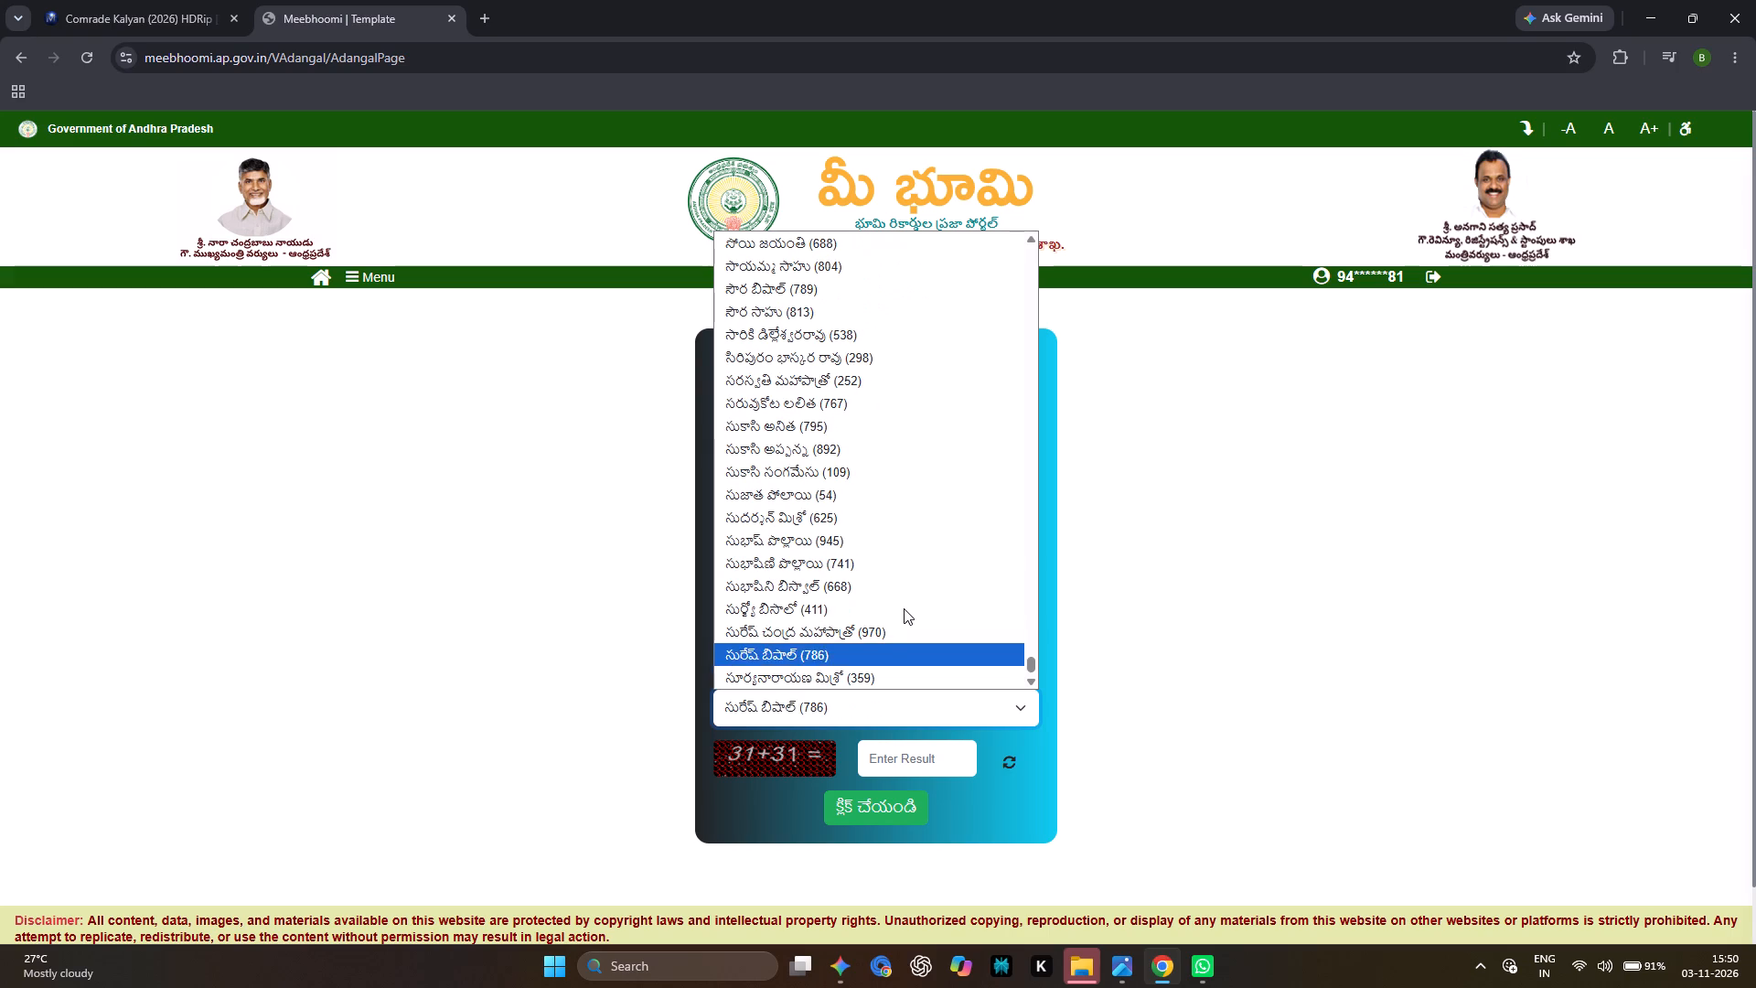
key(Up)
key(Up)
key(Up)
key(Up)
key(Up)
key(Up)
key(Up)
key(Up)
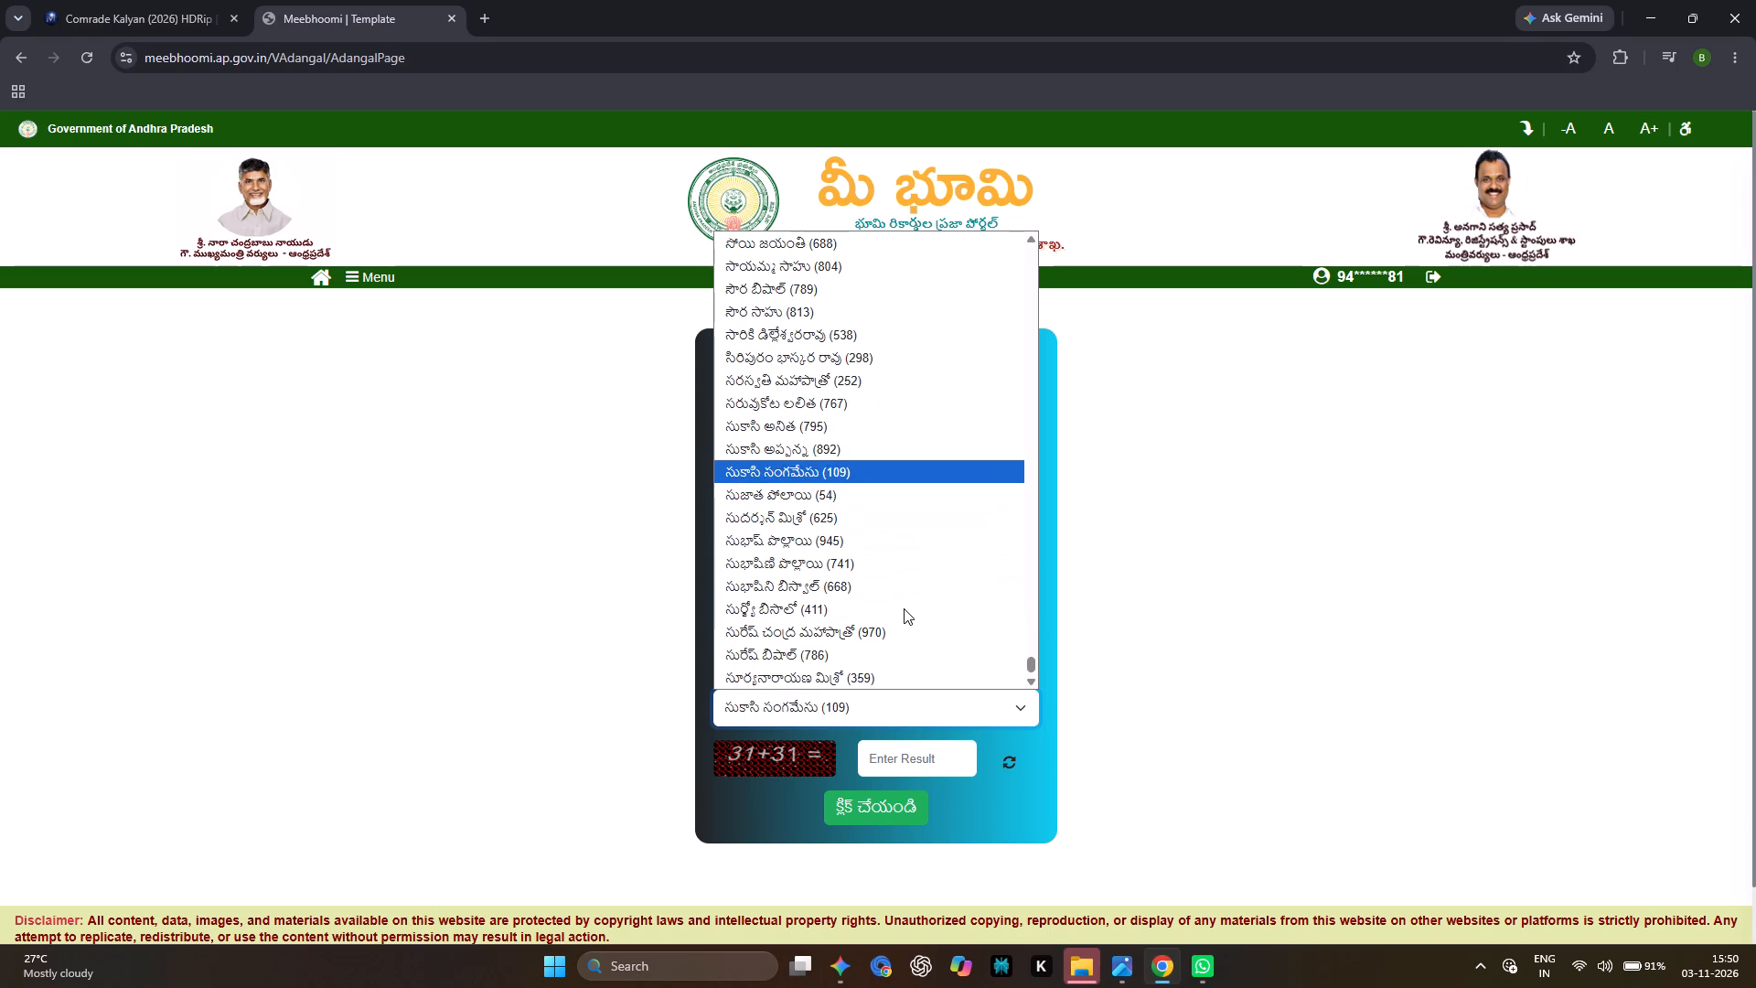
key(Up)
key(Up)
key(Up)
key(Up)
key(Up)
key(Up)
key(Up)
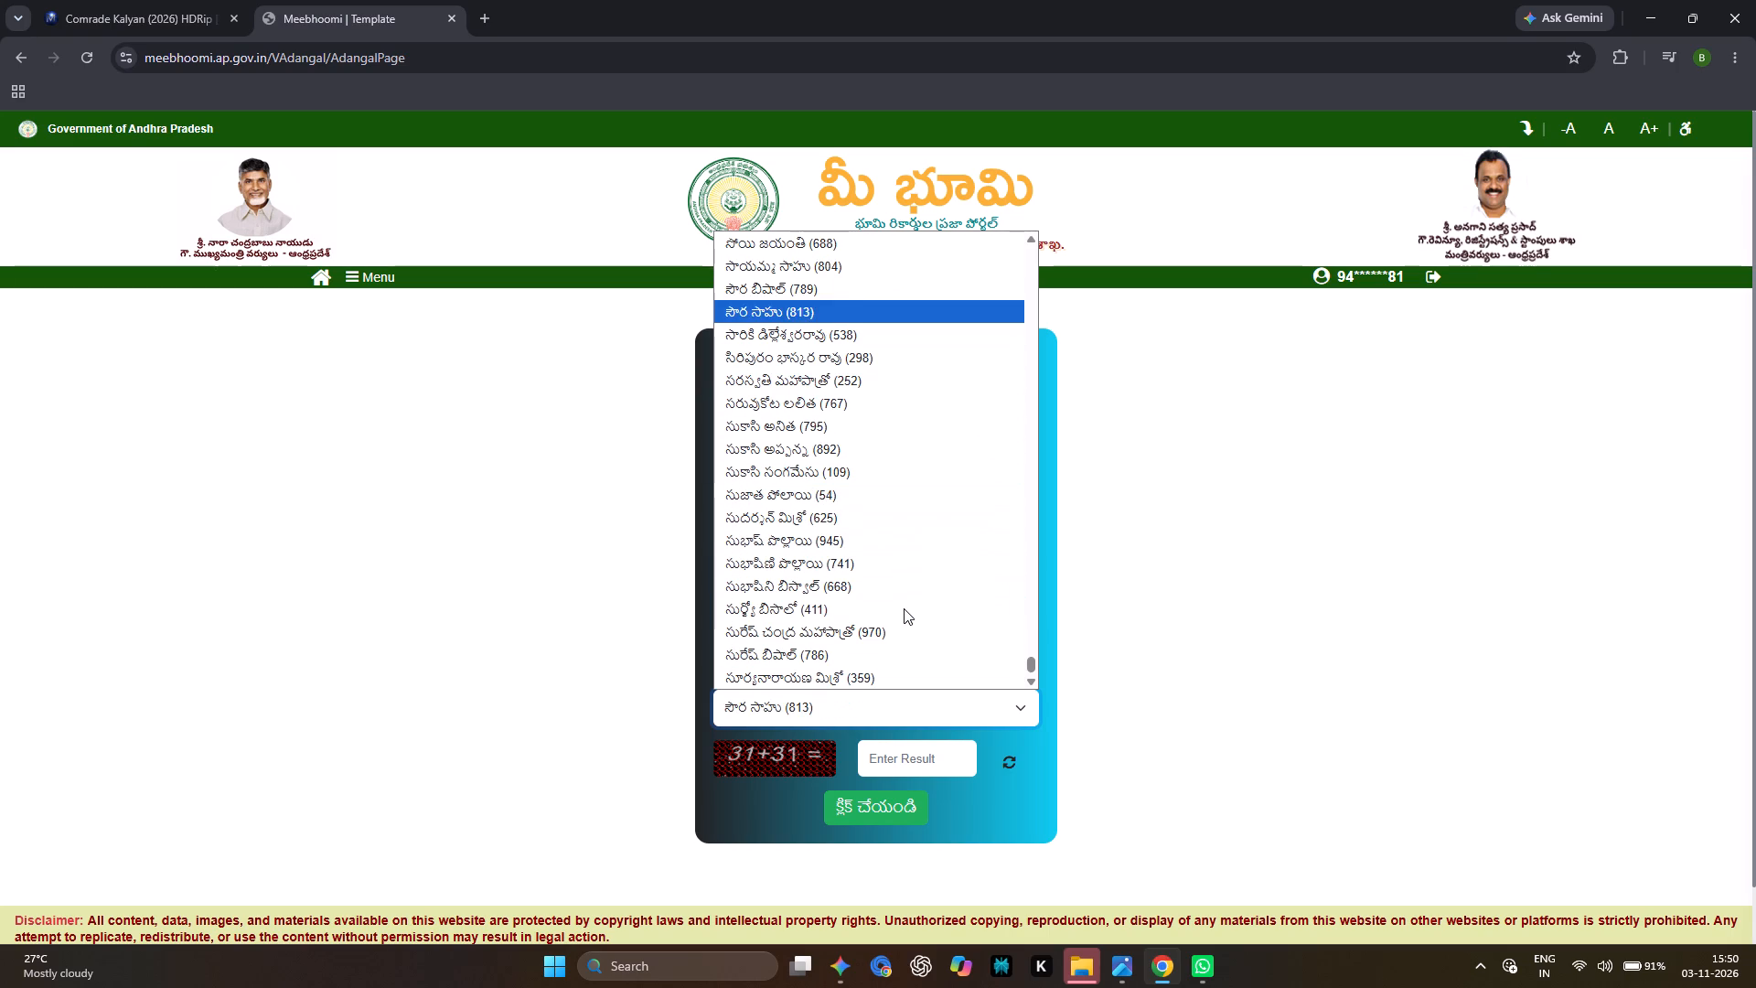
key(Up)
key(Up)
key(Up)
key(Up)
key(Up)
key(Up)
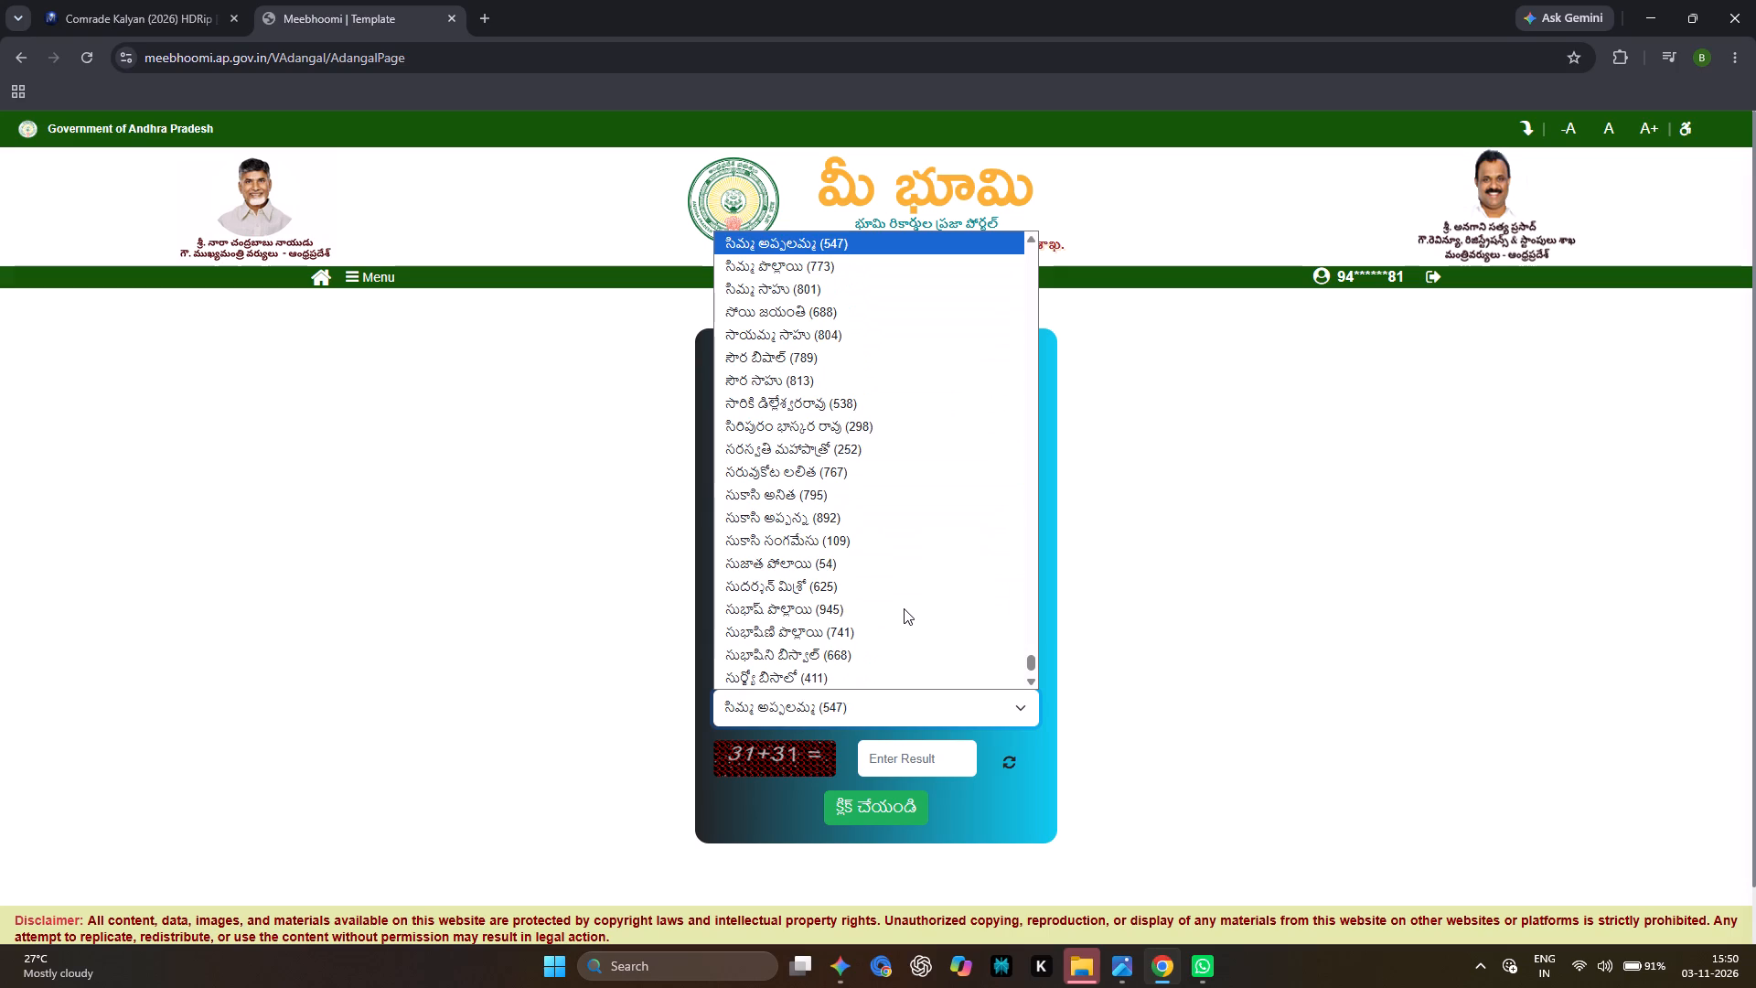
key(Up)
key(Up)
key(Up)
key(Up)
key(Up)
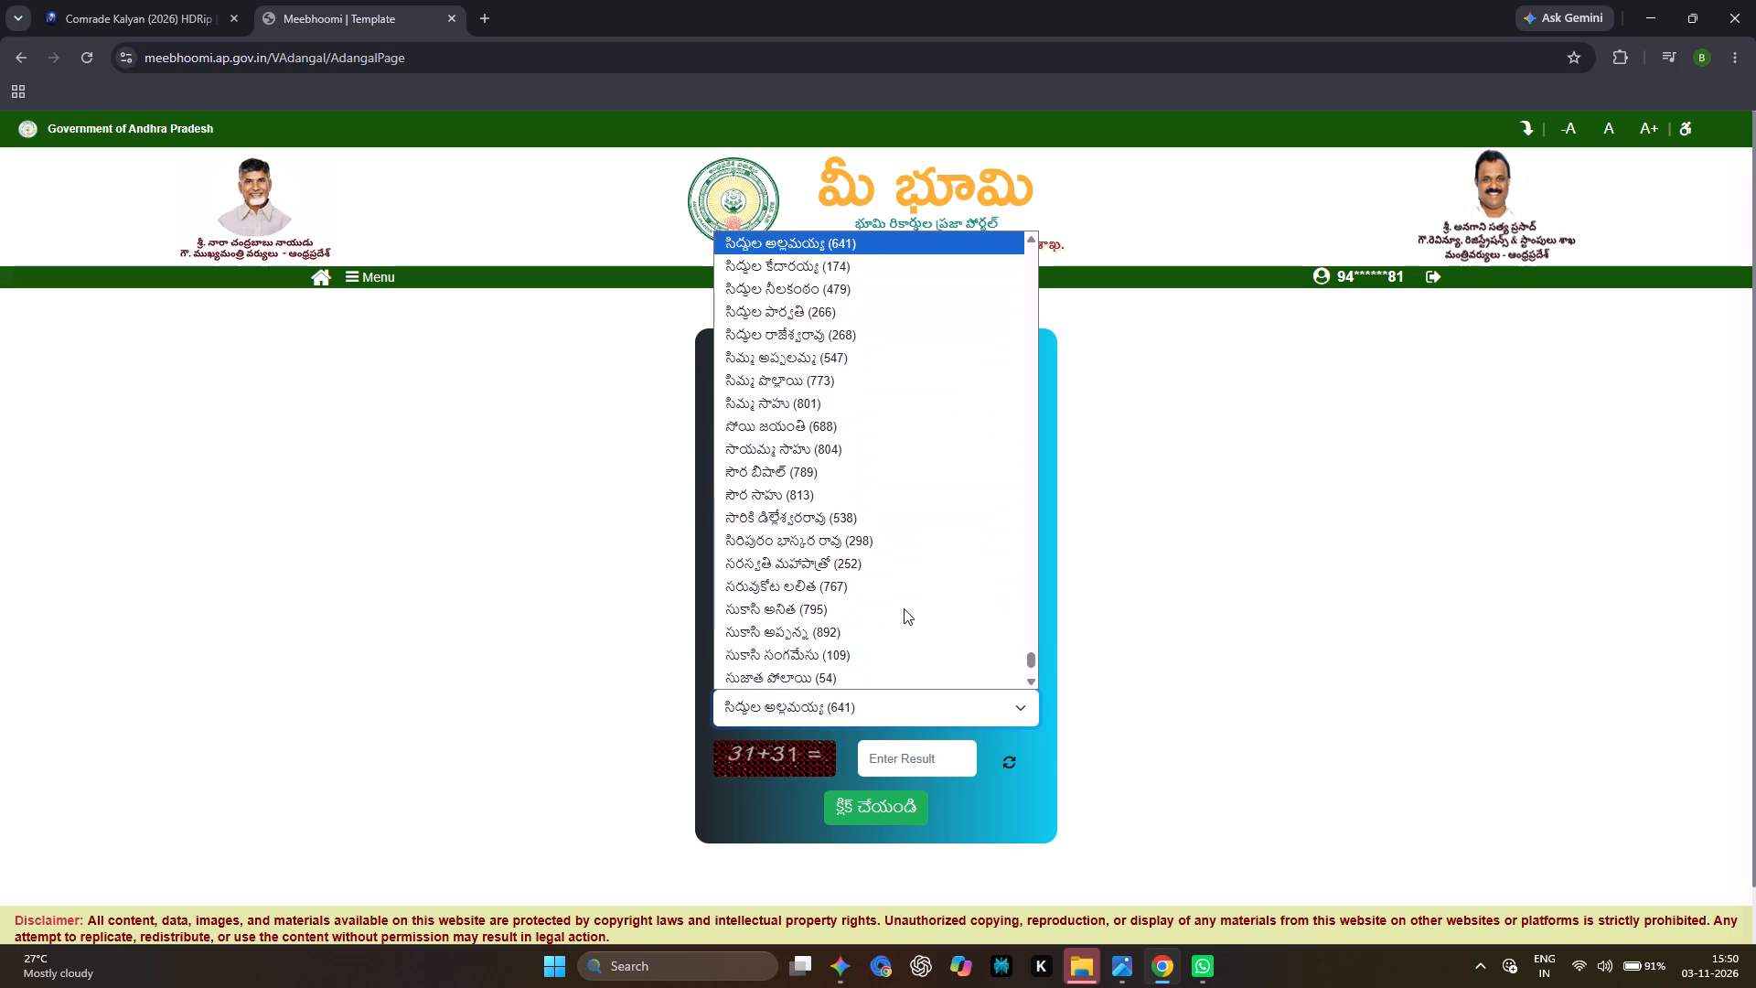
key(Up)
key(Up)
key(Up)
key(Up)
key(Up)
key(Up)
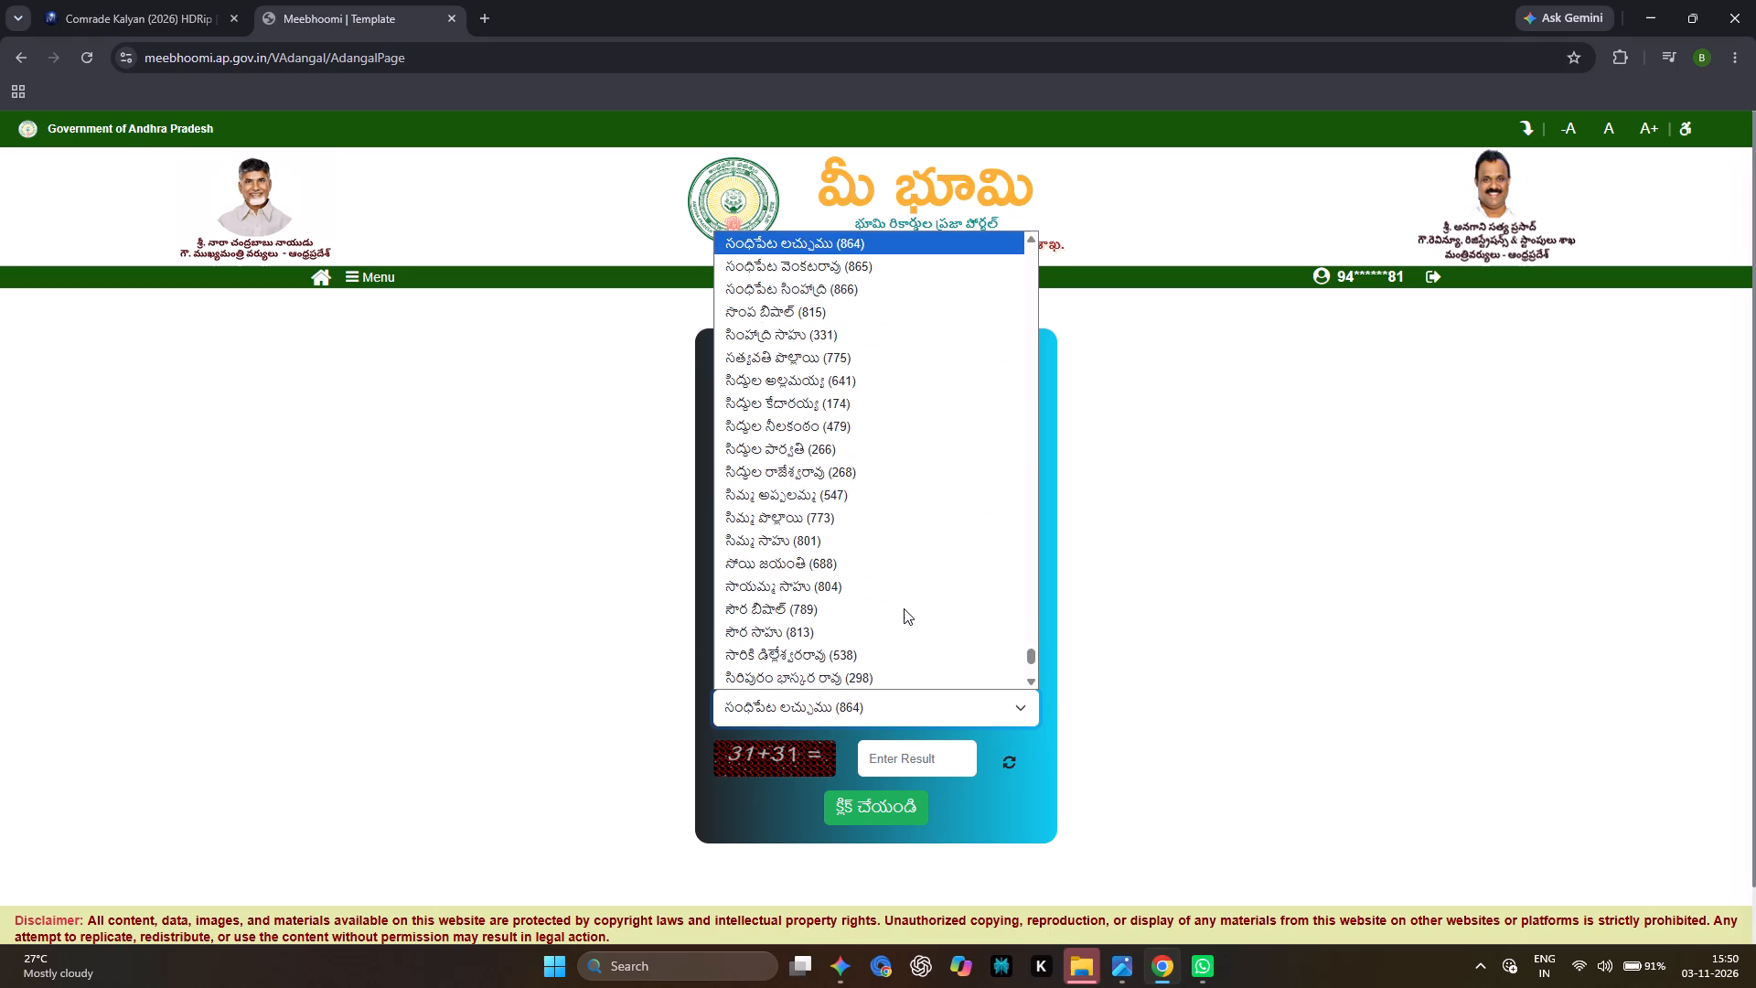
key(Up)
key(Up)
Continue looking backward through the Rompivalasa pattadar names from those beginning with శ to those beginning with మ.
key(Up)
key(Up)
key(Up)
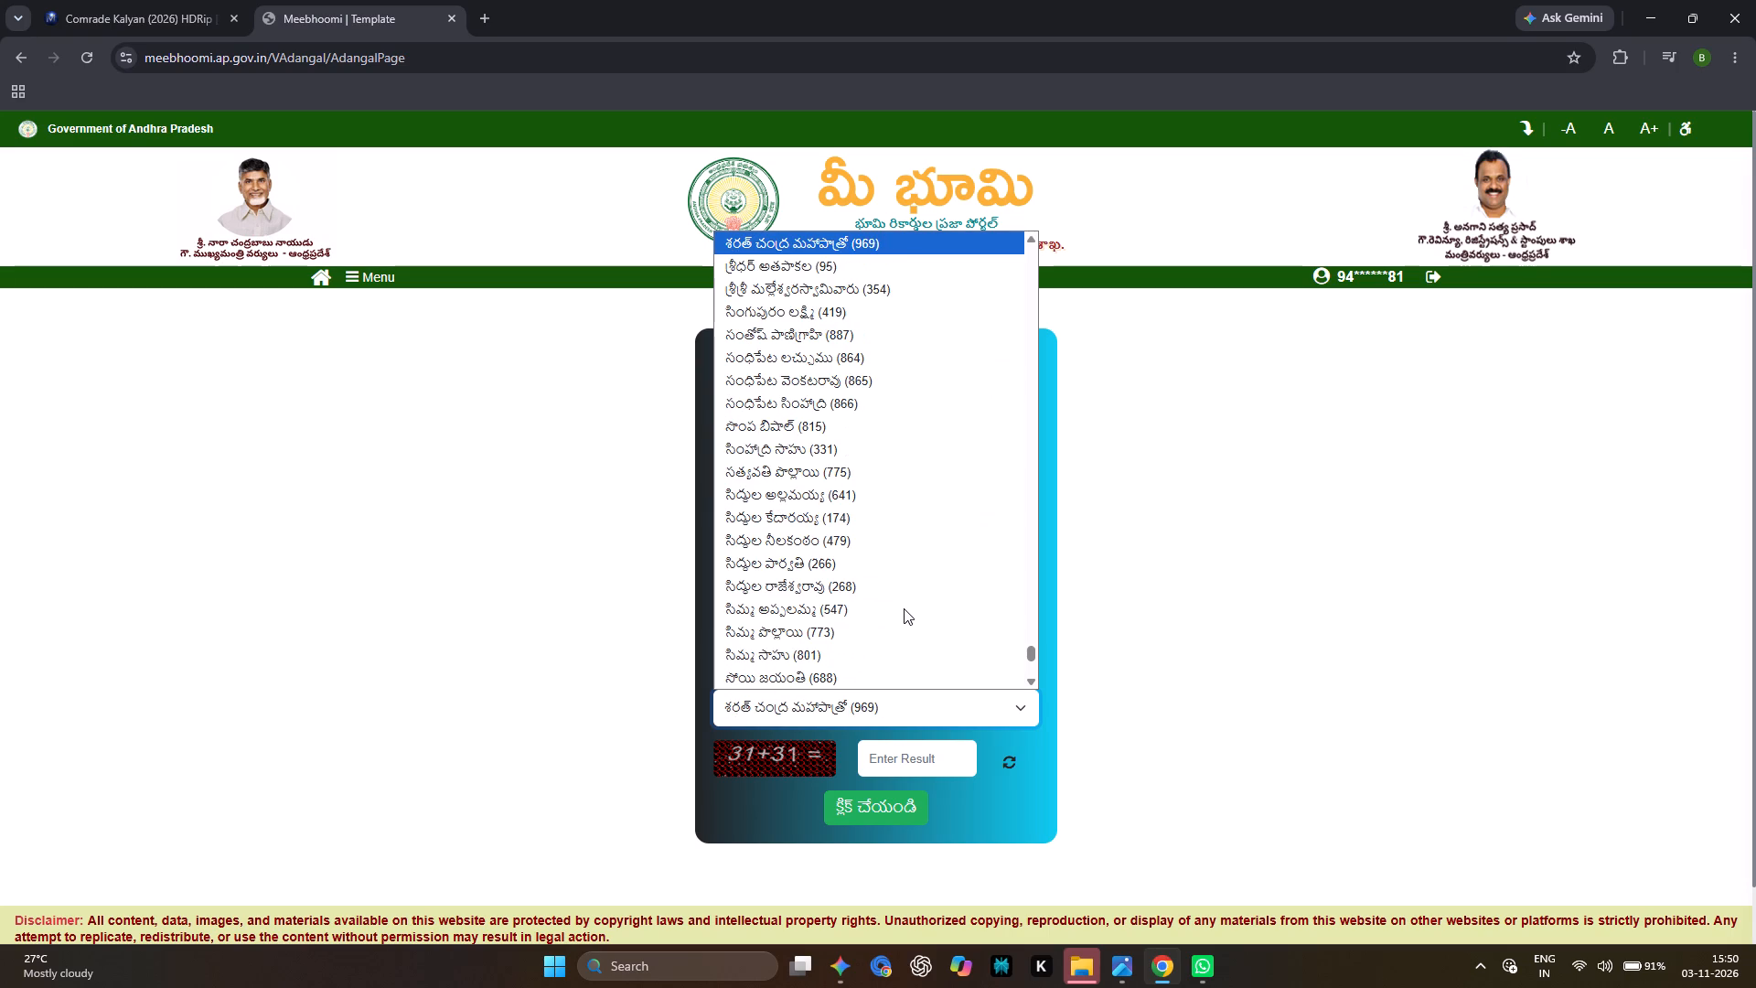
key(Up)
key(Up)
key(Up)
key(Up)
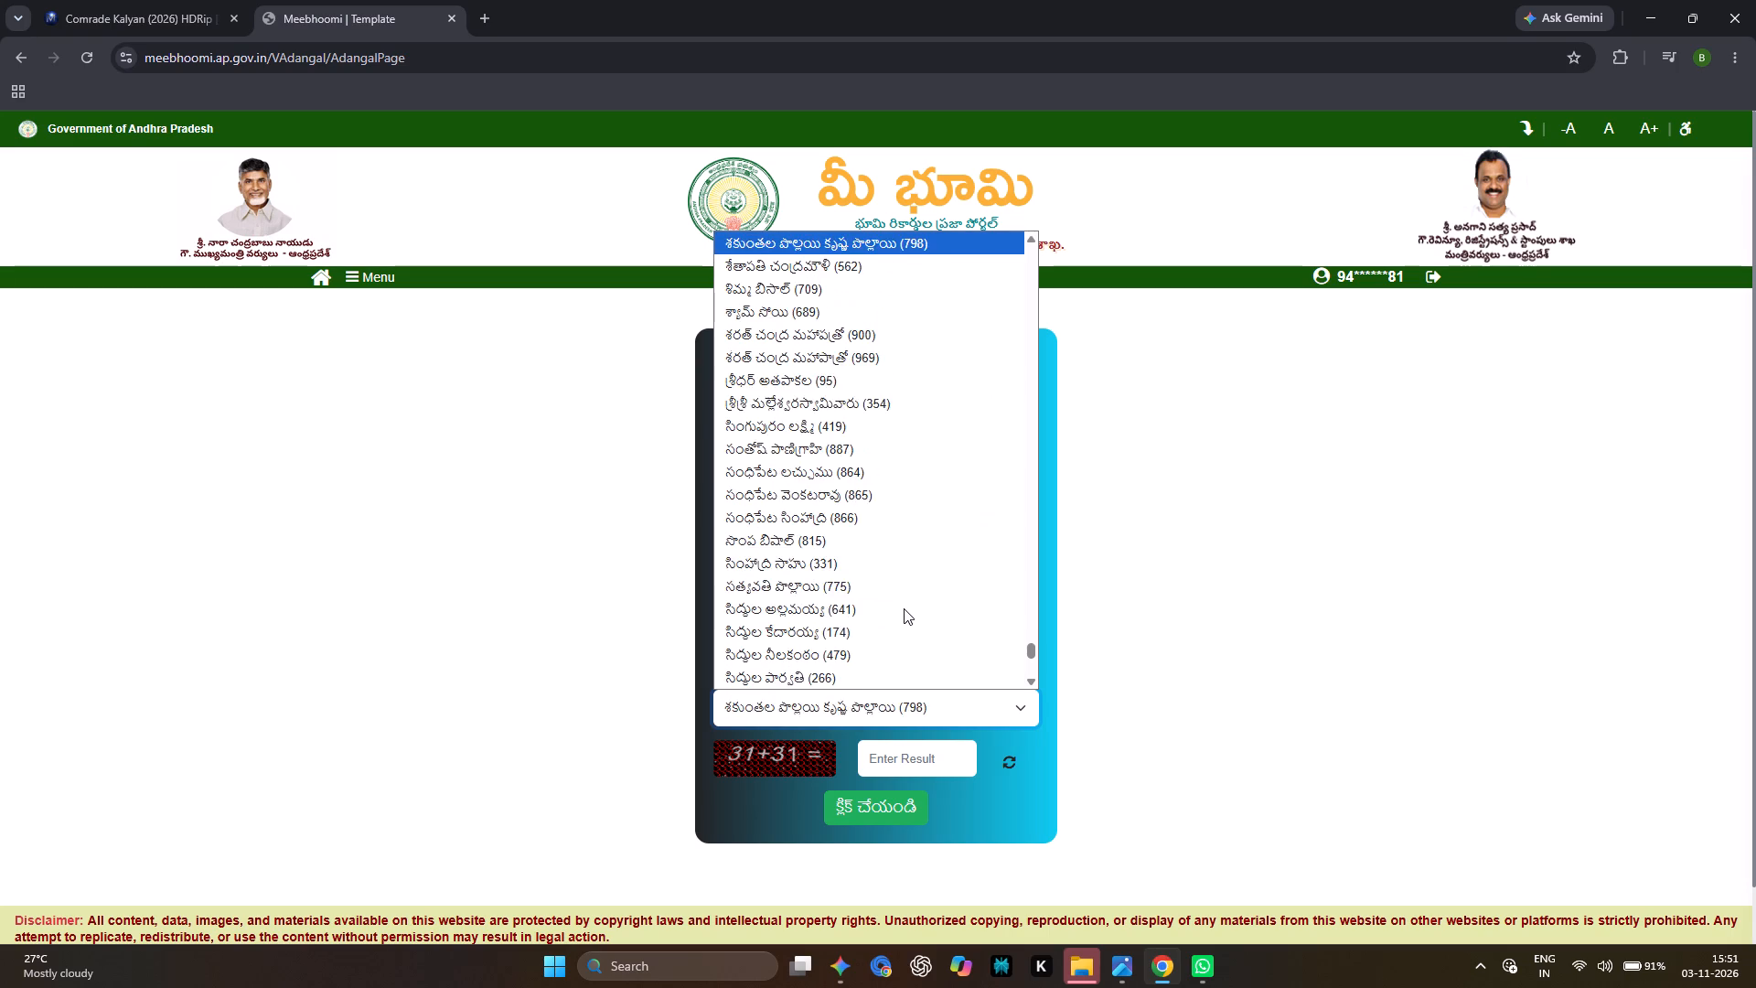
key(Up)
key(Up)
key(Up)
key(Up)
key(Up)
key(Up)
key(Up)
key(Up)
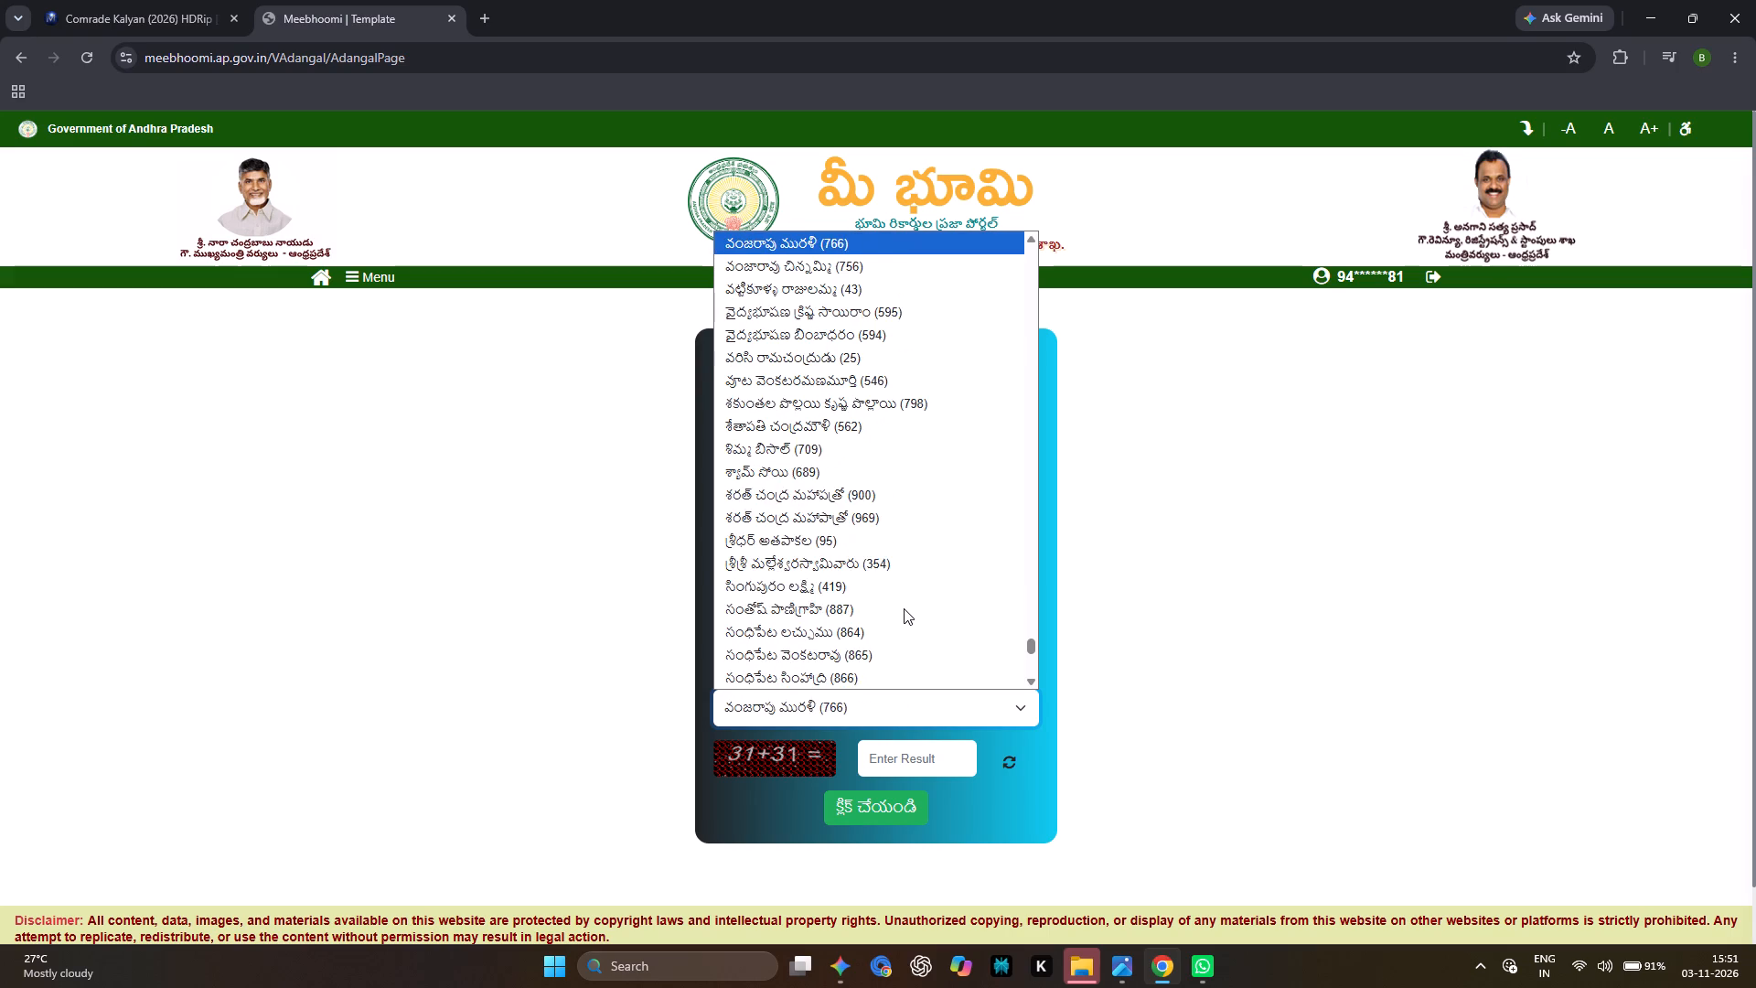
key(Up)
key(Up)
key(Up)
key(Up)
key(Up)
key(Up)
key(Up)
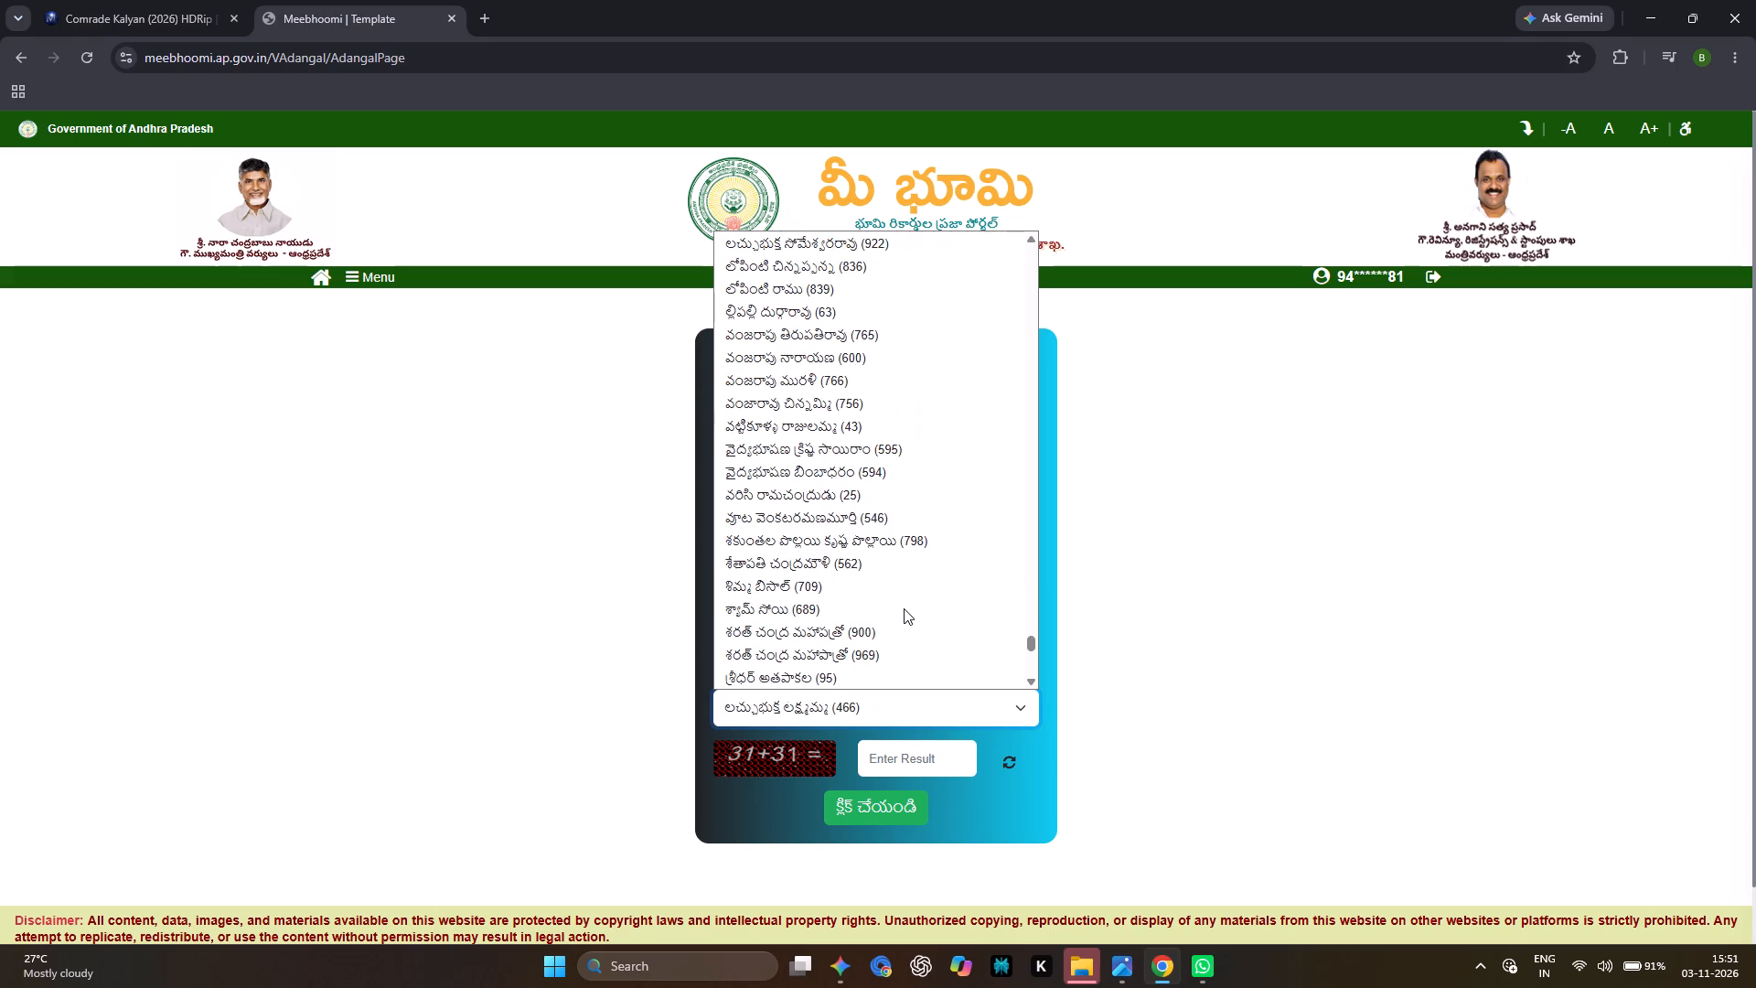
key(Up)
key(Up)
key(Up)
key(Up)
key(Up)
key(Up)
key(Up)
key(Up)
key(Up)
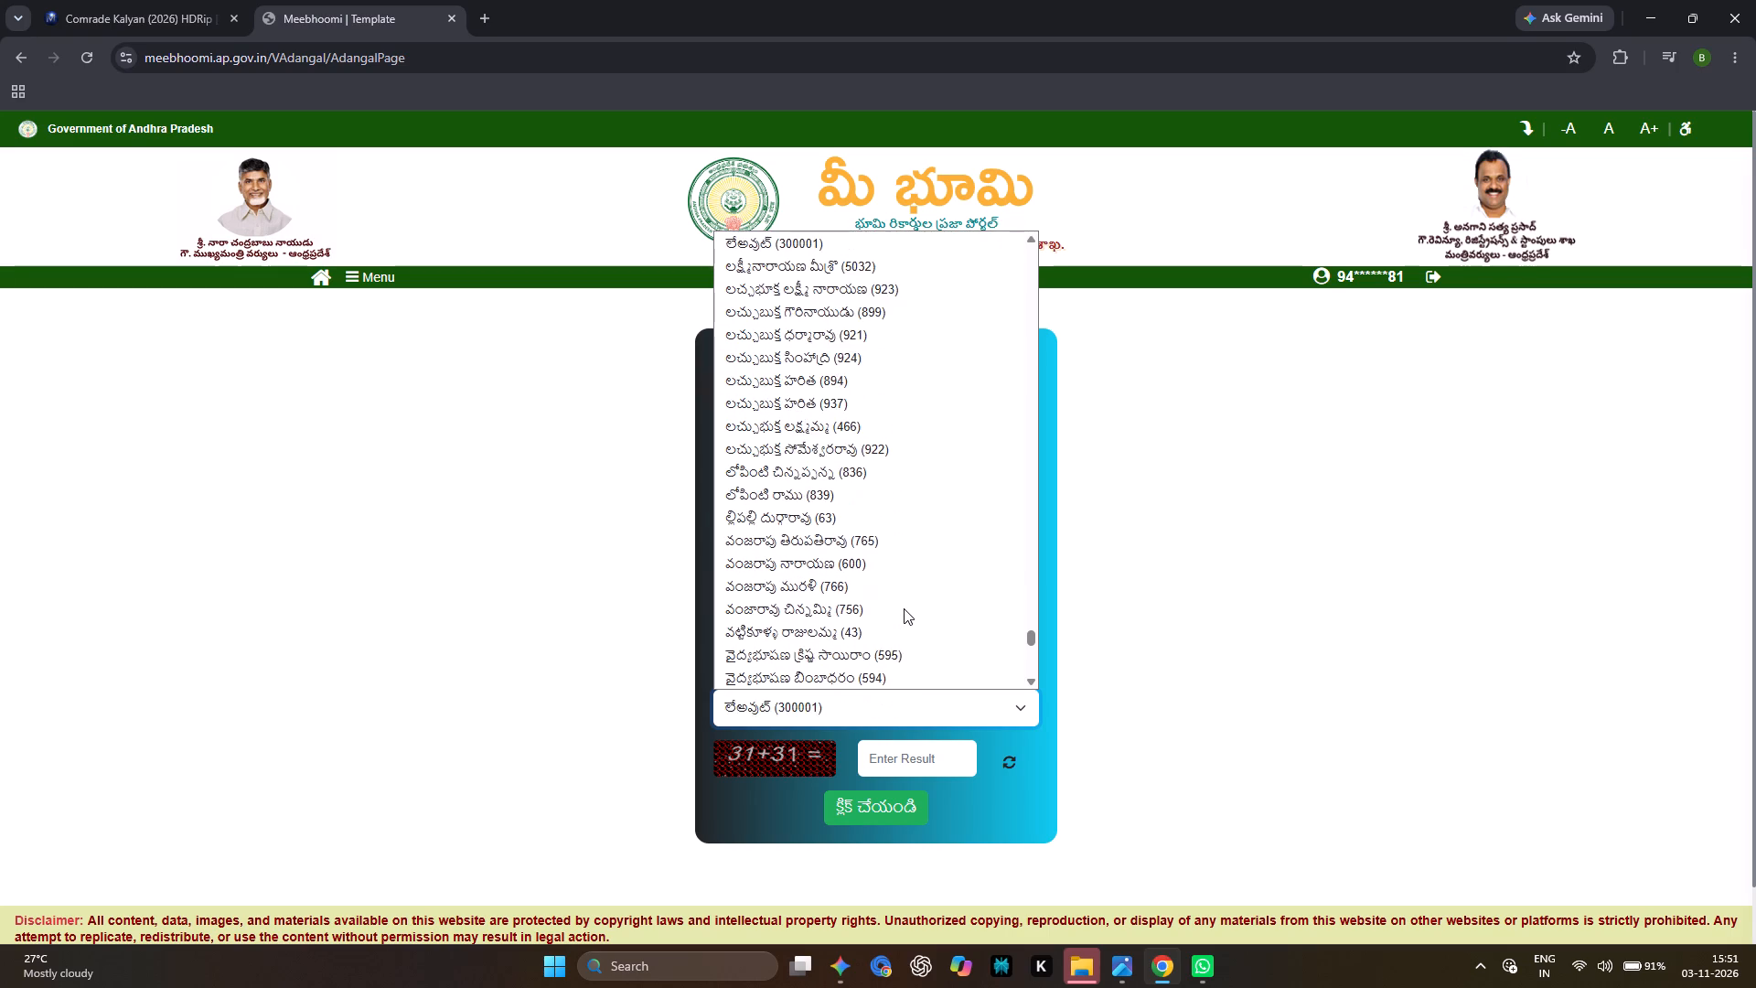
key(Up)
key(Up)
key(Up)
key(Up)
key(Up)
key(Up)
key(Up)
key(Up)
key(Up)
key(Up)
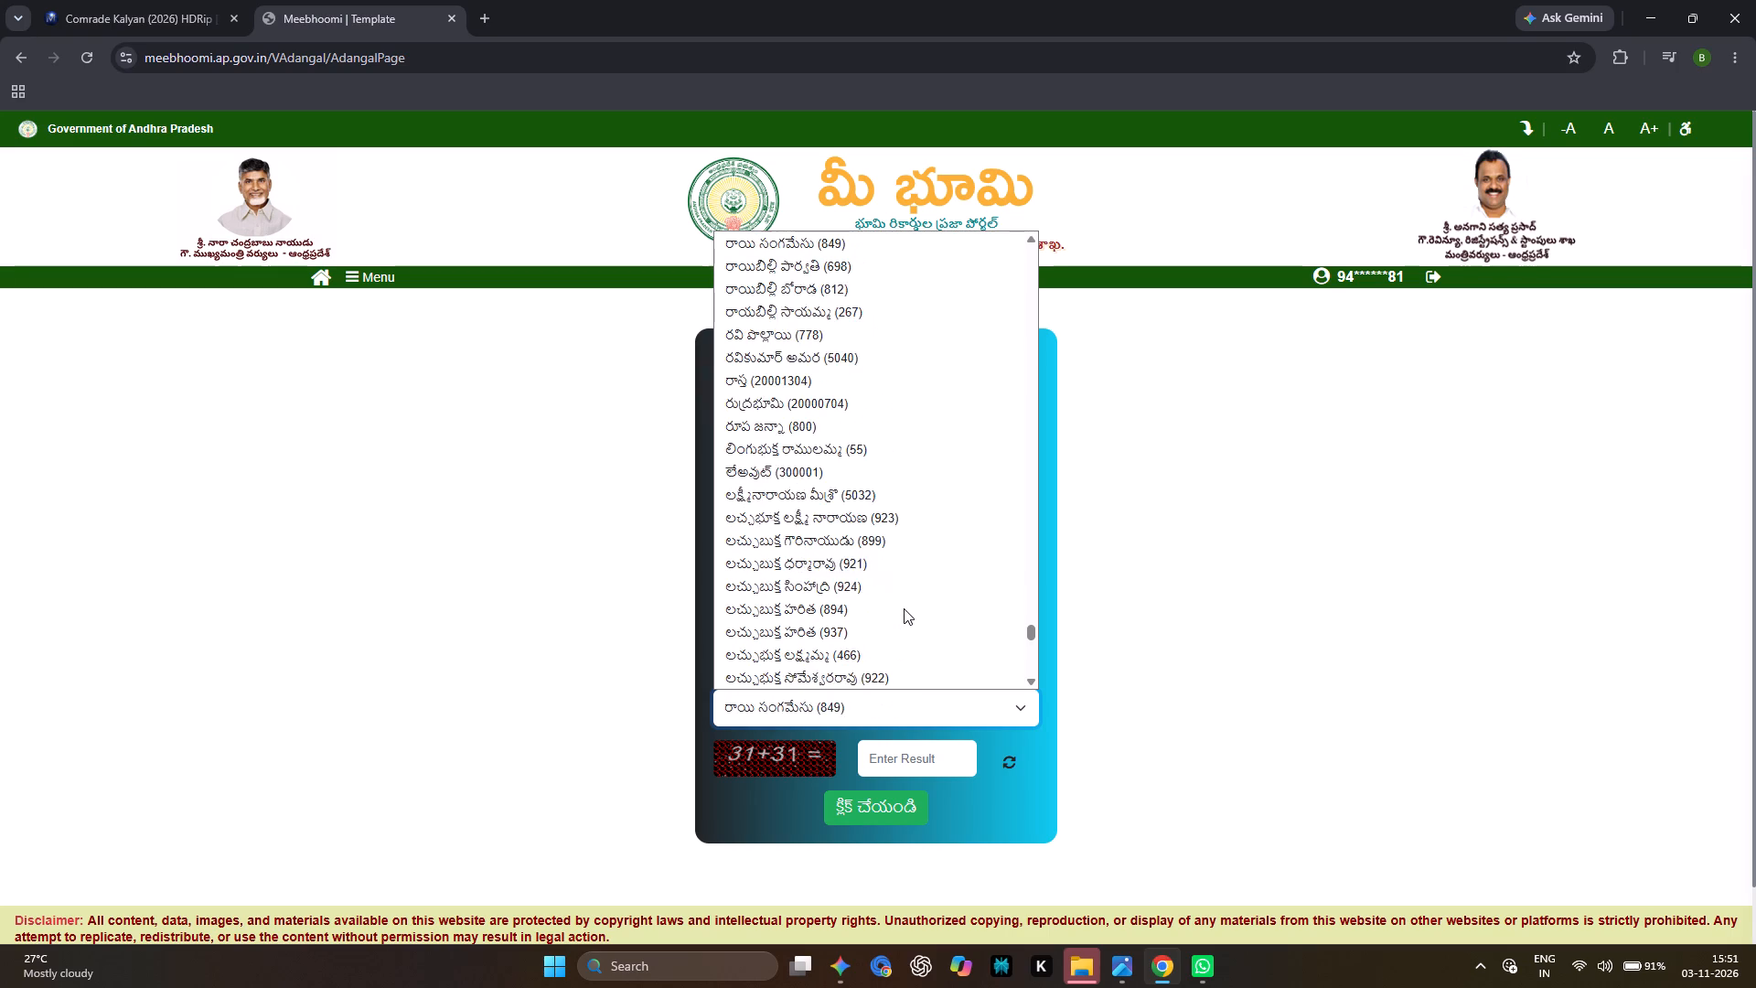
key(Up)
key(Up)
key(Up)
key(Up)
key(Up)
key(Up)
key(Up)
key(Up)
key(Up)
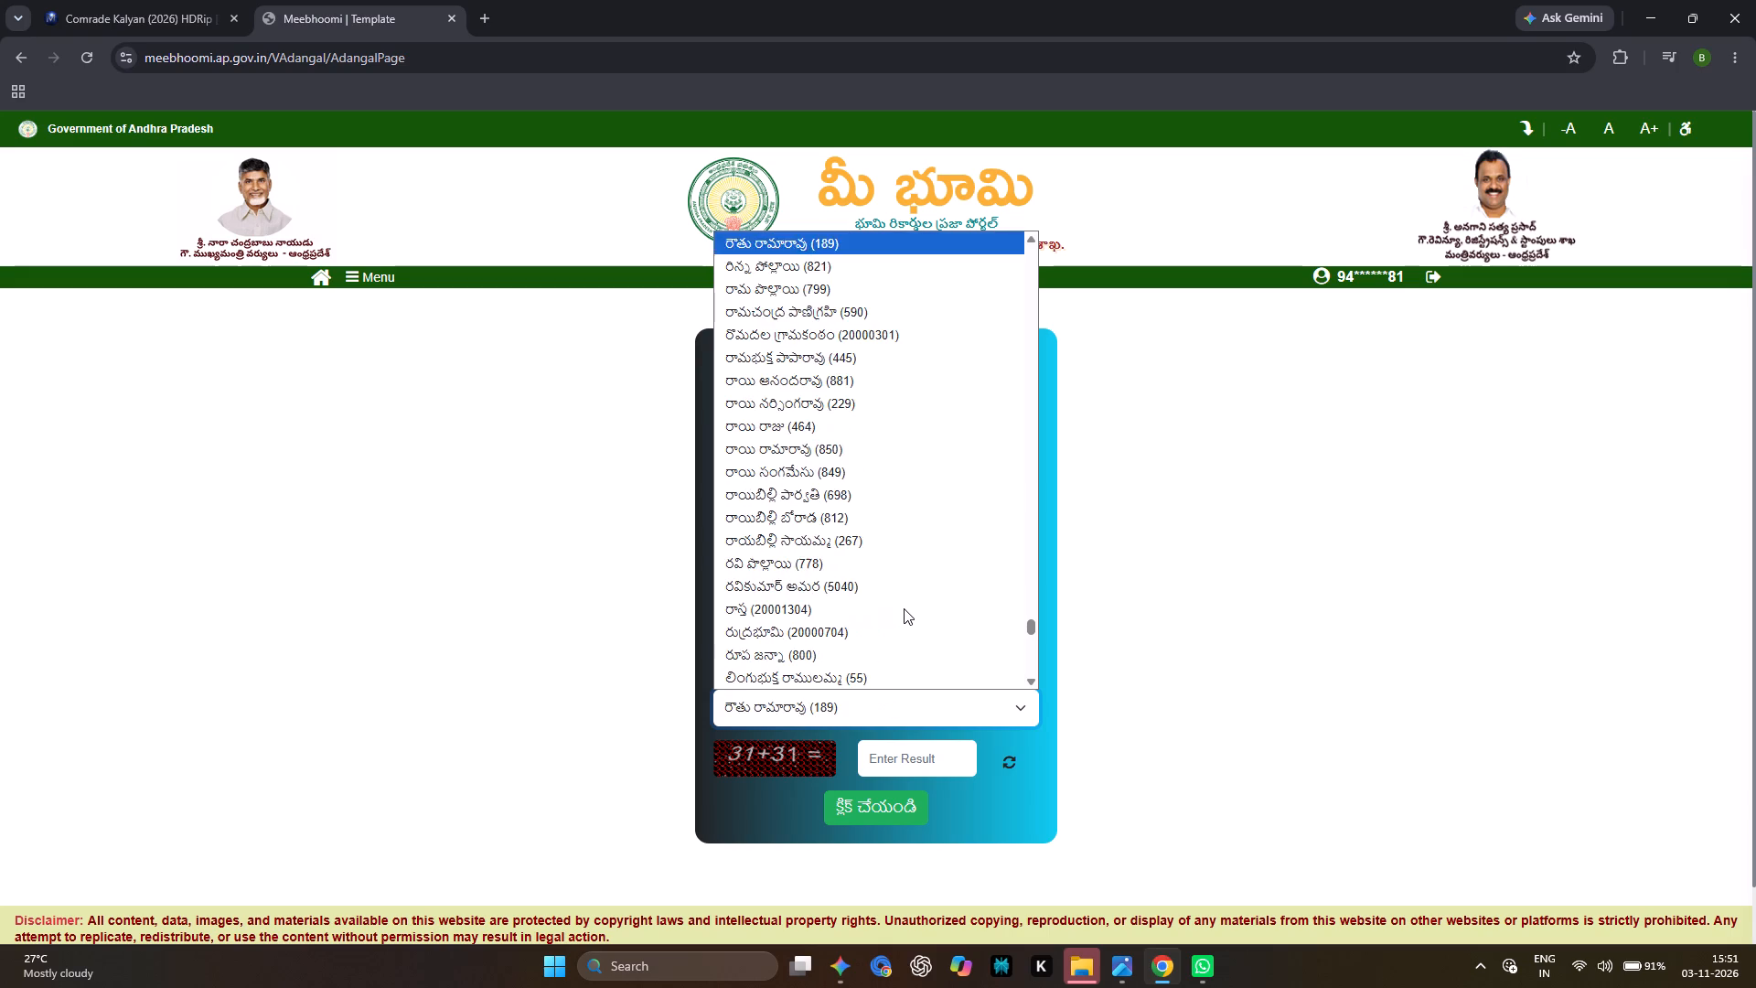
key(Up)
key(Up)
scroll(904, 608, up, 5)
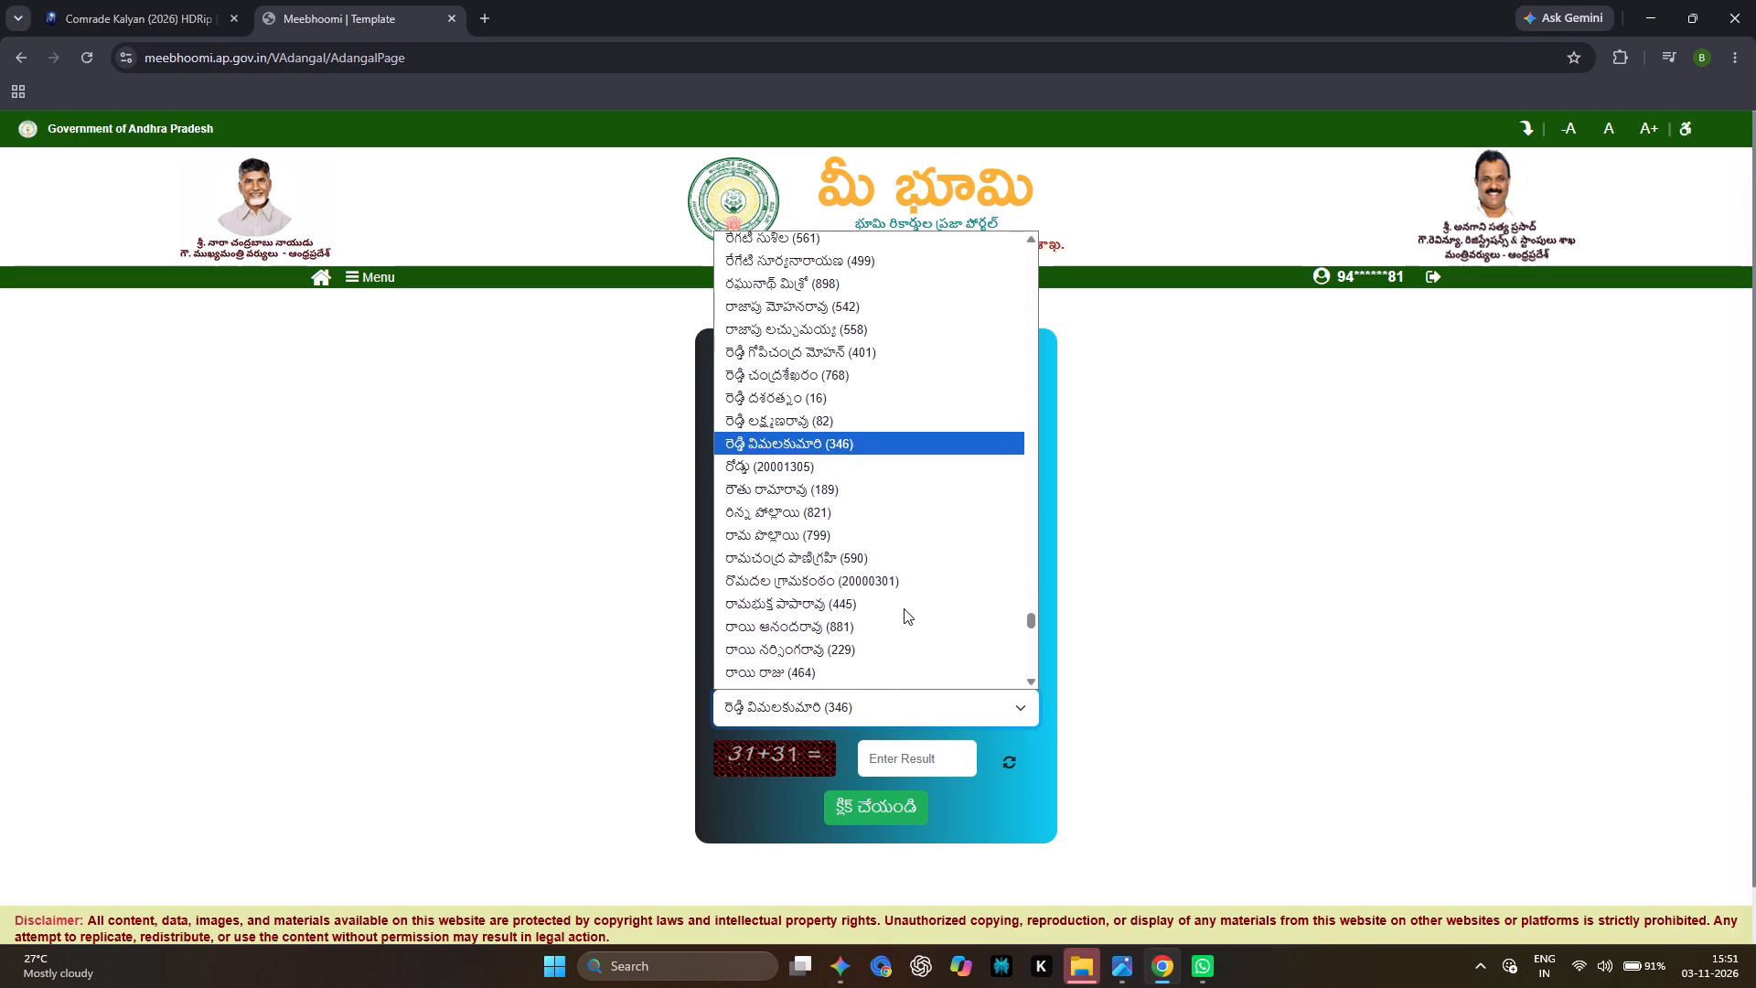
scroll(904, 608, up, 8)
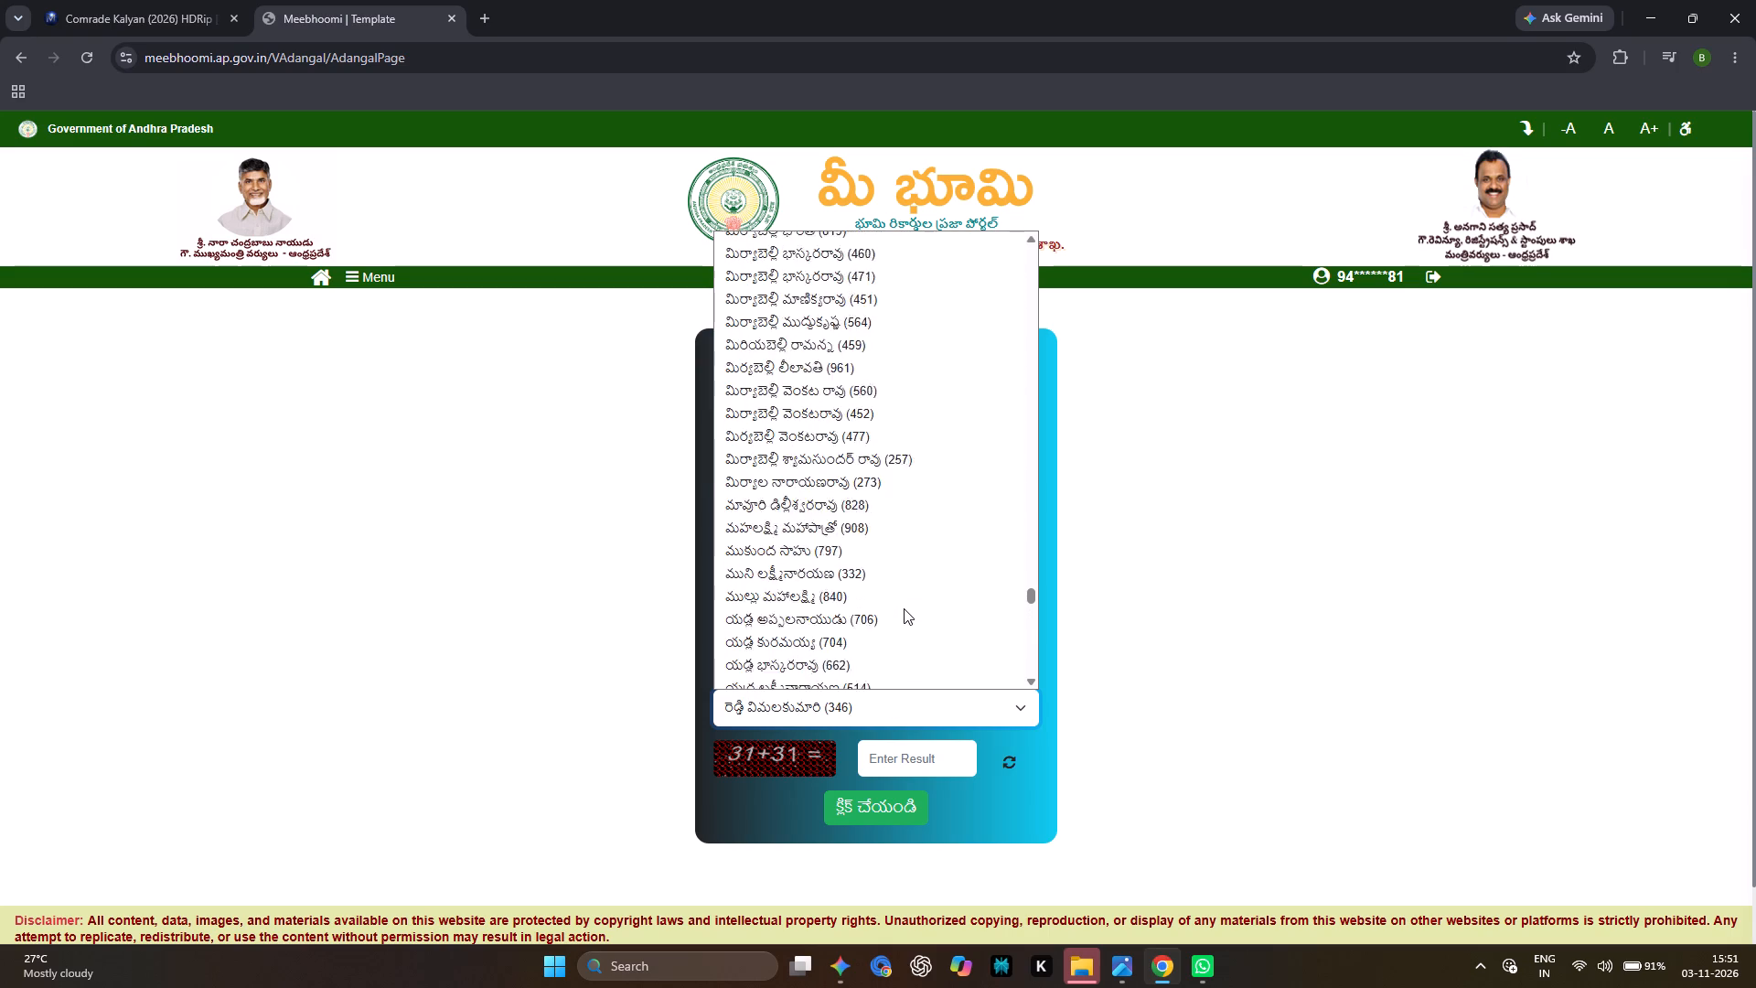
scroll(904, 608, down, 1)
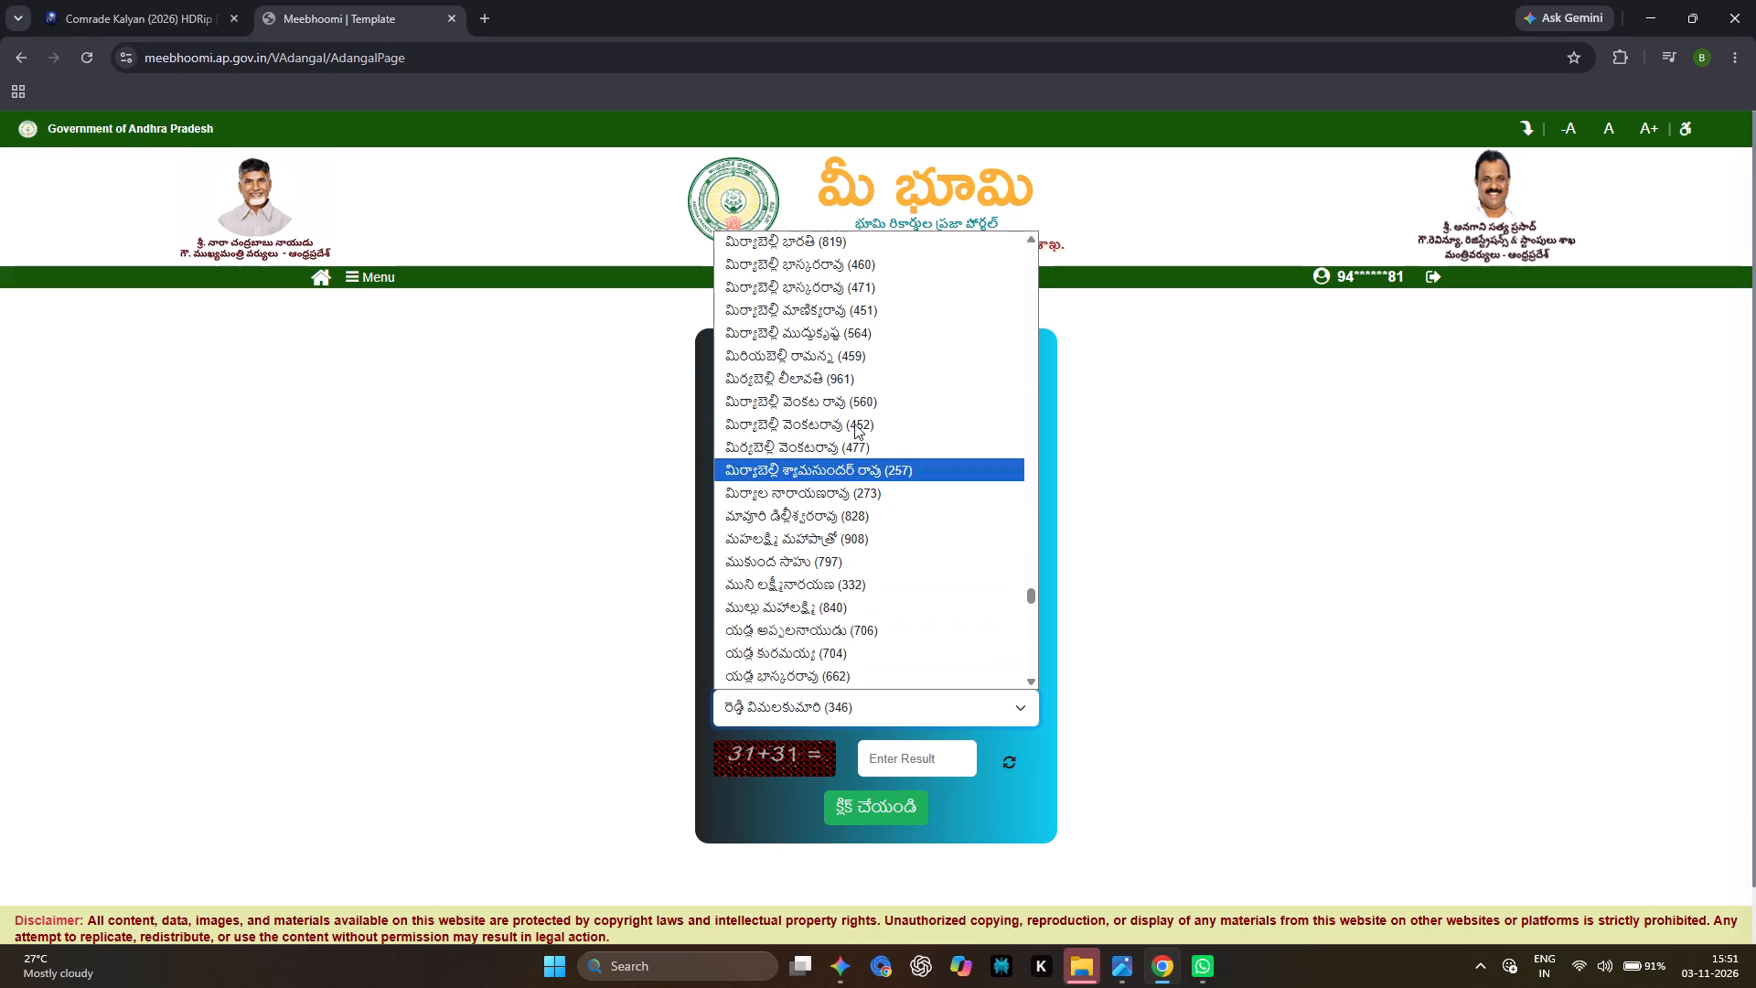
scroll(854, 341, down, 1)
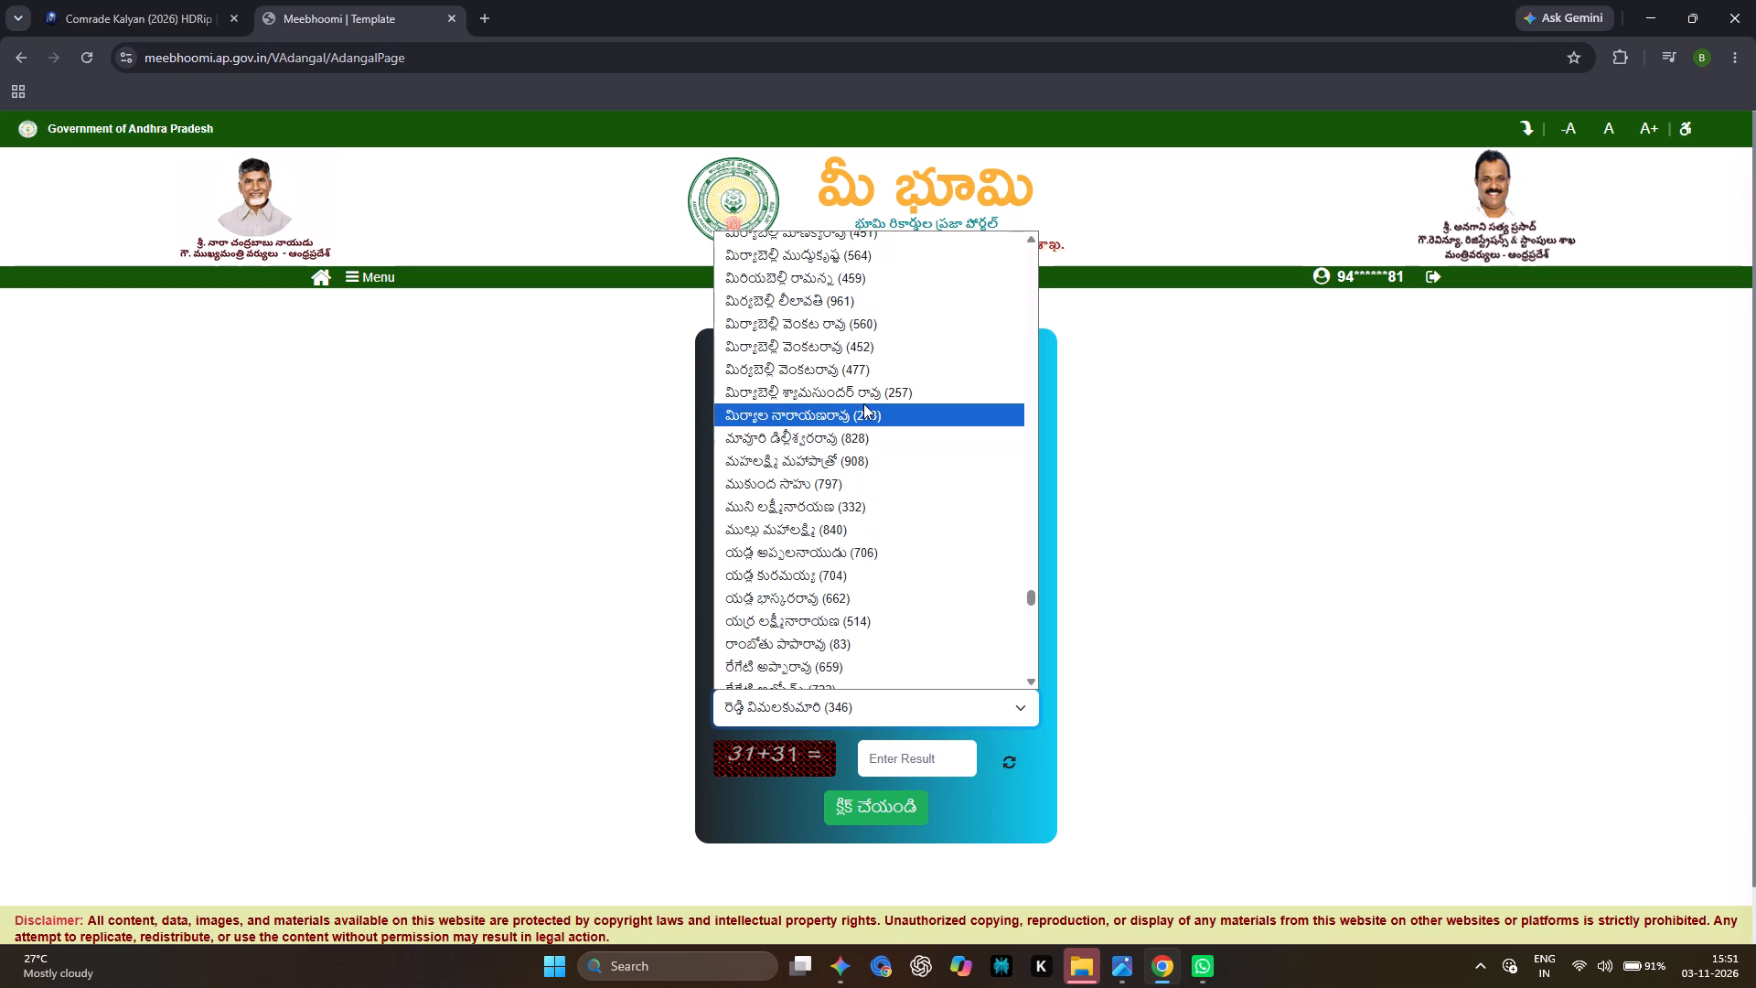
Find and select the pattadar entry numbered 97 among the names beginning with మి in the Rompivalasa list.
key(Up)
key(Up)
key(Up)
key(Up)
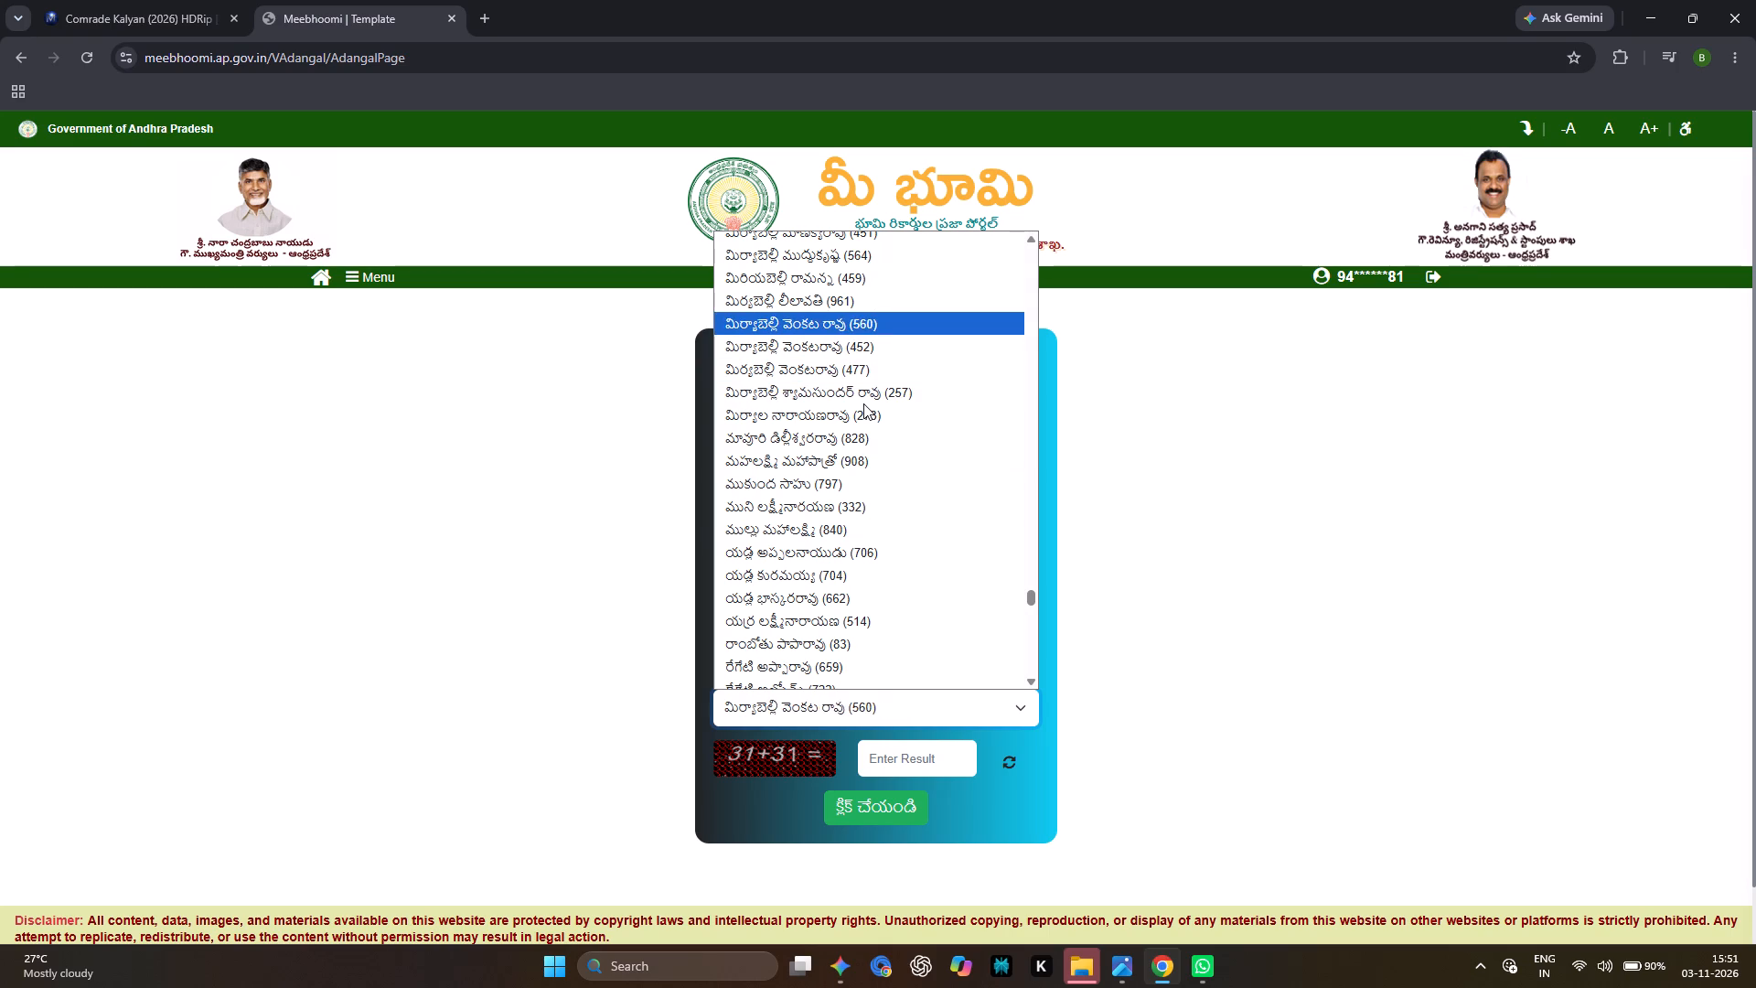
key(Up)
key(Up)
key(Up)
key(Up)
key(Up)
key(Up)
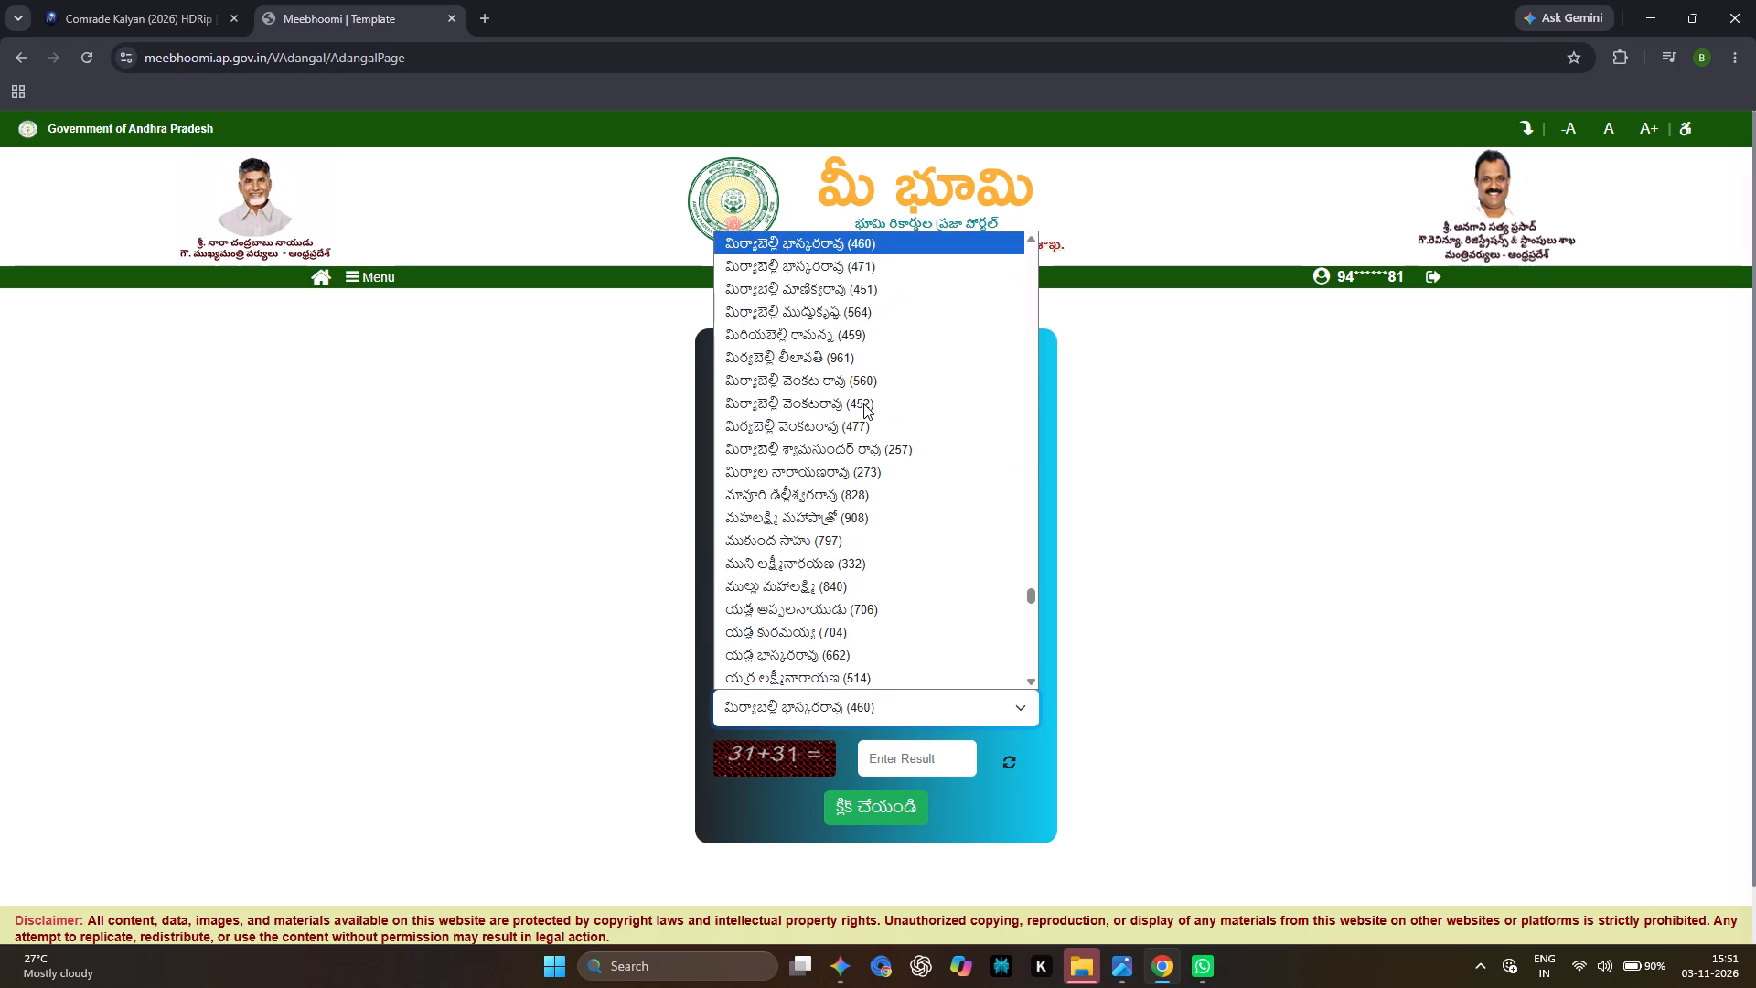
key(Up)
key(Up)
key(Up)
key(Up)
key(Up)
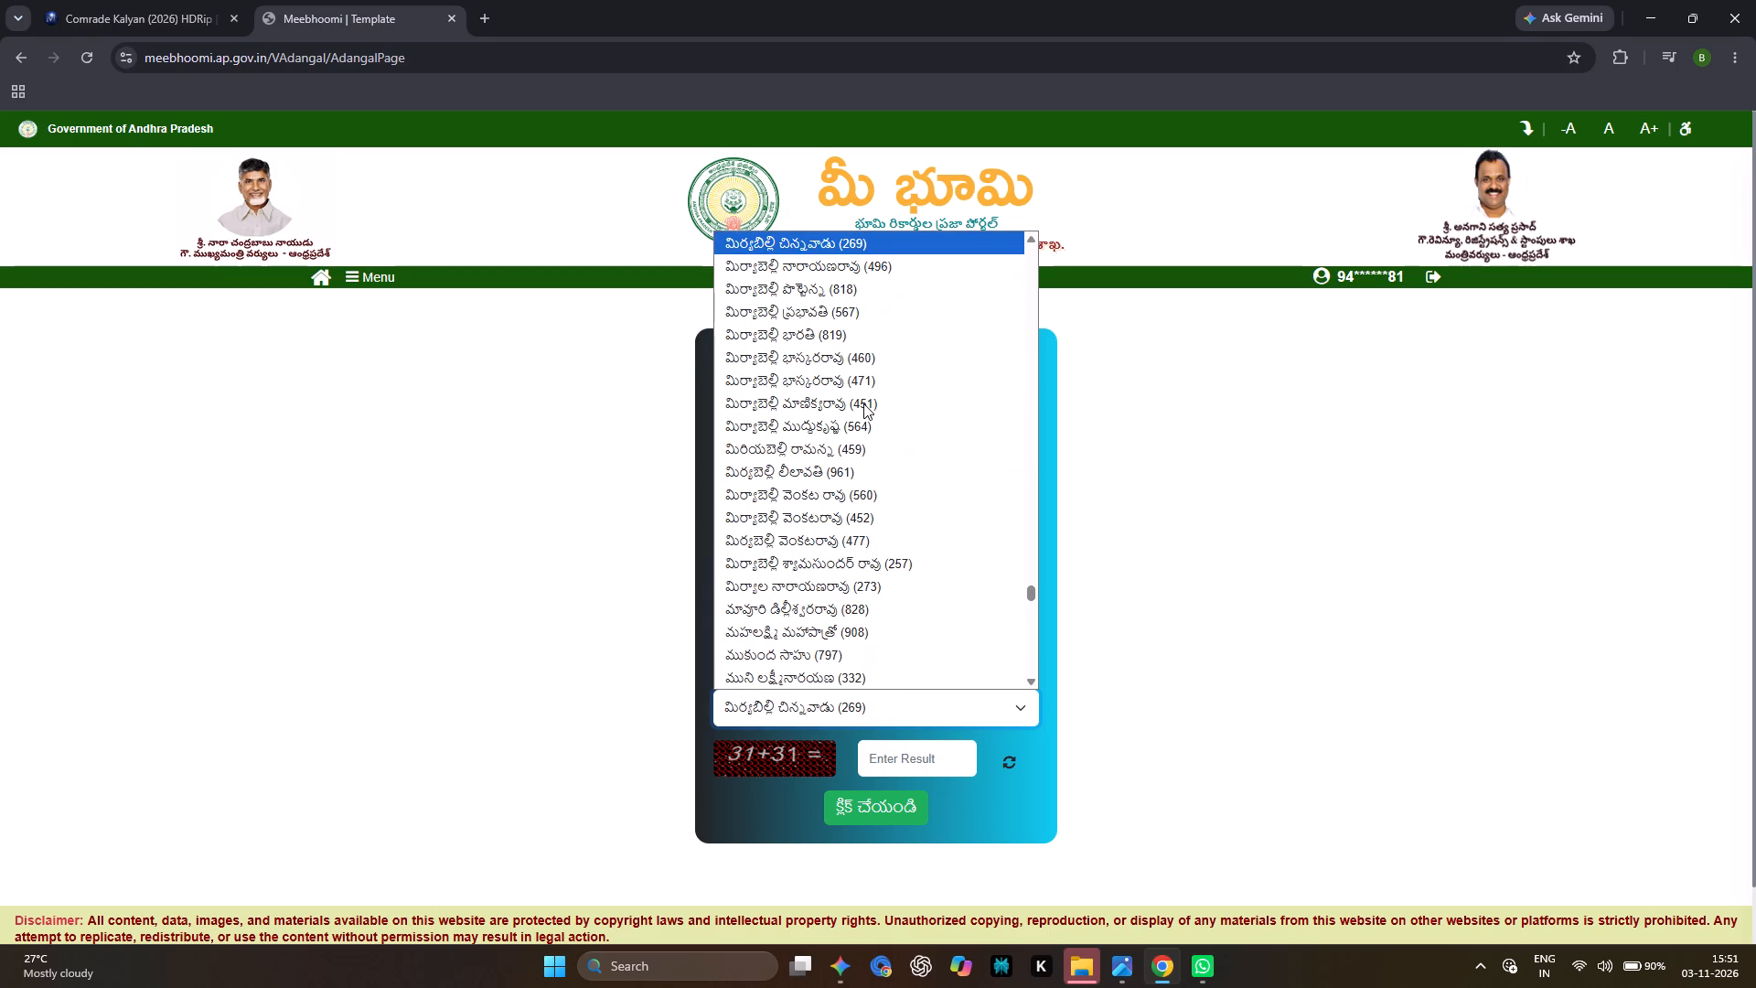
key(Up)
key(Up)
key(Up)
key(Up)
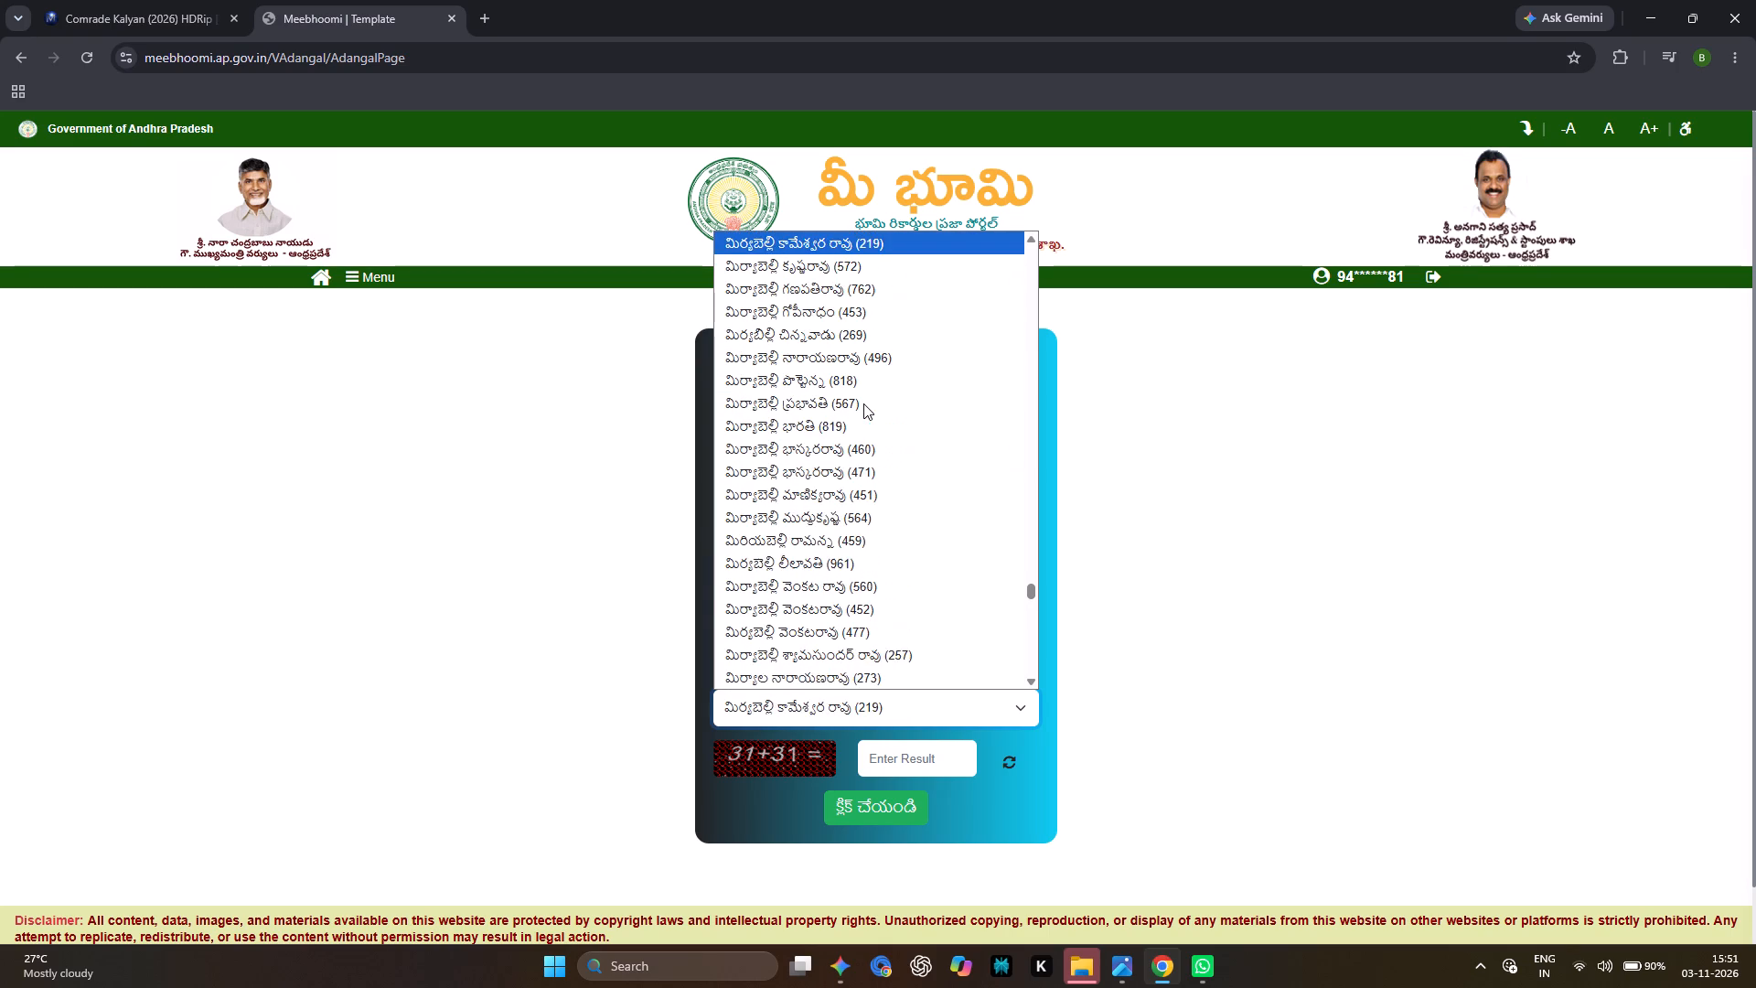
key(Up)
key(Up)
key(Up)
key(Up)
key(Up)
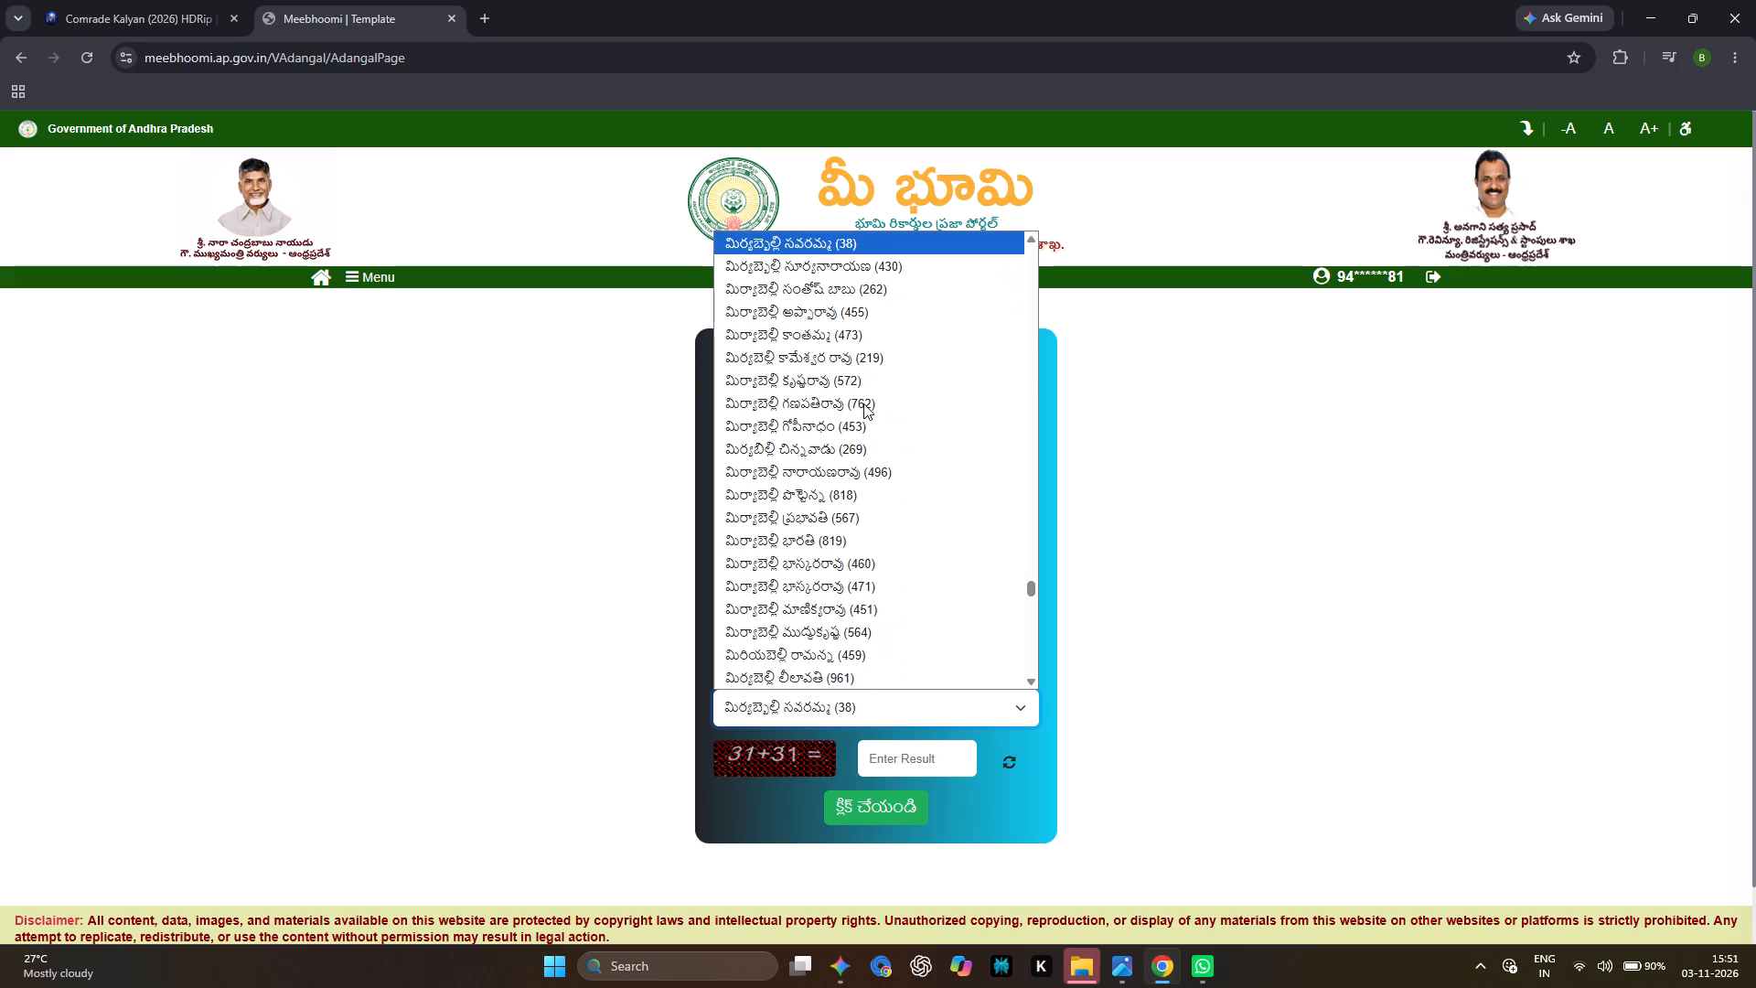
key(Up)
key(Up)
key(Up)
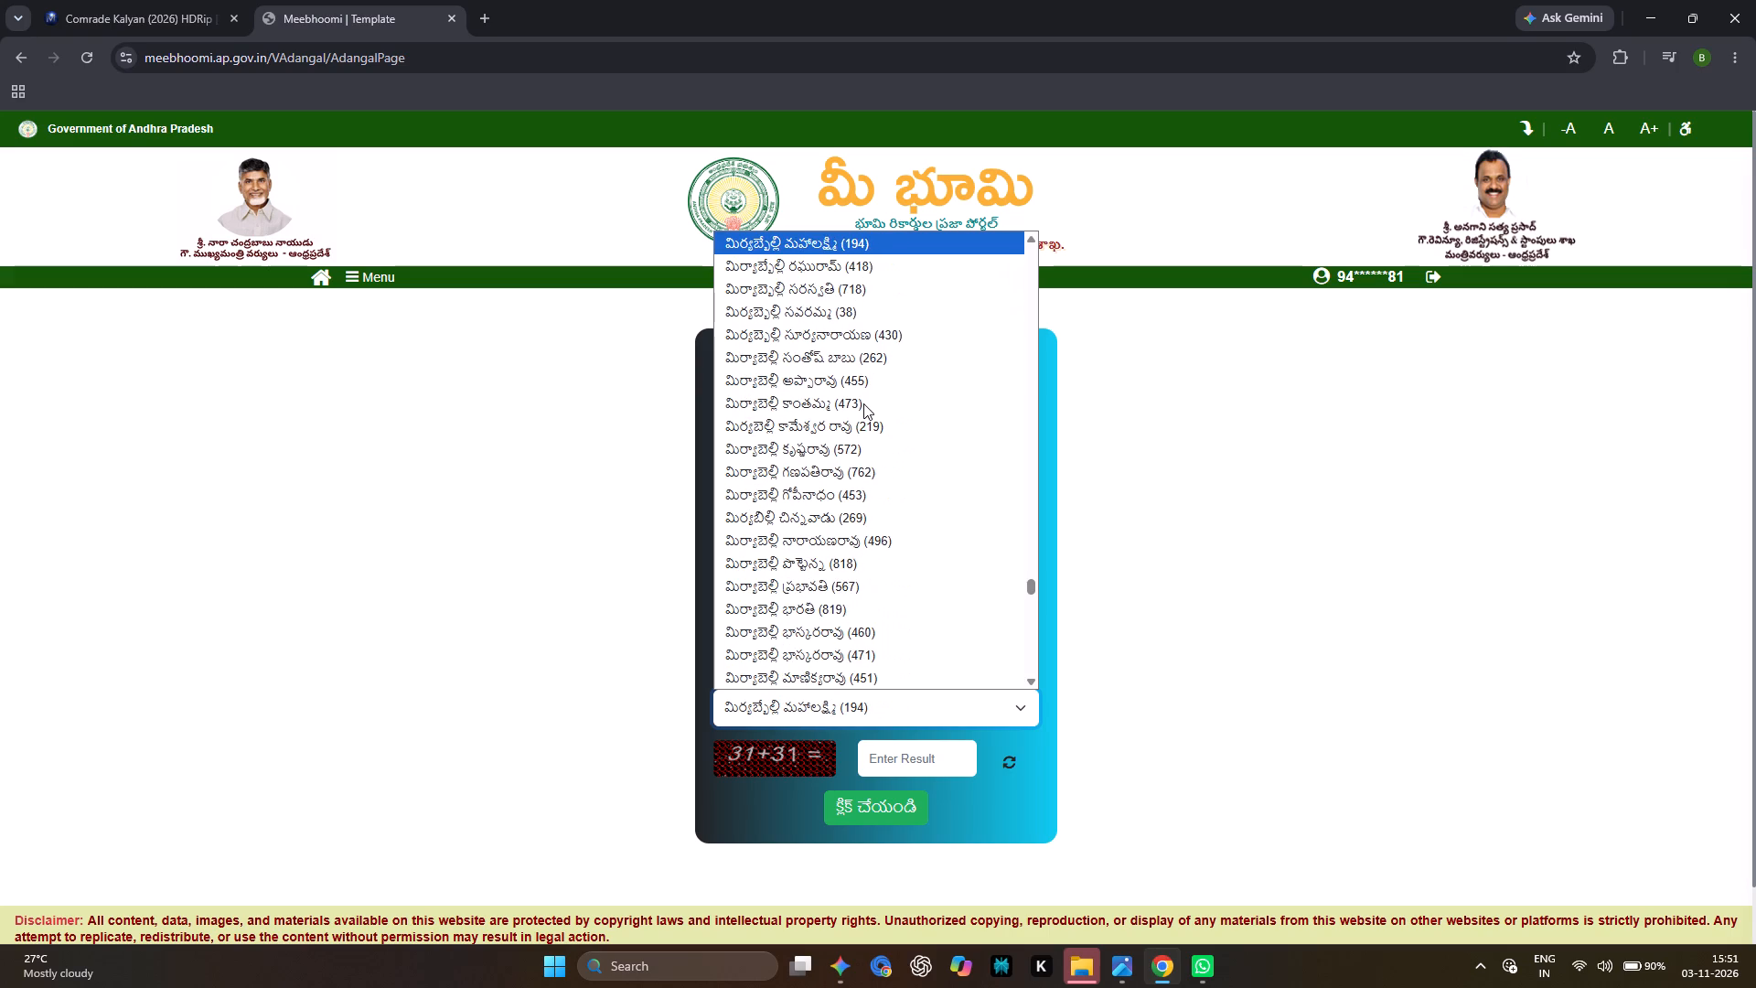
key(Up)
key(Up)
key(Up)
key(Up)
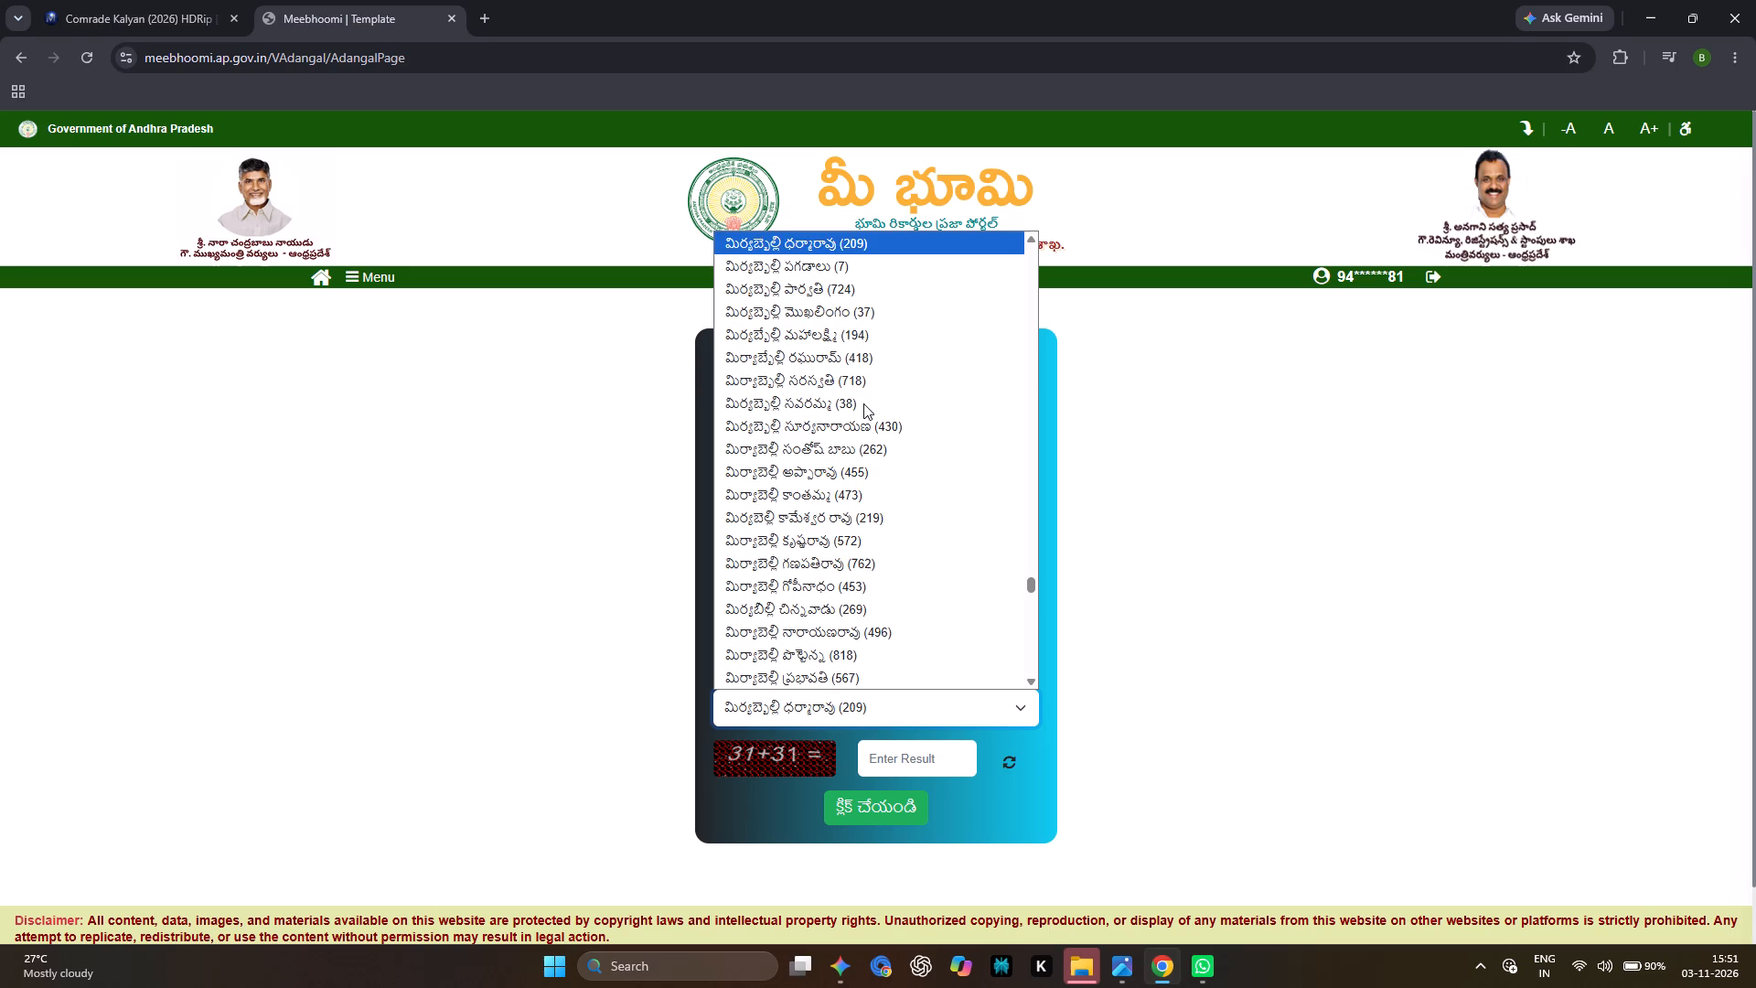
key(Up)
key(Up)
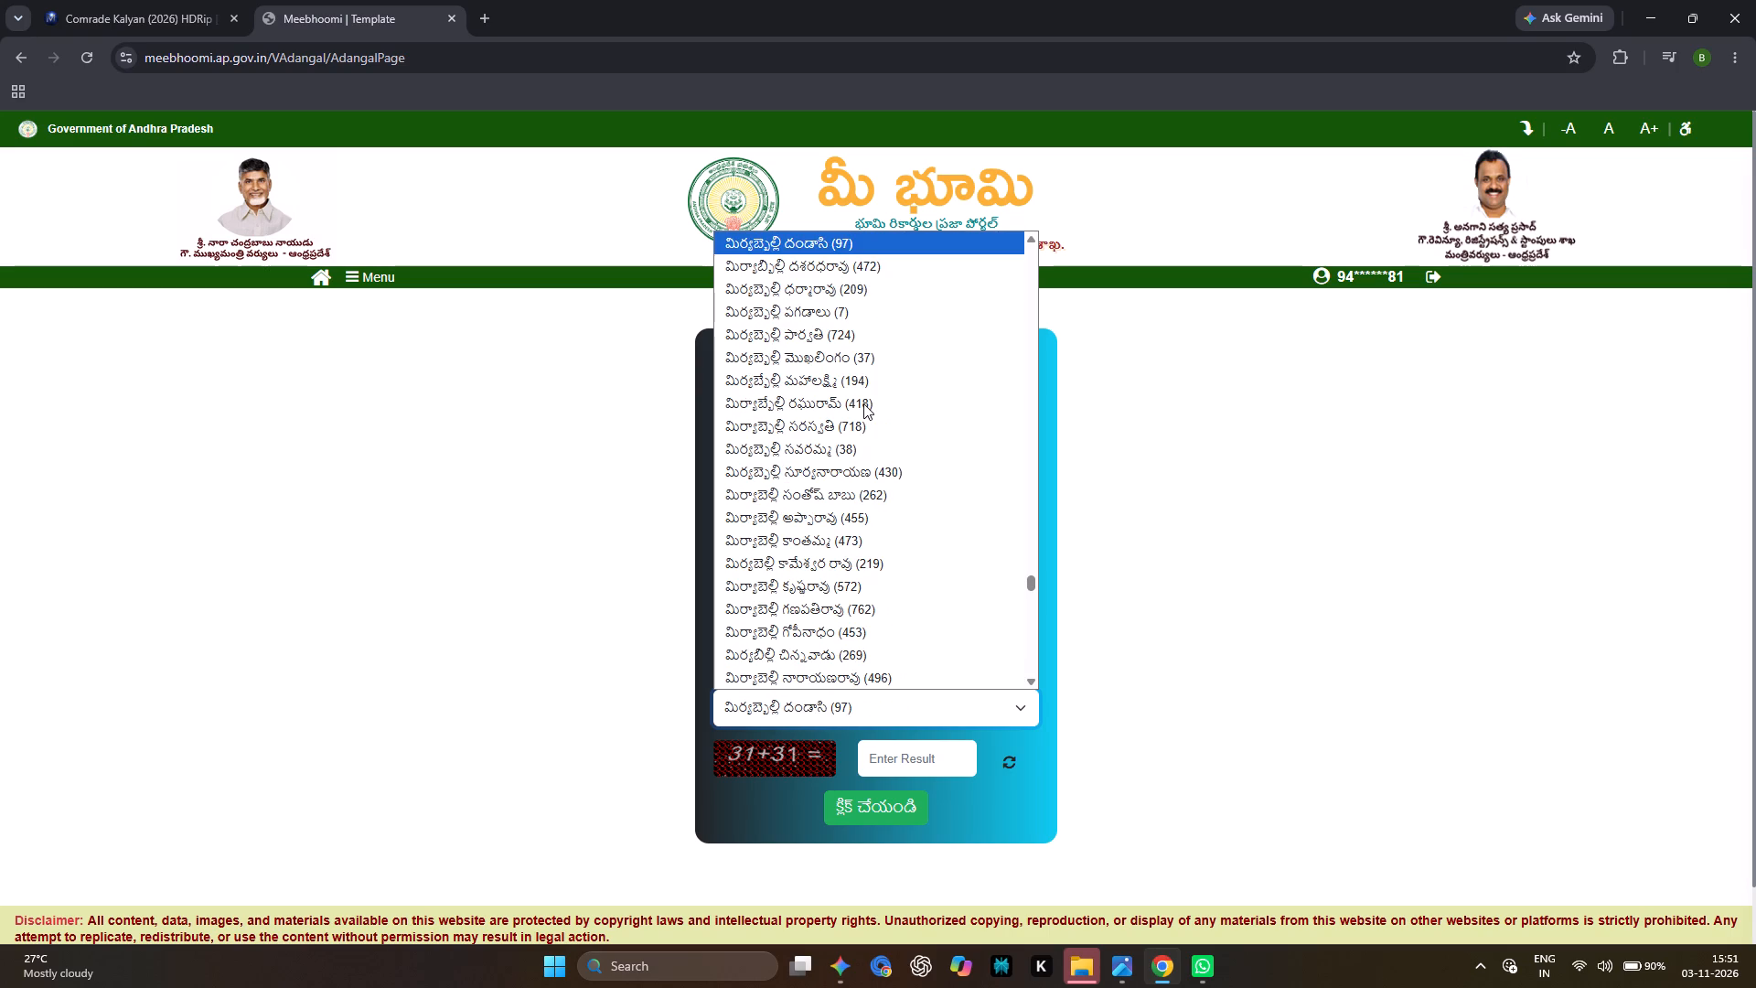
click(894, 242)
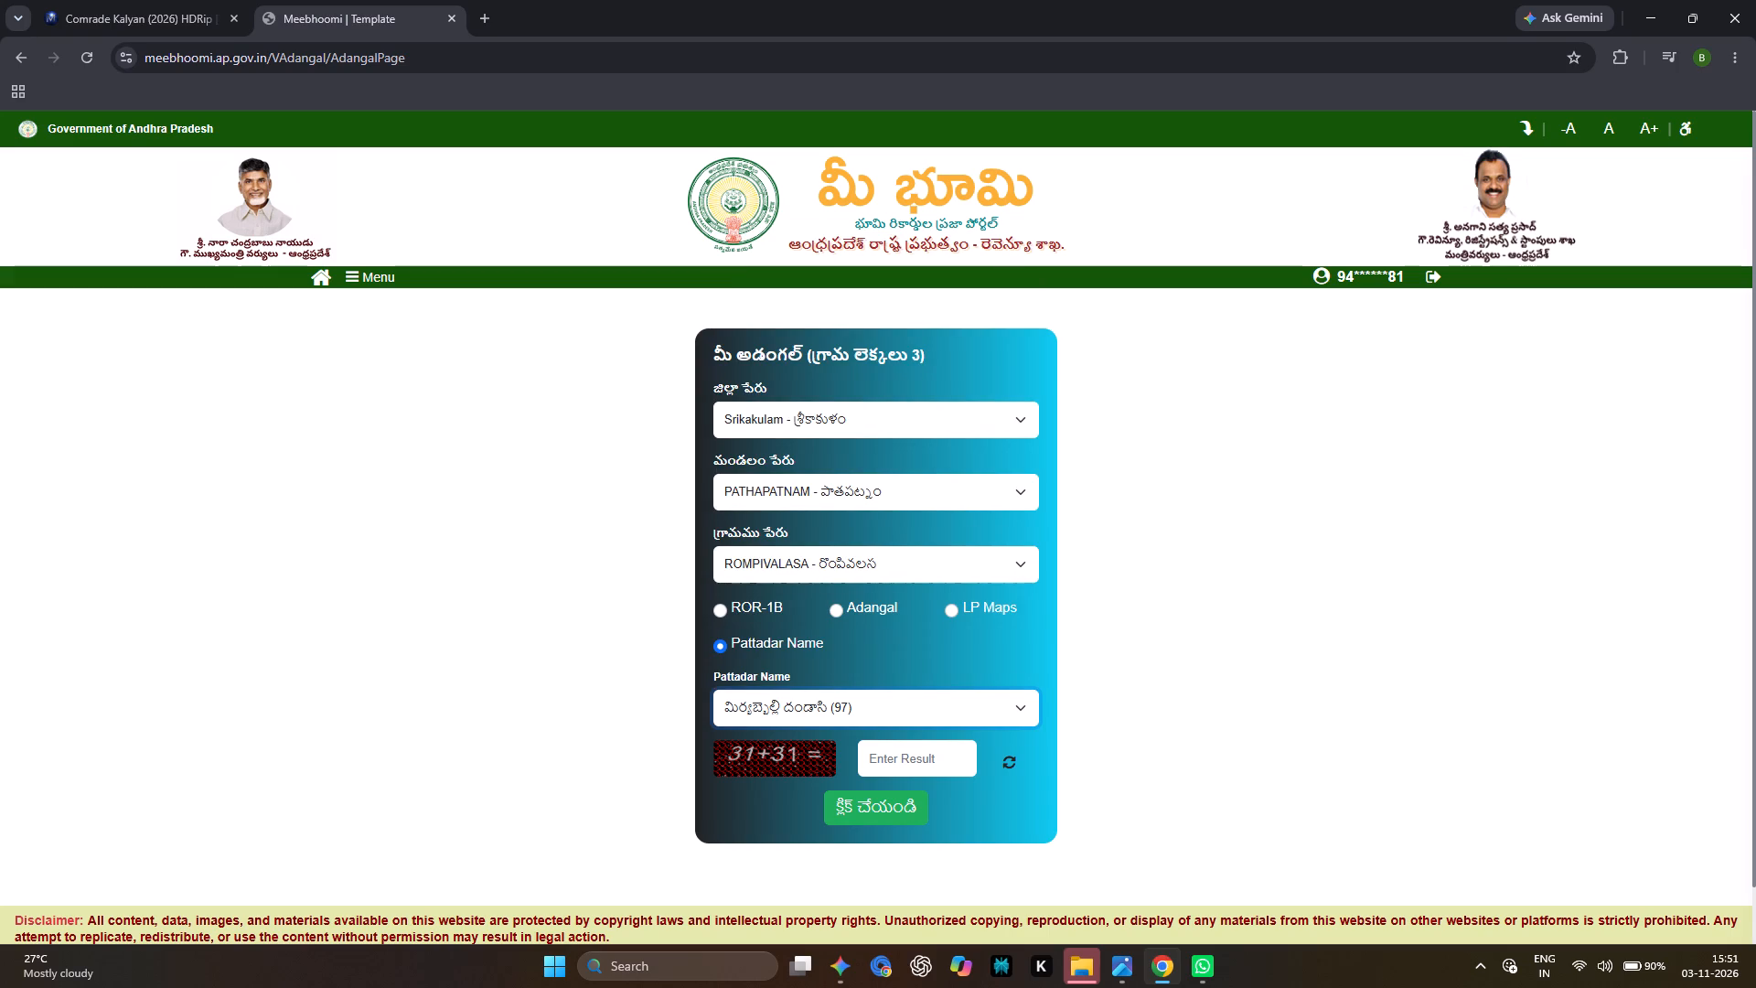
Enter 62 as the captcha result and submit the request for the selected pattadar's ROR1b report.
click(896, 761)
key(6)
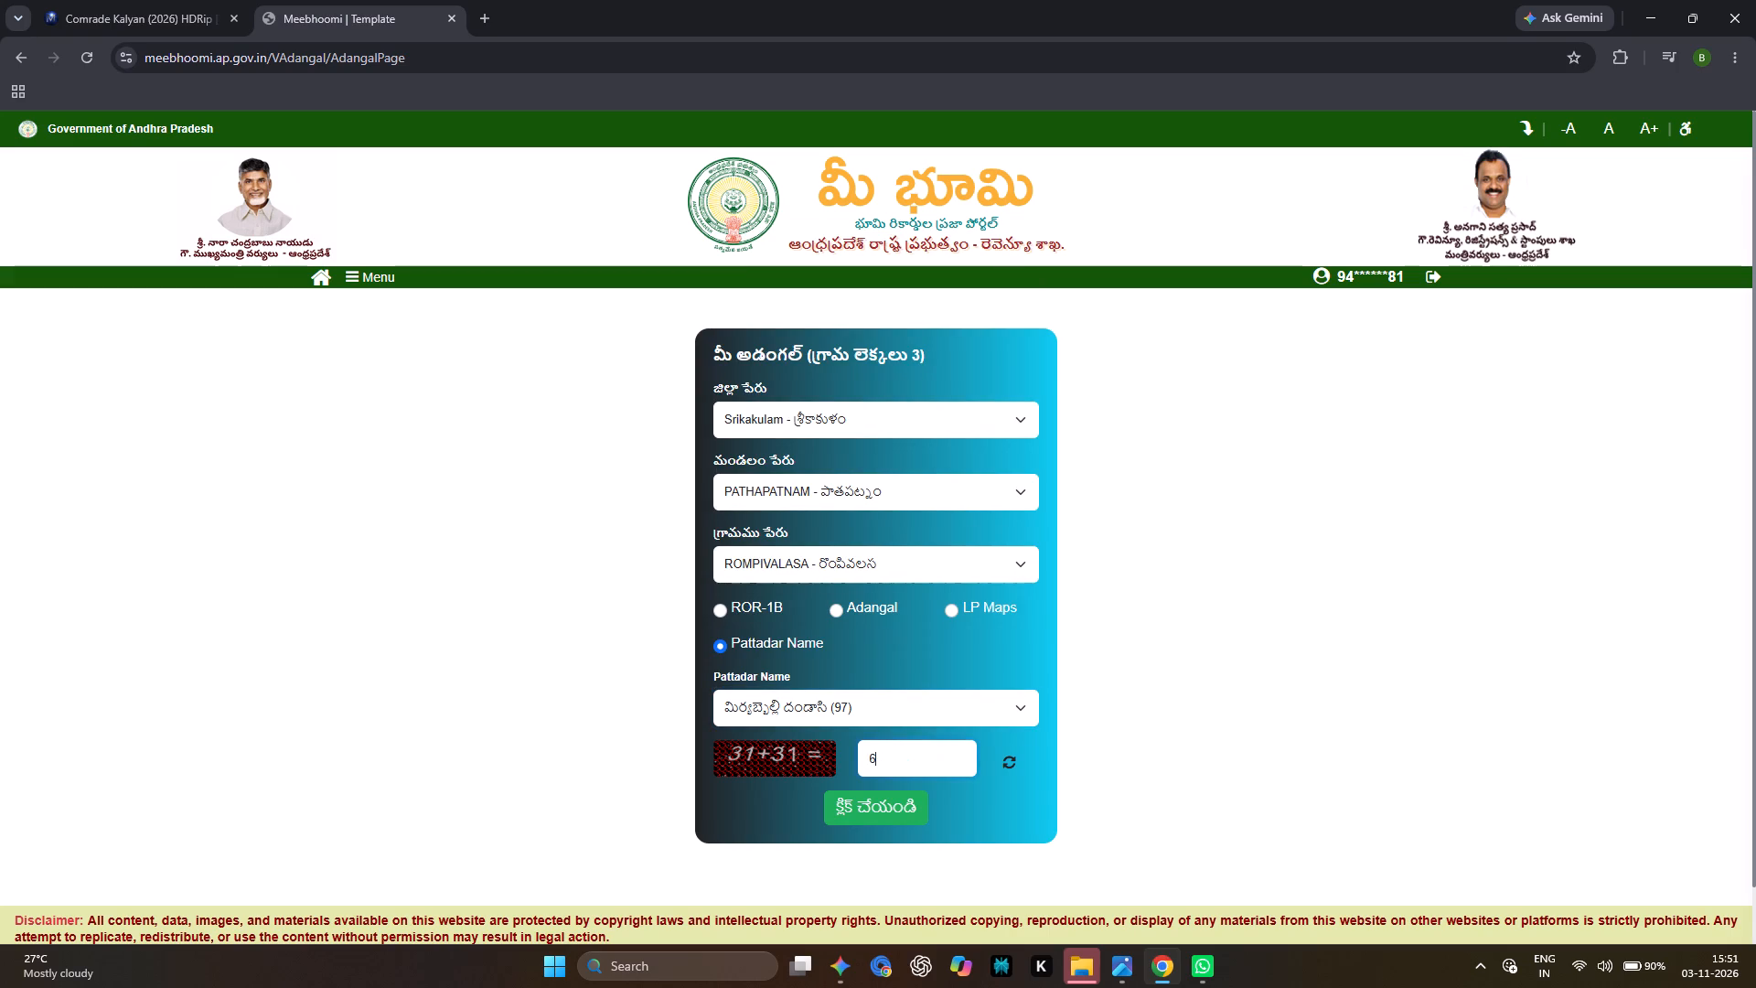
key(2)
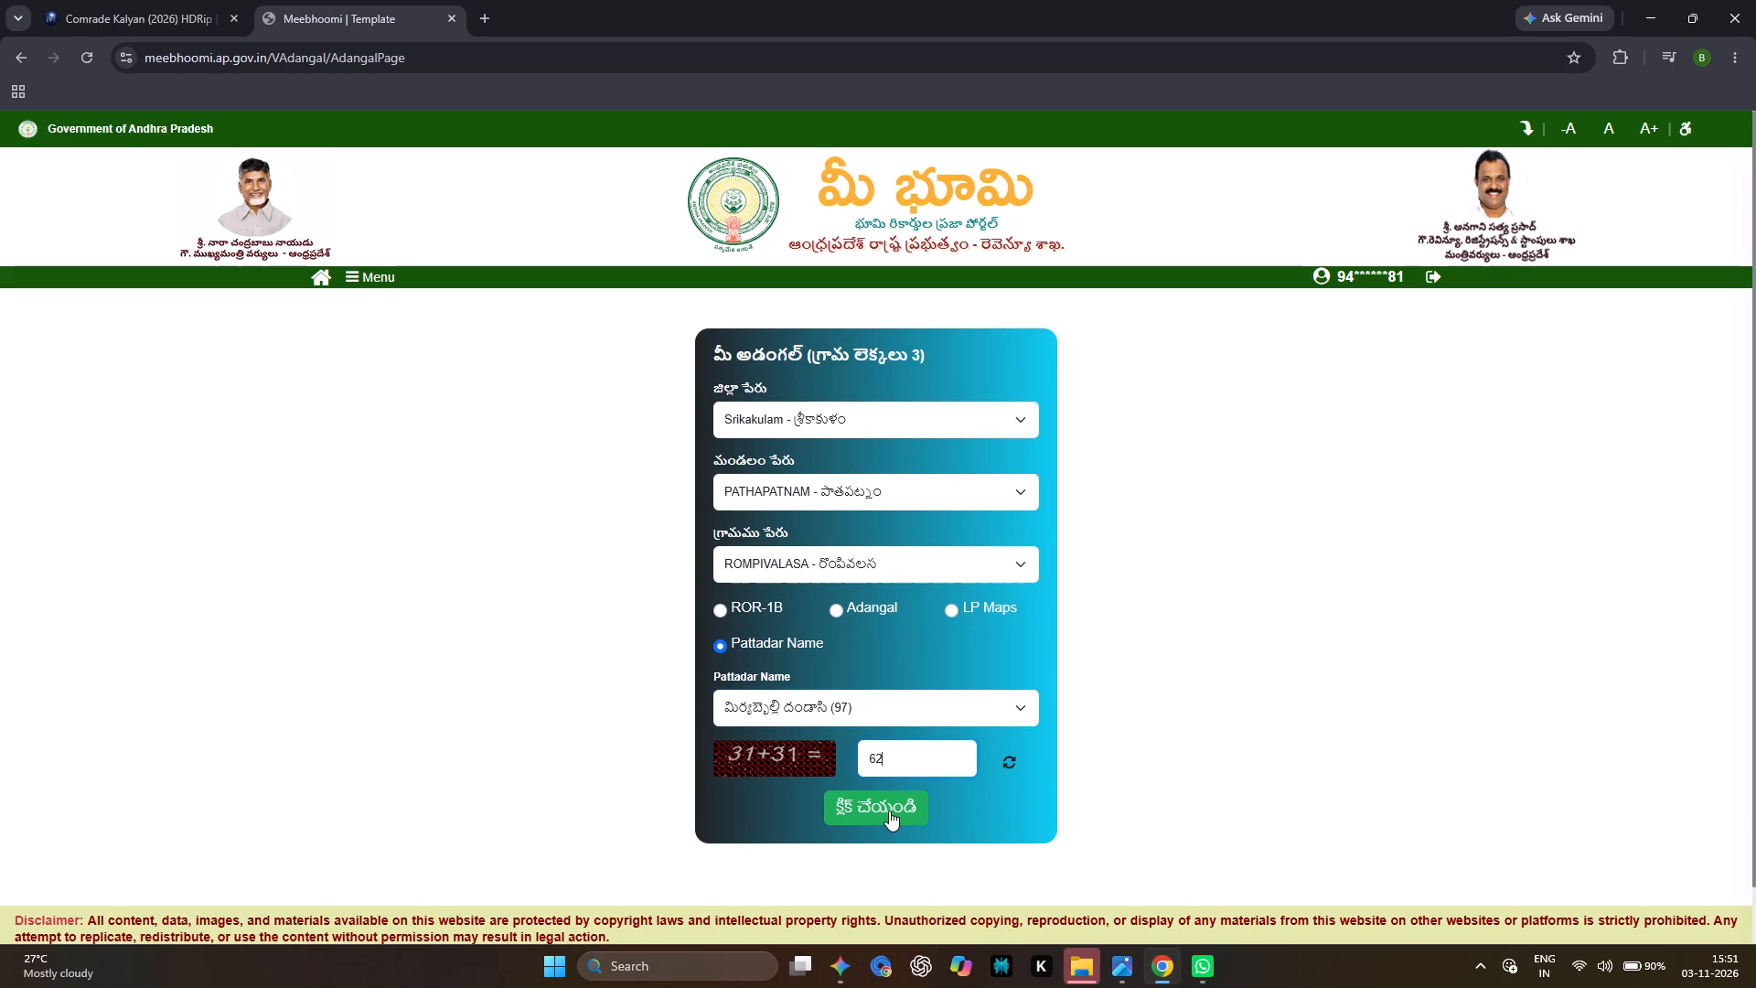
click(889, 810)
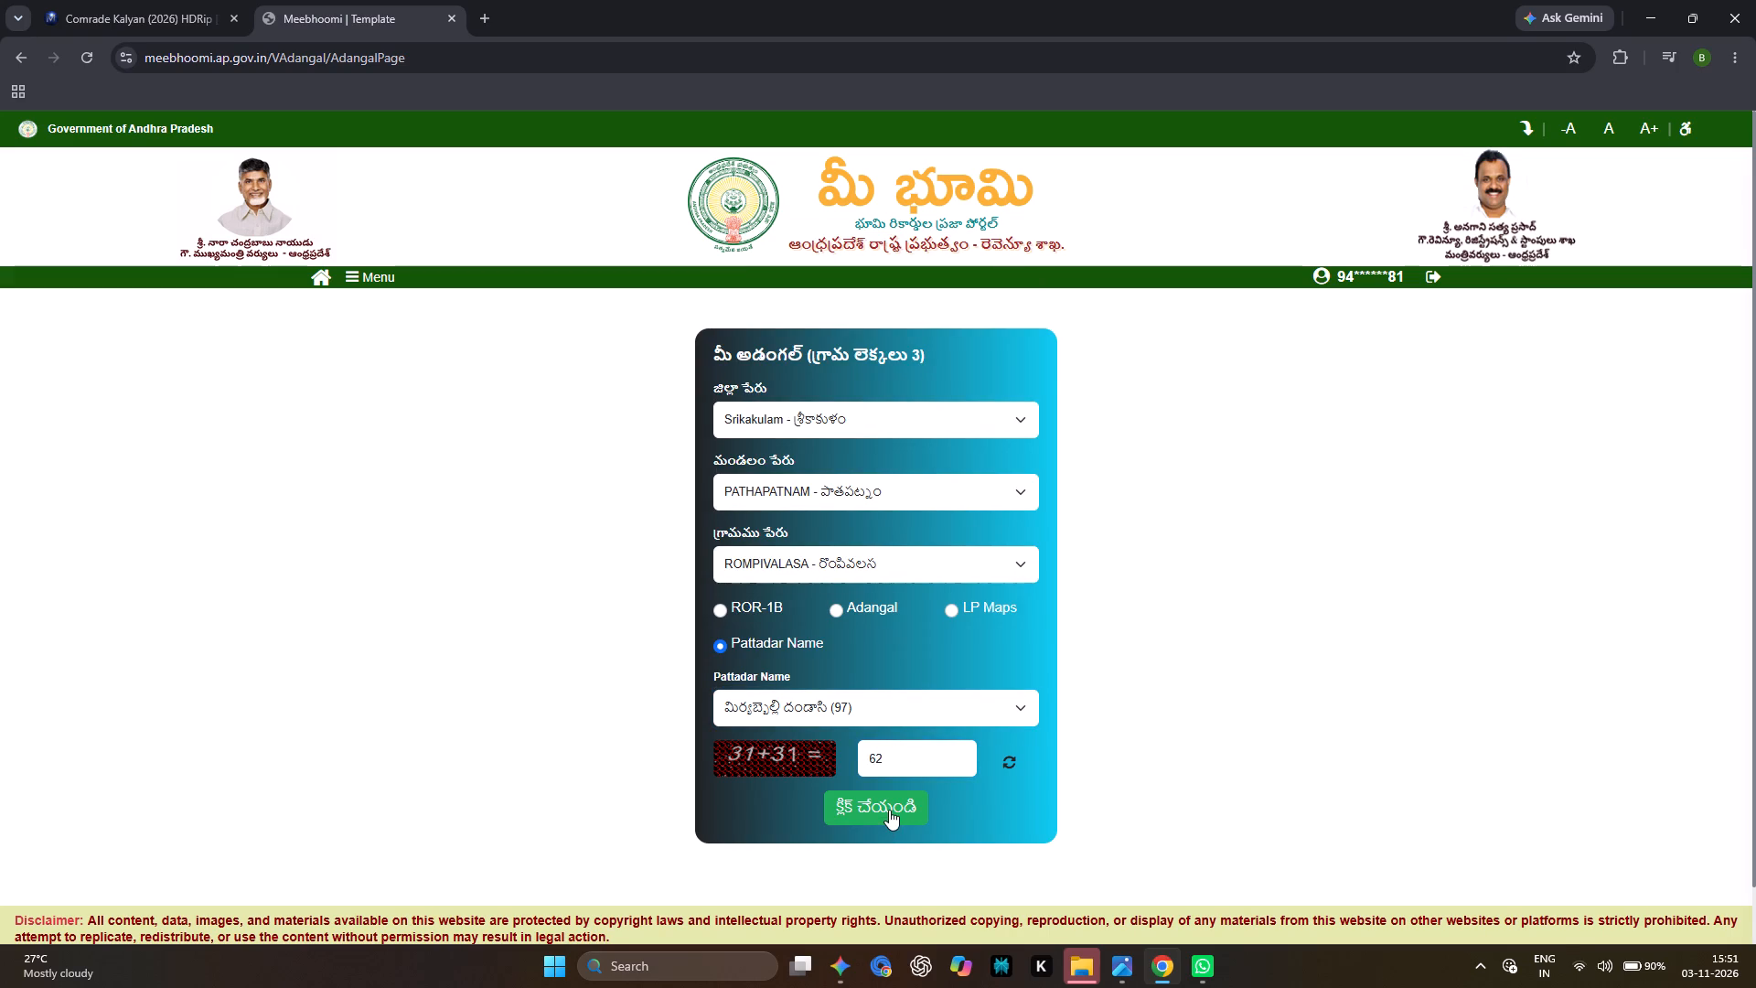
click(889, 810)
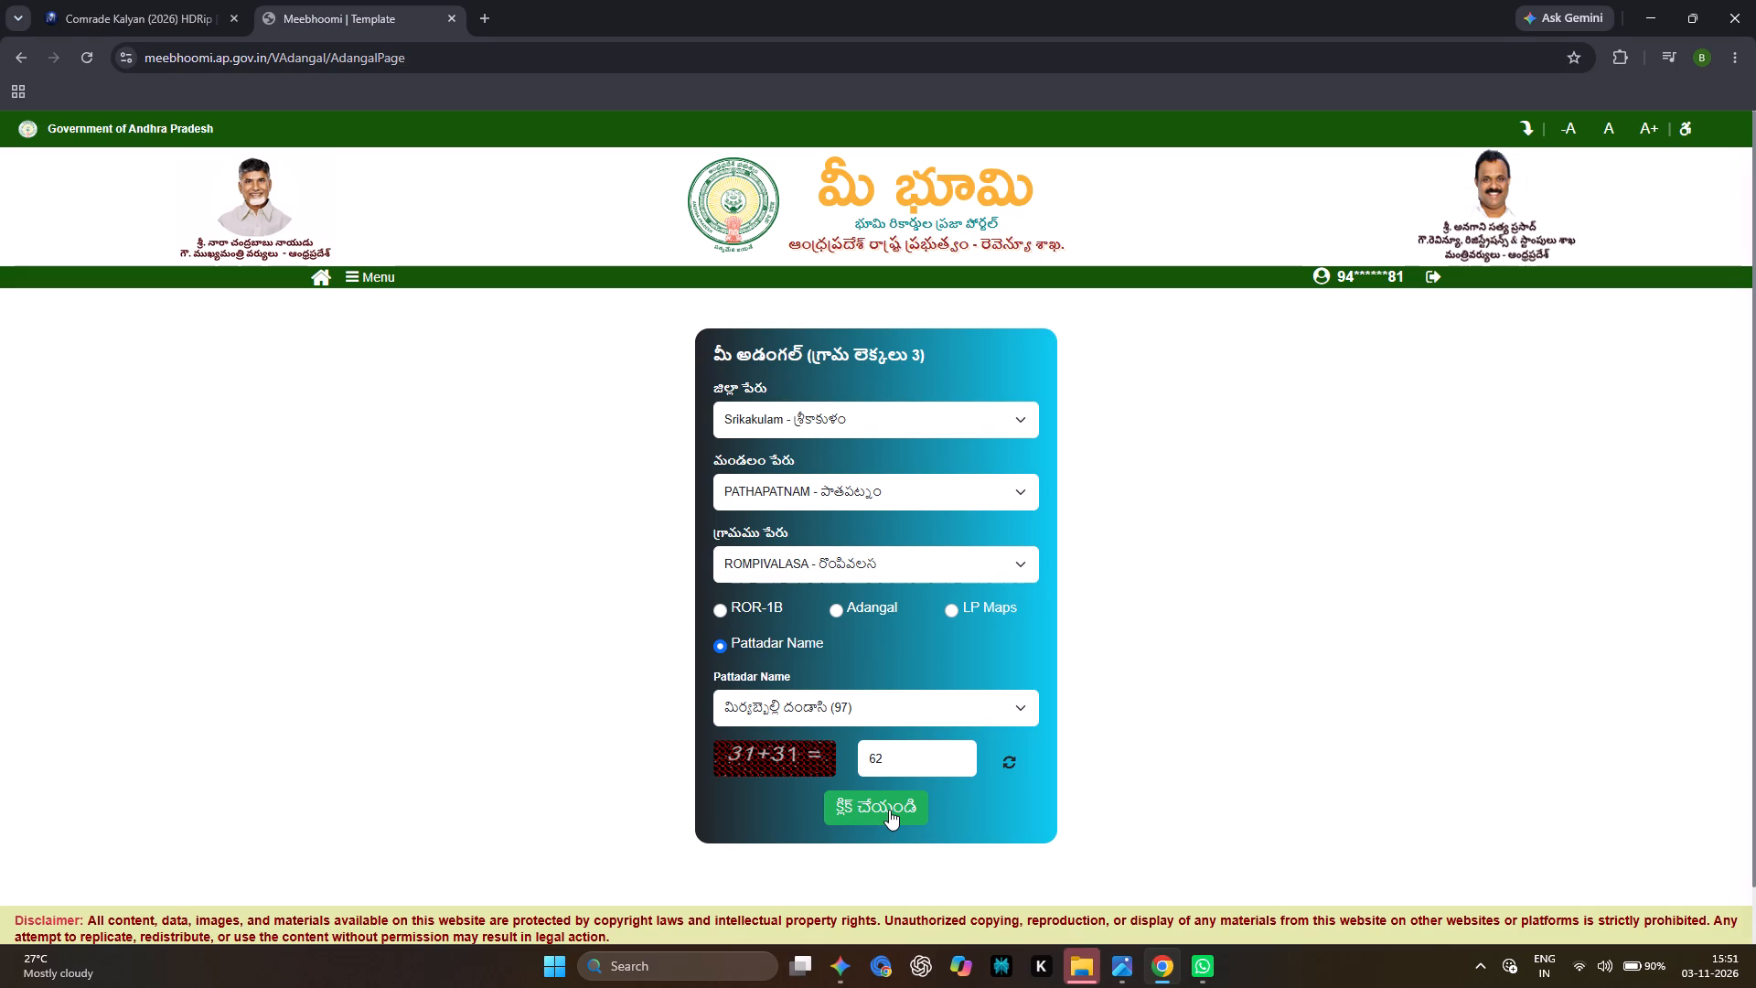
double_click(889, 810)
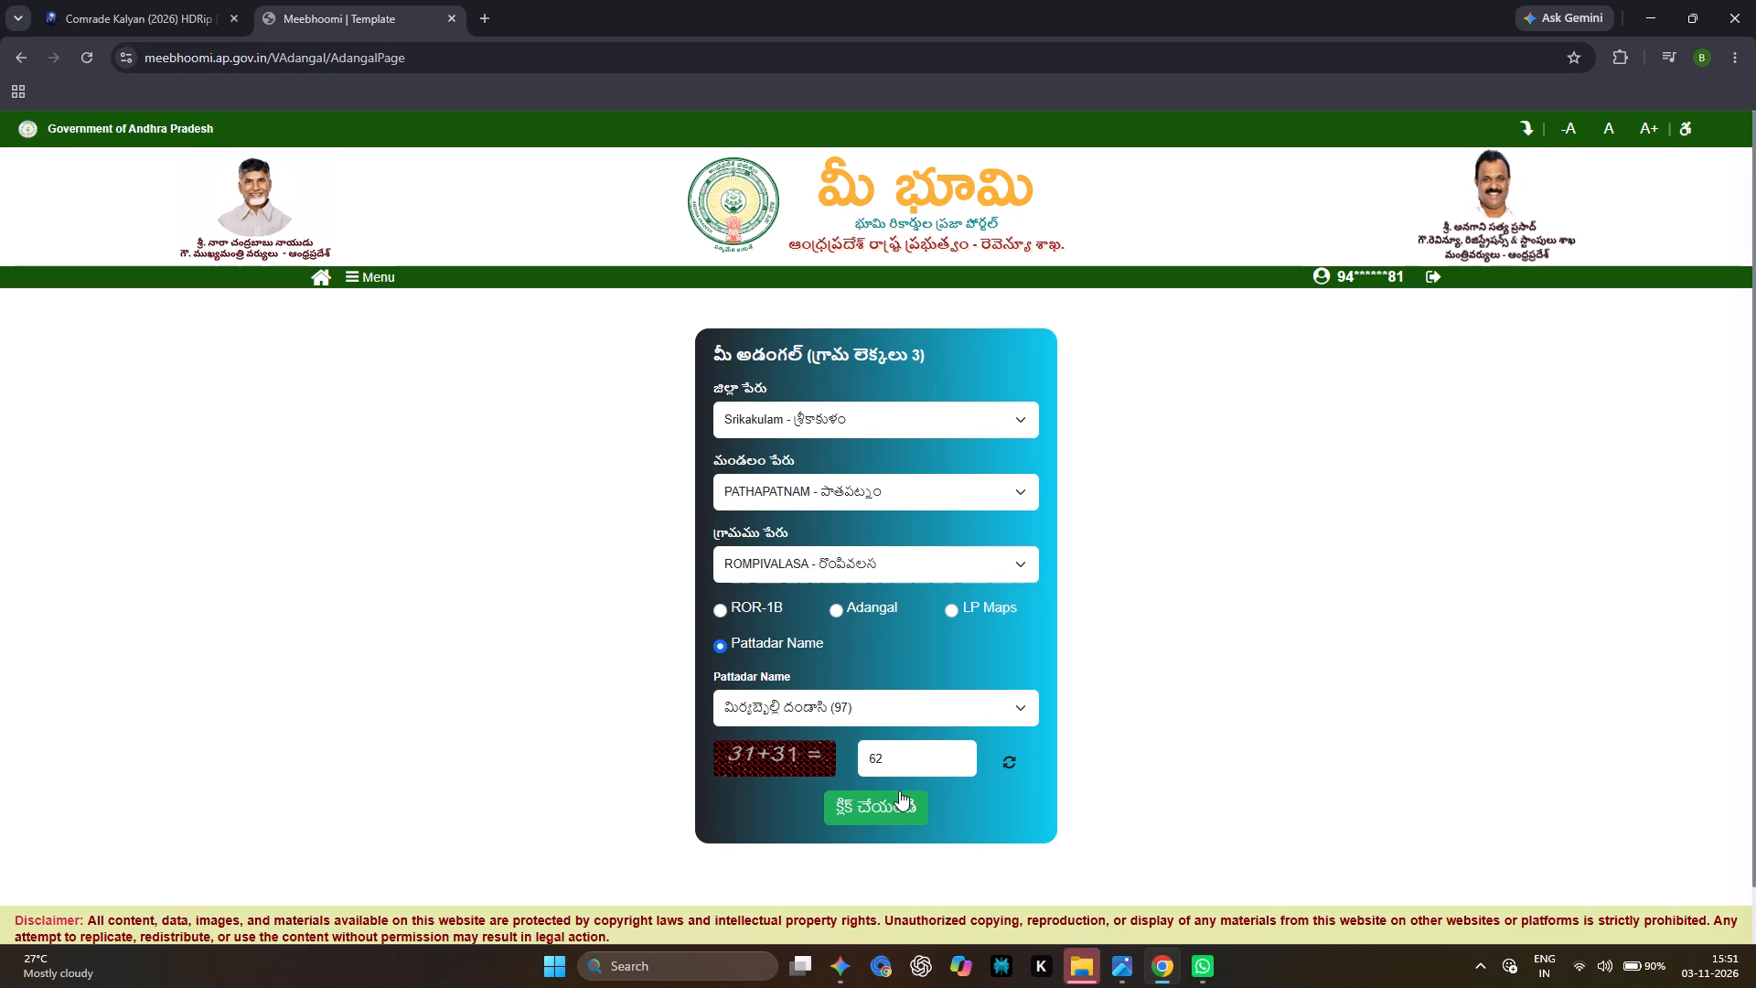
click(899, 795)
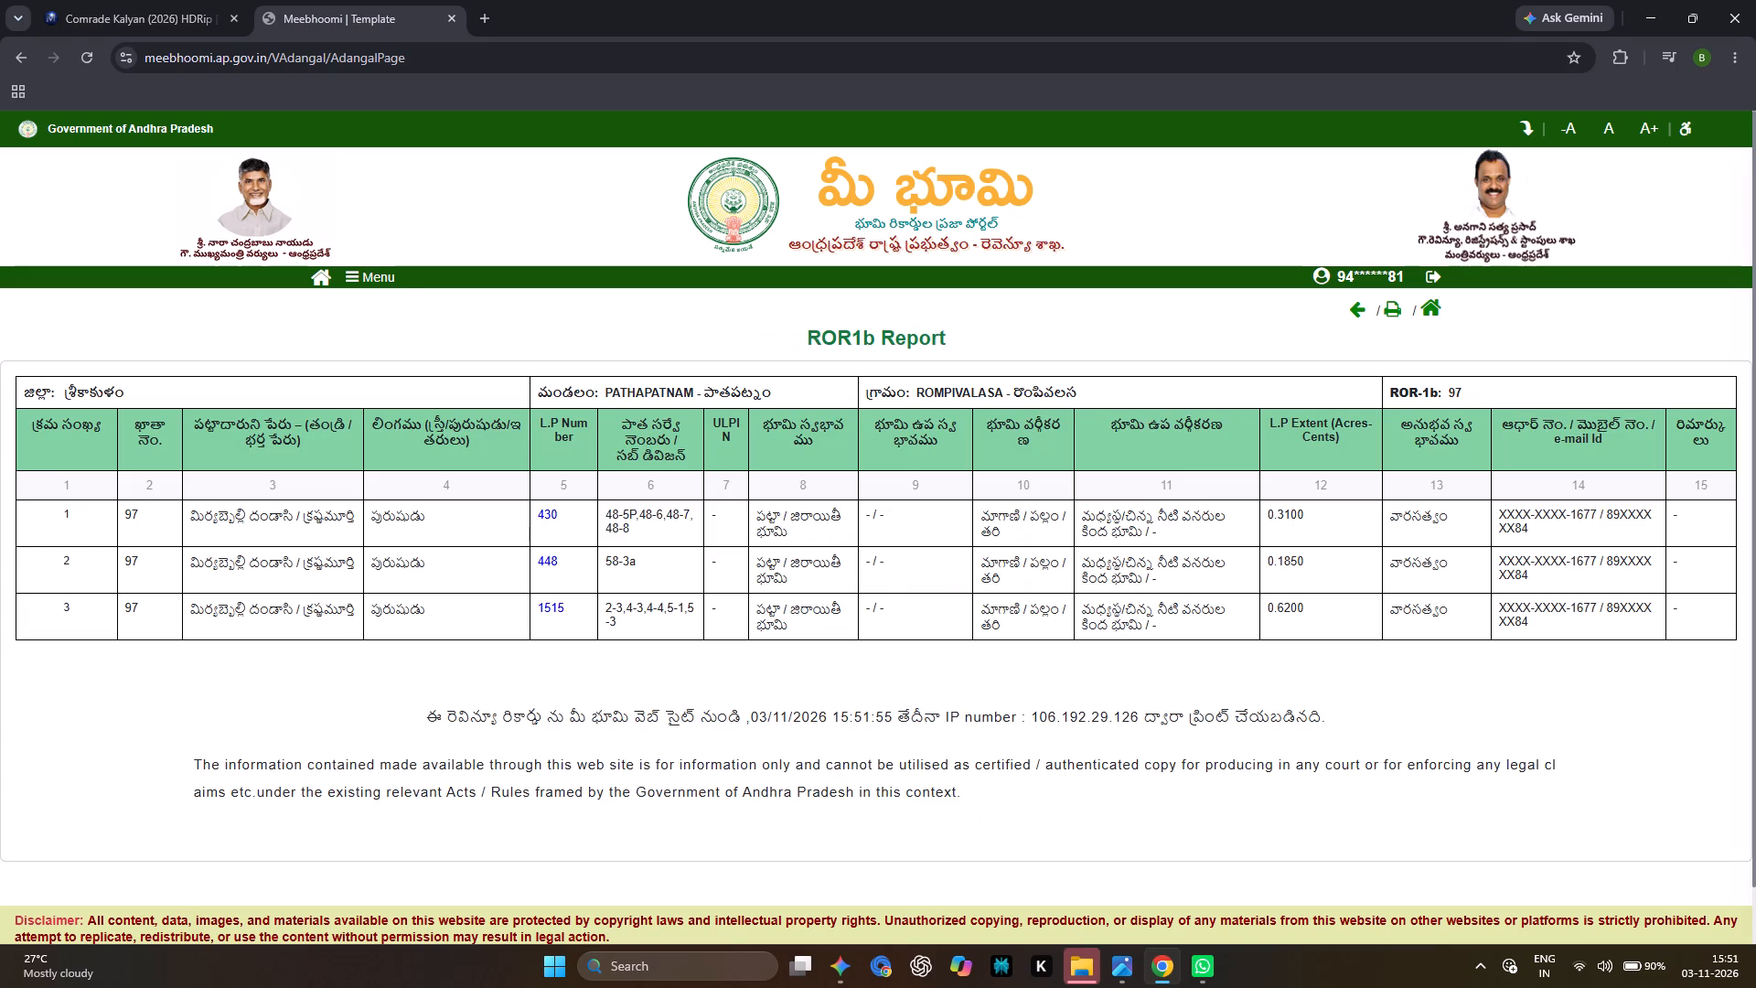
Print the ROR1b report to PDF and save it as 1-B-4 in the Screenshots folder.
click(1394, 305)
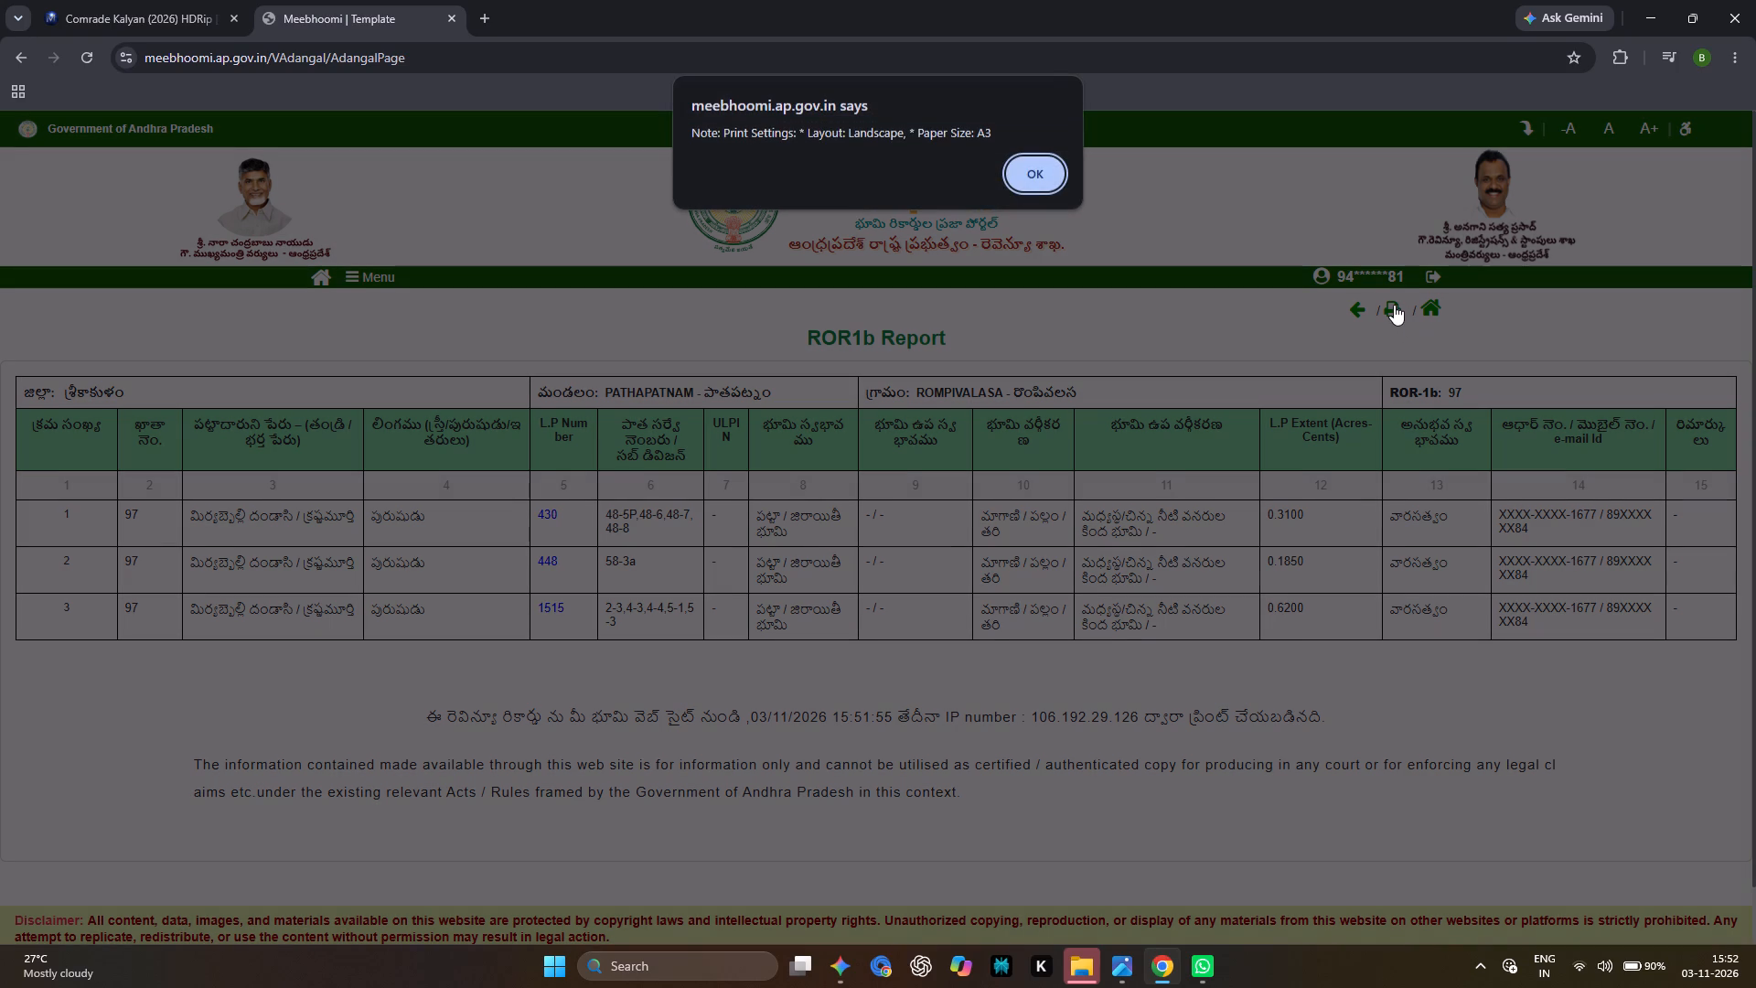
click(1024, 181)
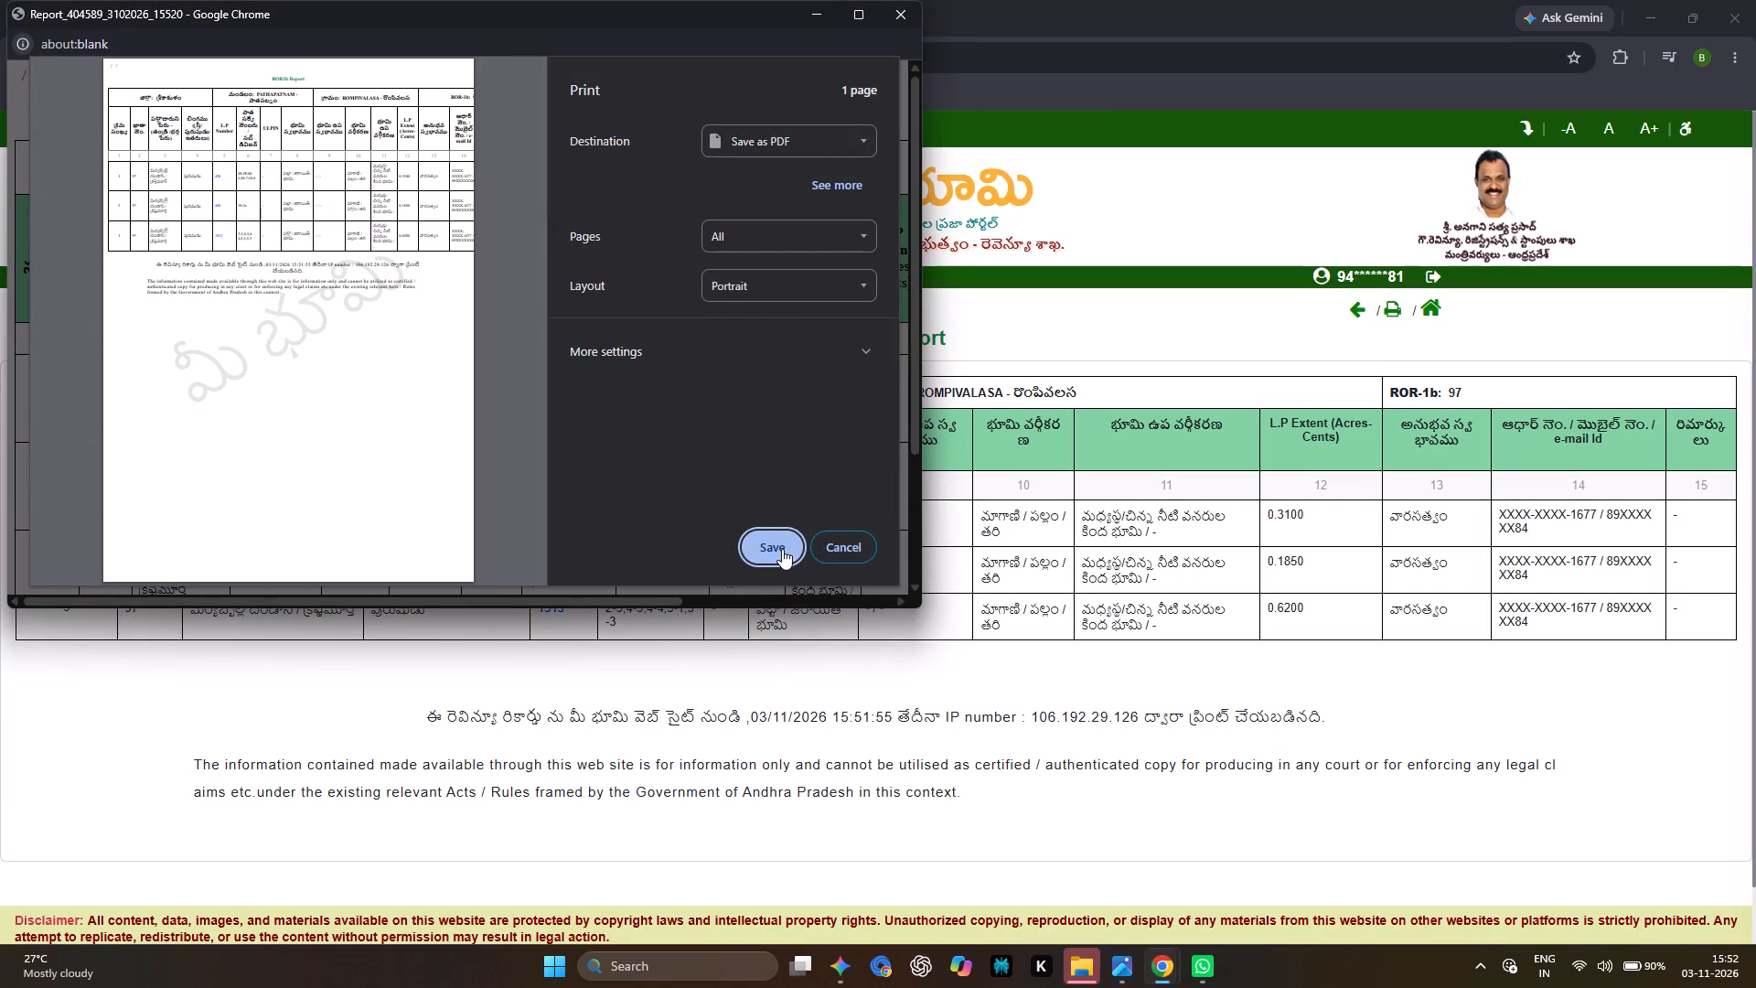
click(782, 549)
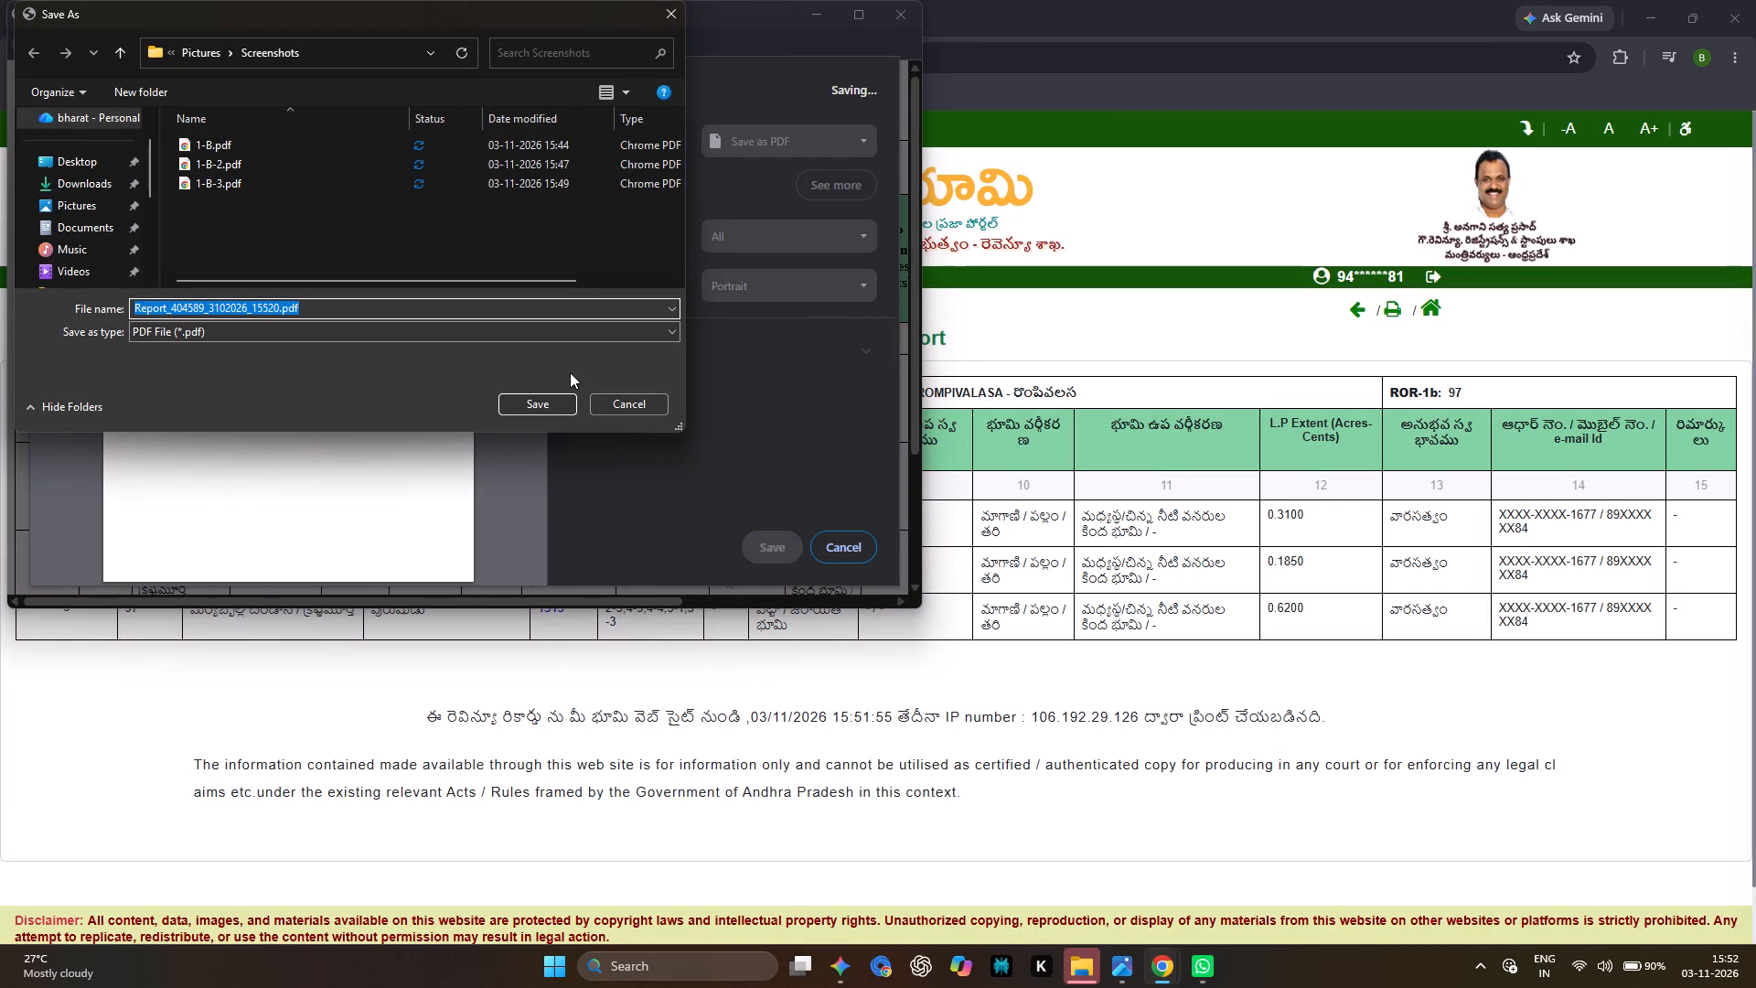
key(BackSpace)
text(1-)
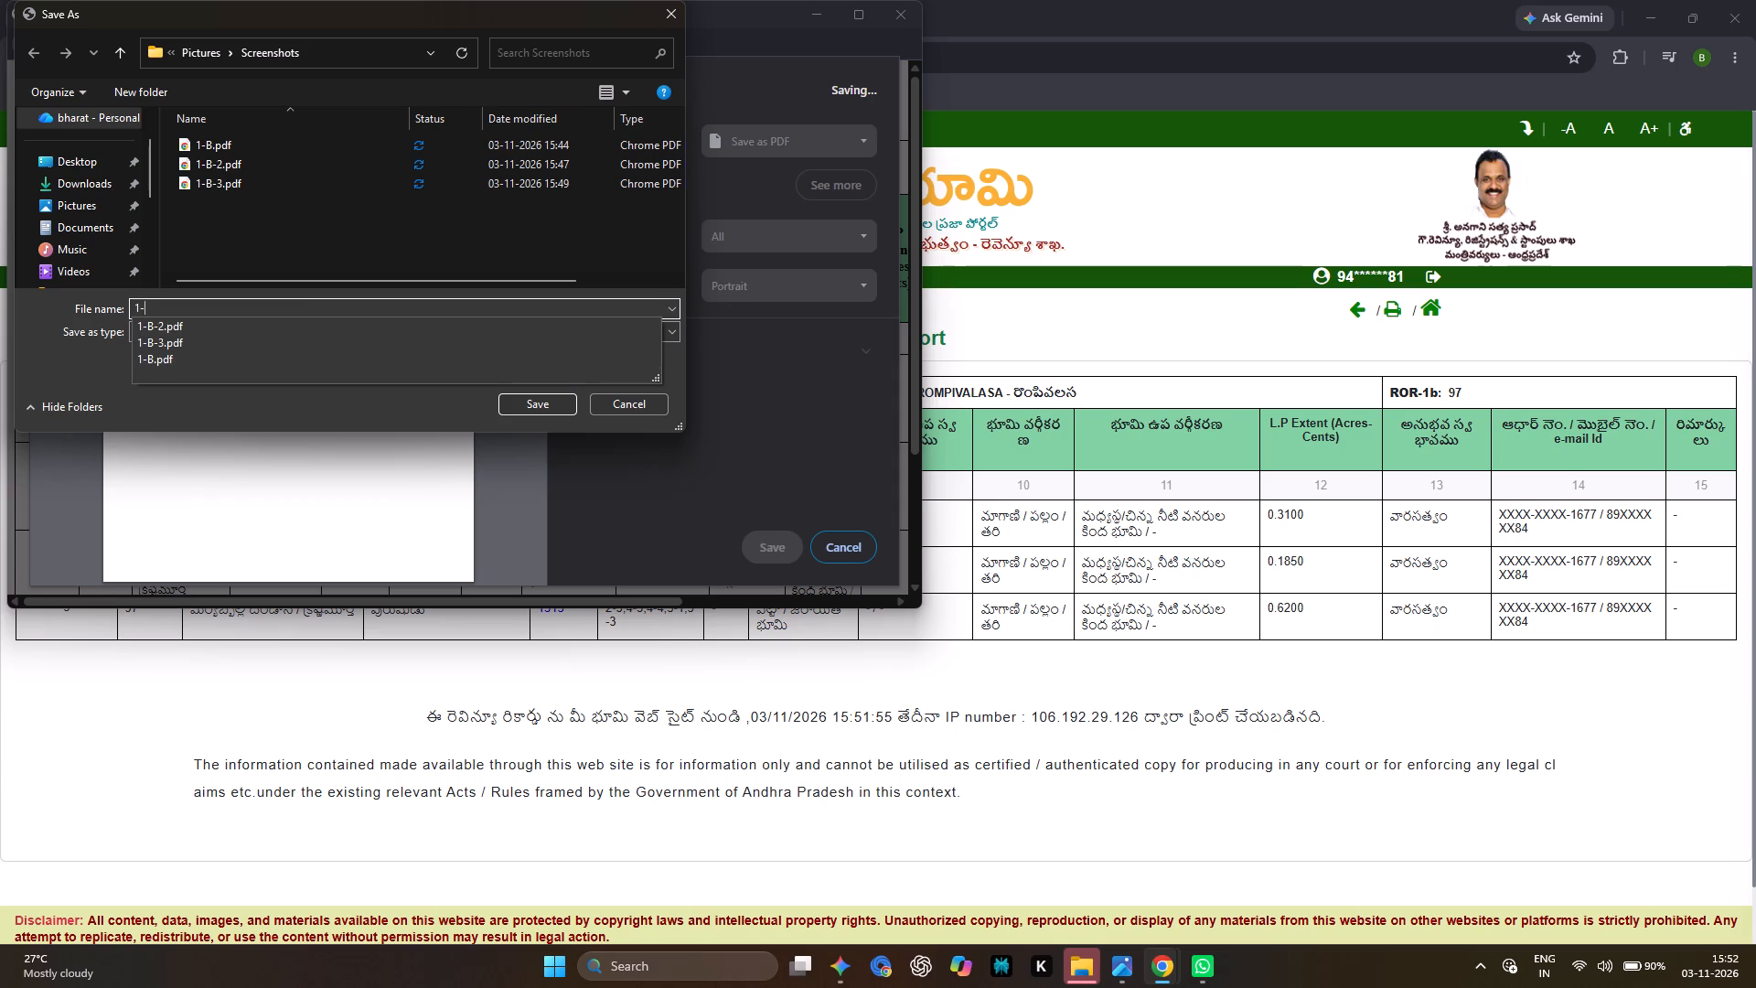
key(shift+b)
key(minus)
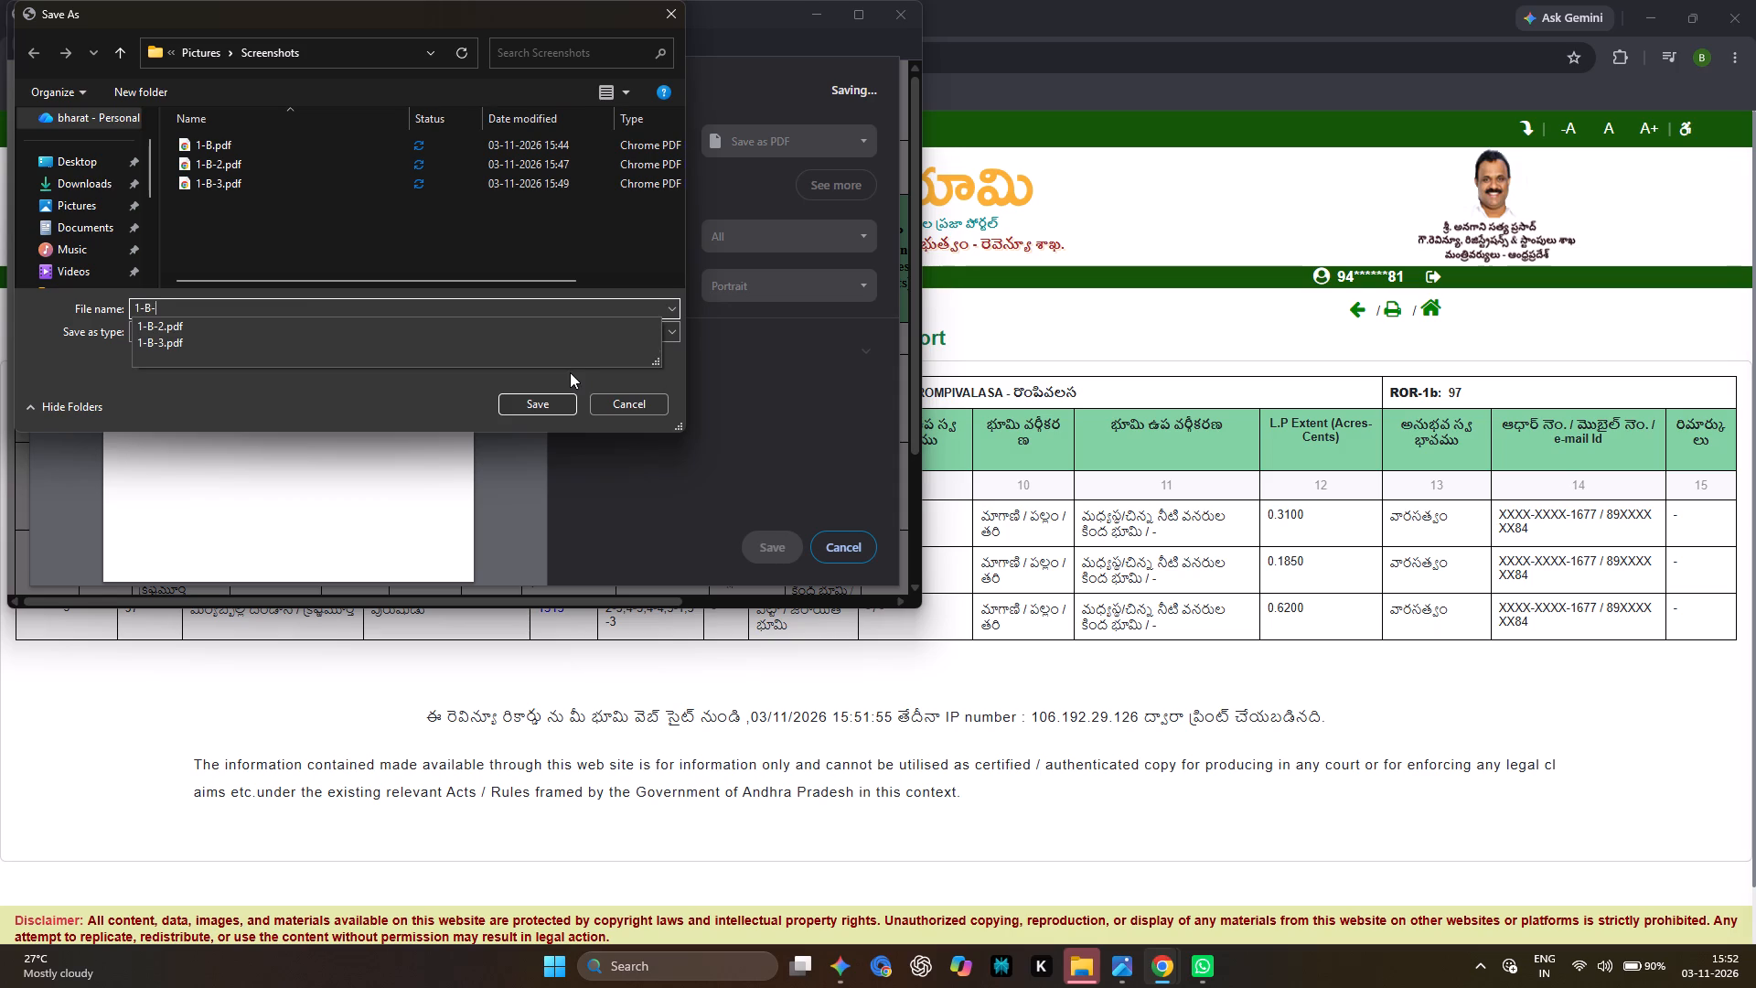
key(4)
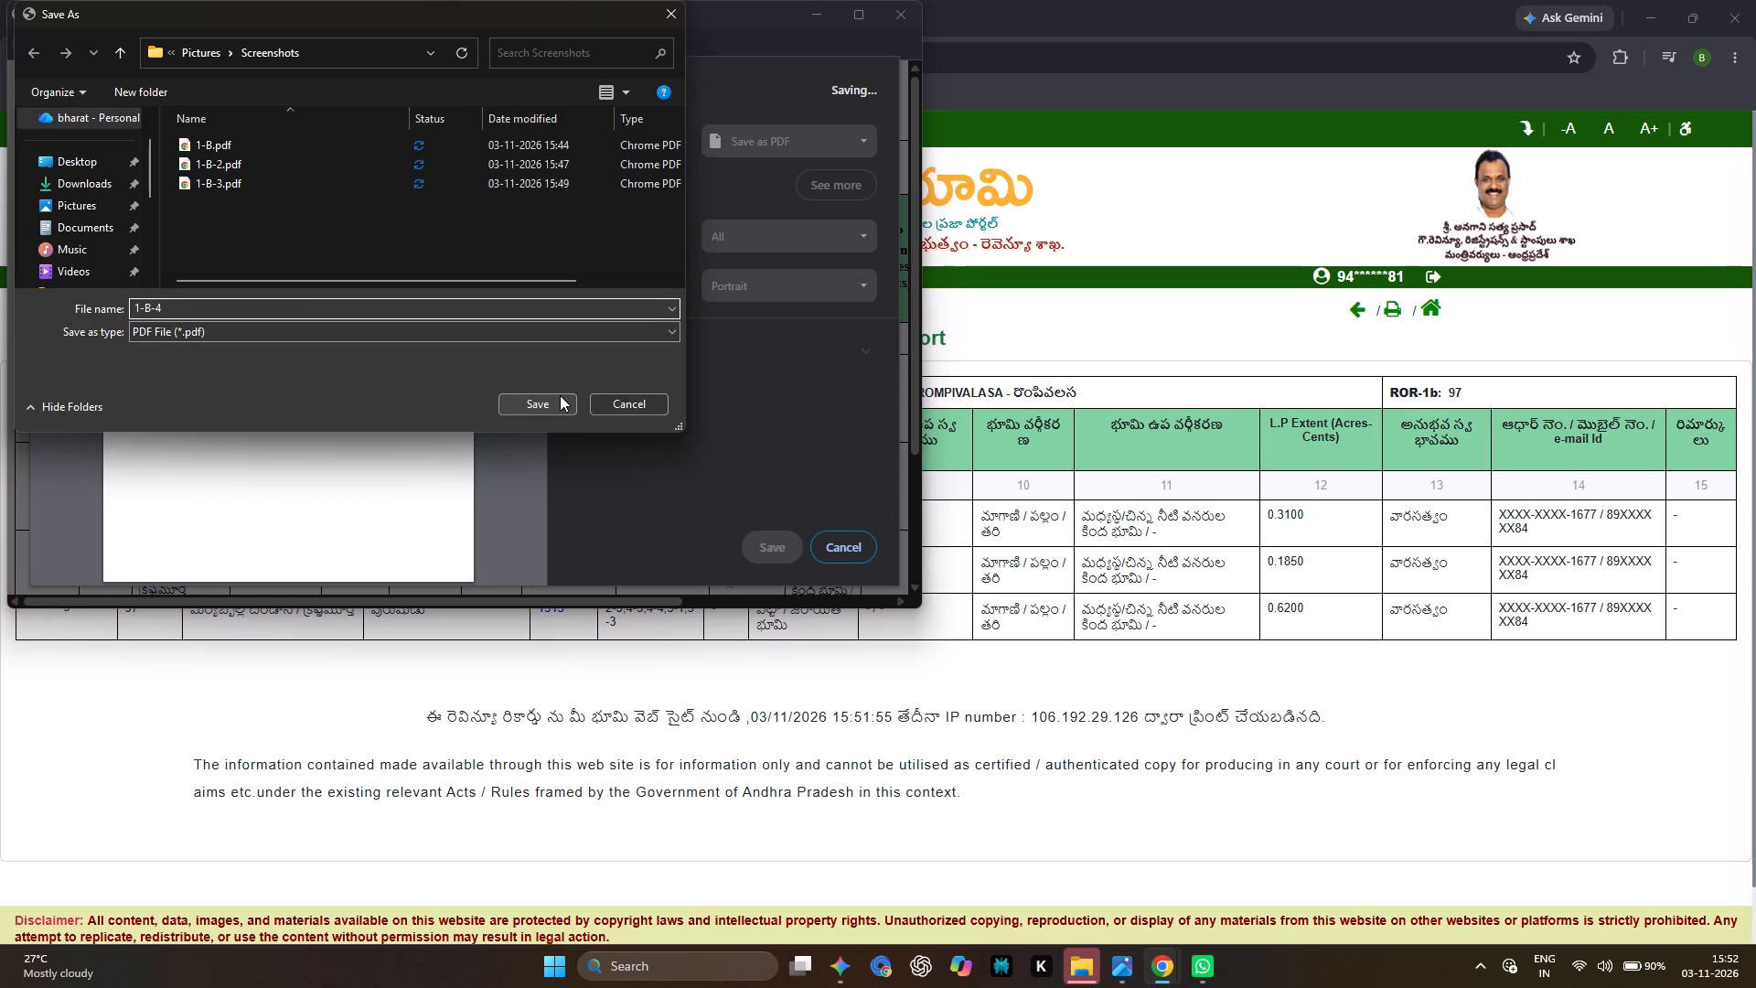
Finish saving the ROR1b report PDF as 1-B-4 in the Screenshots folder.
click(560, 395)
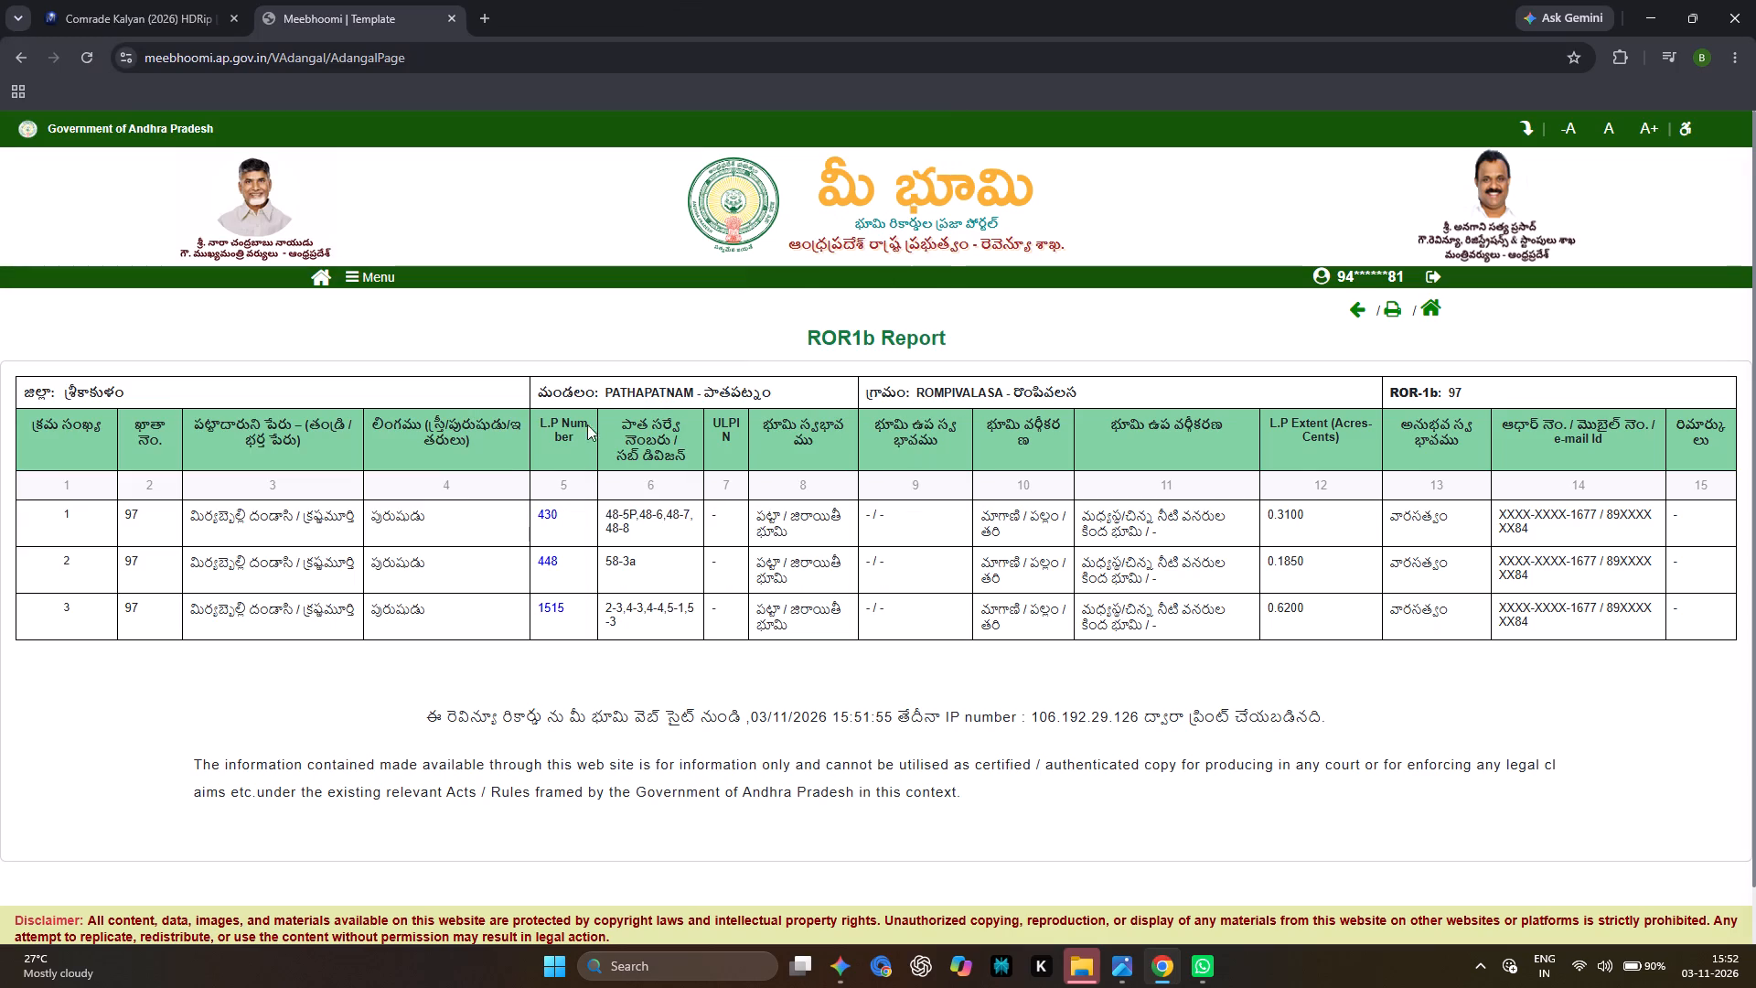
Switch to the Screenshots folder in File Explorer and open the sharing options for 1-B-4.pdf.
click(1070, 972)
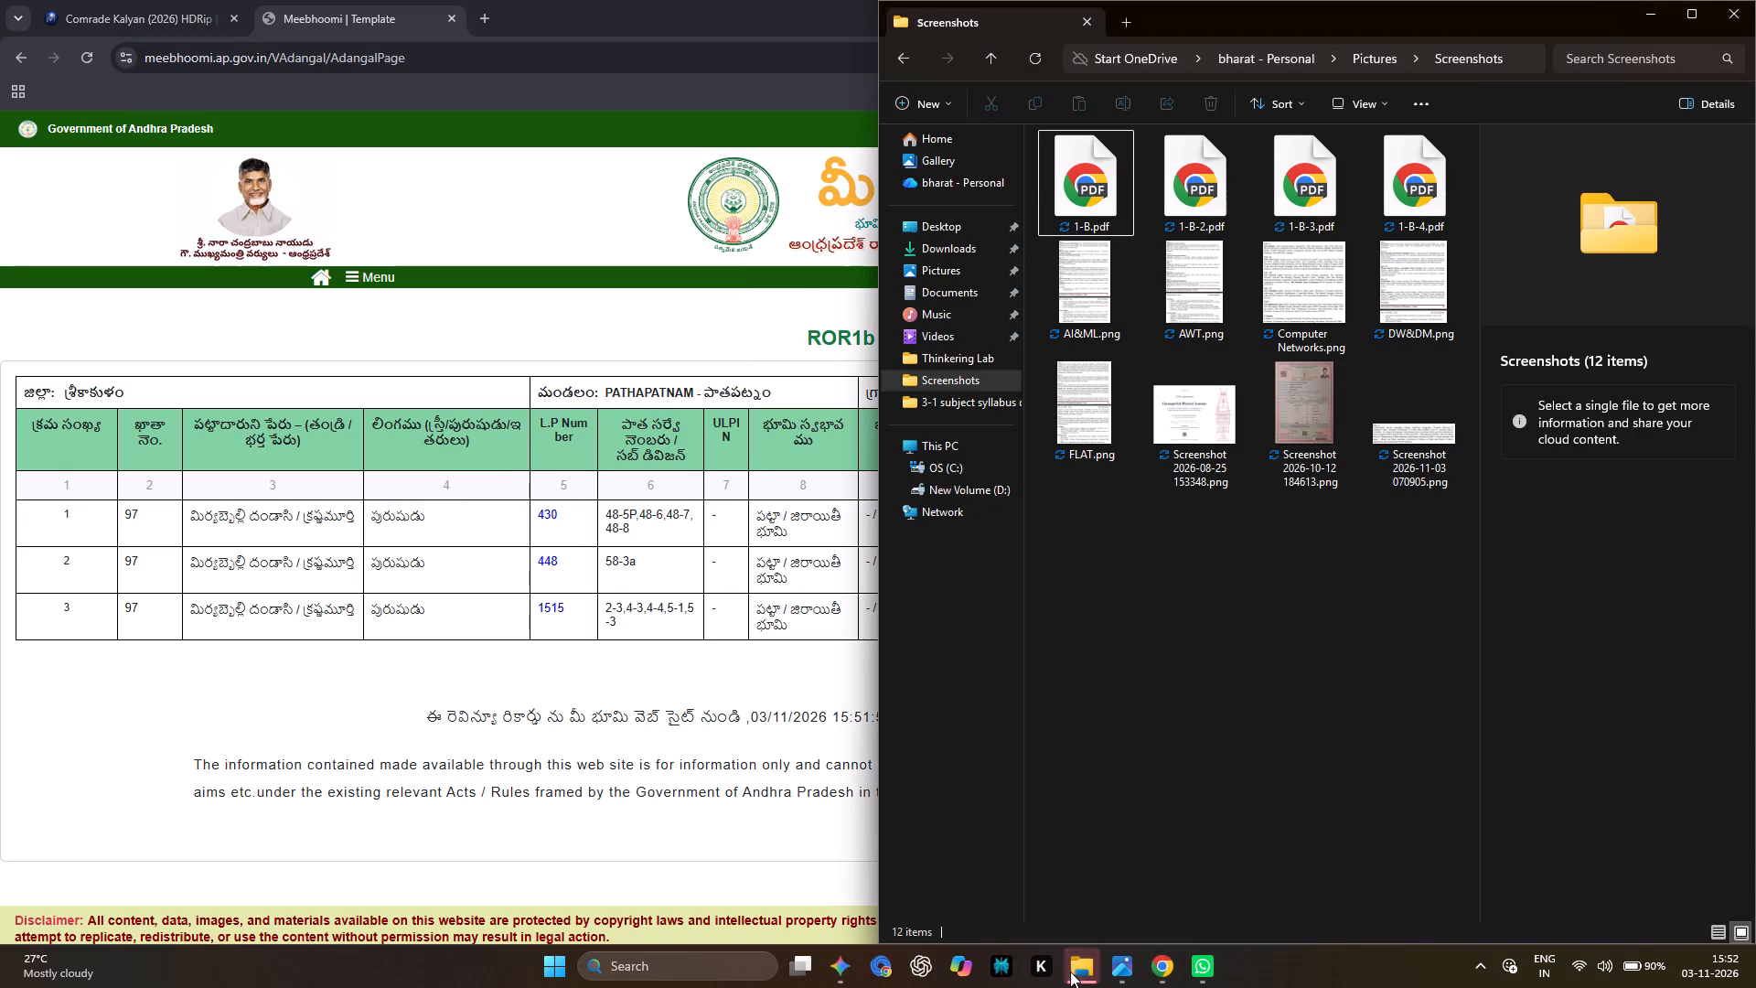
click(1419, 230)
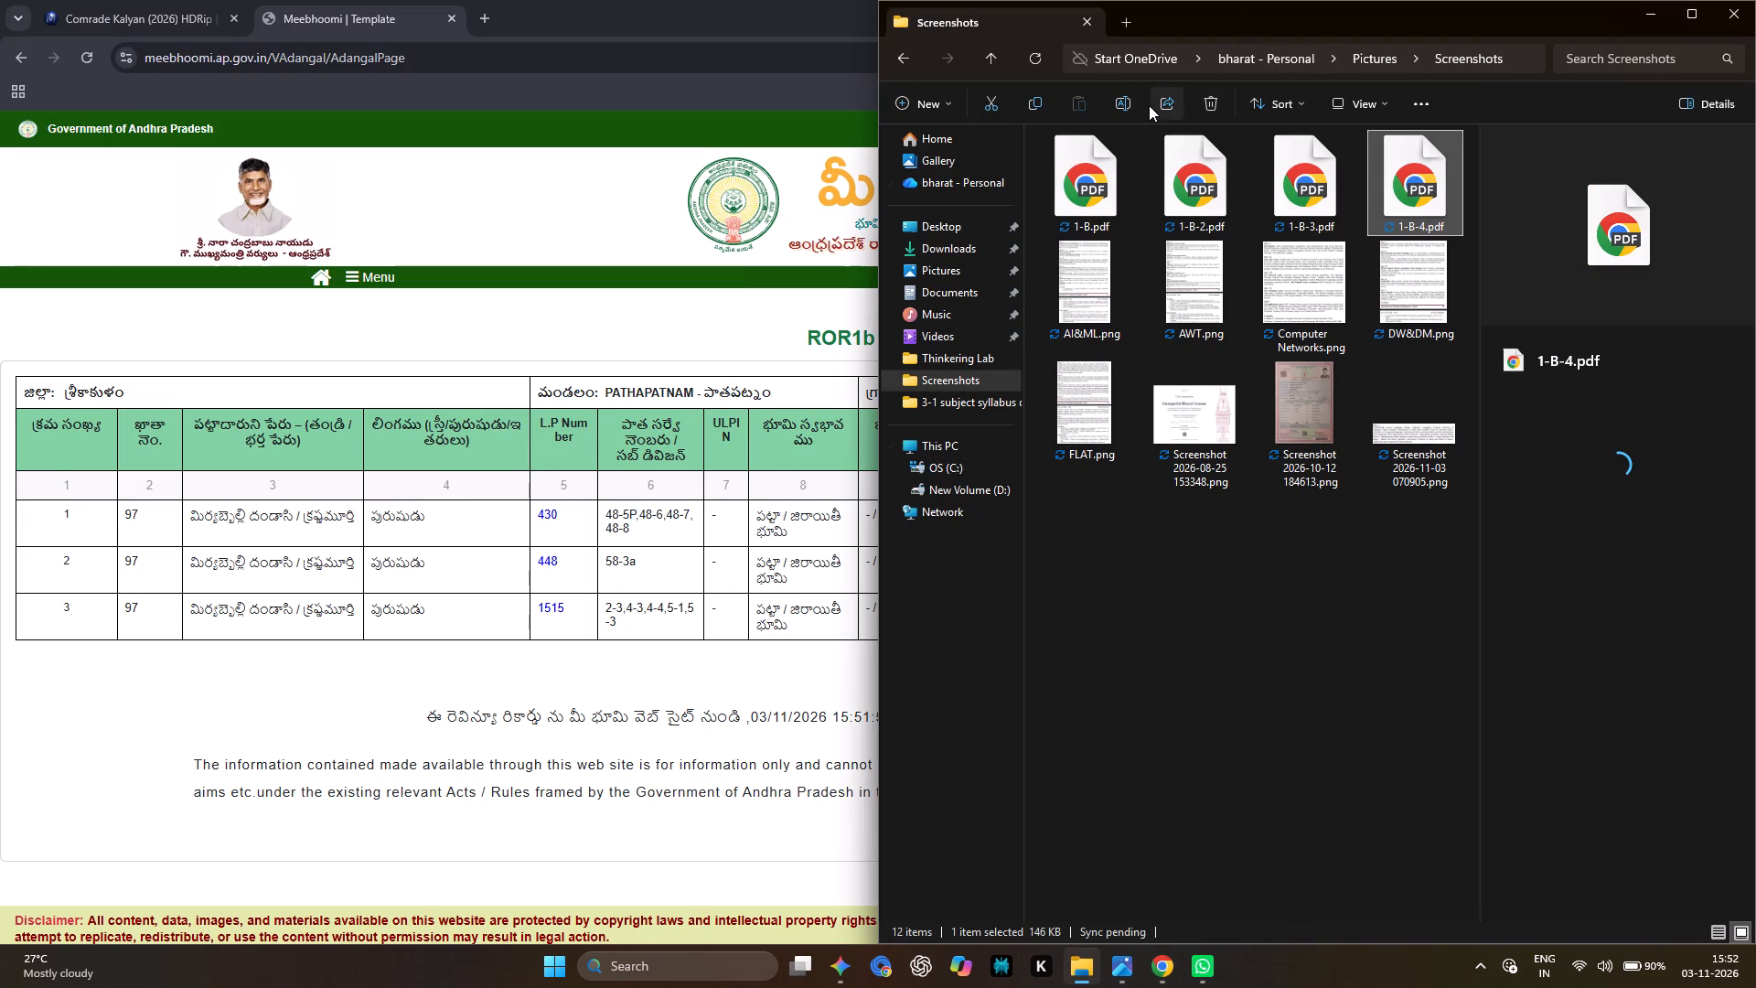
click(1172, 110)
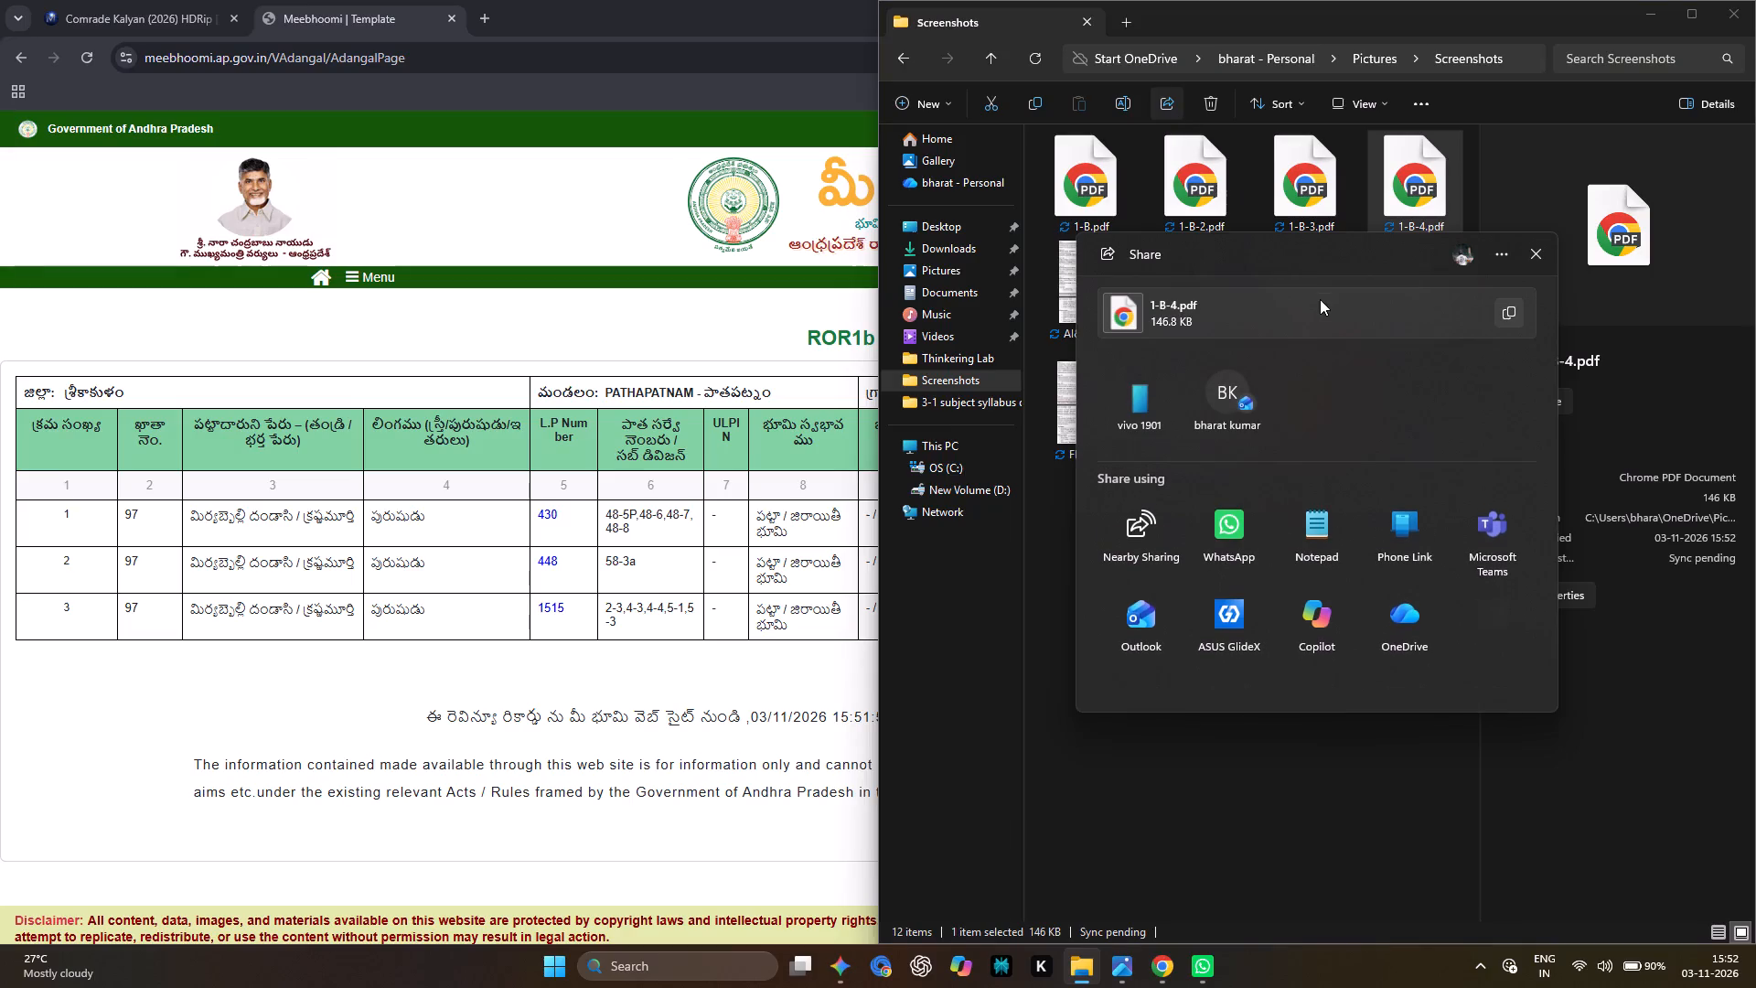
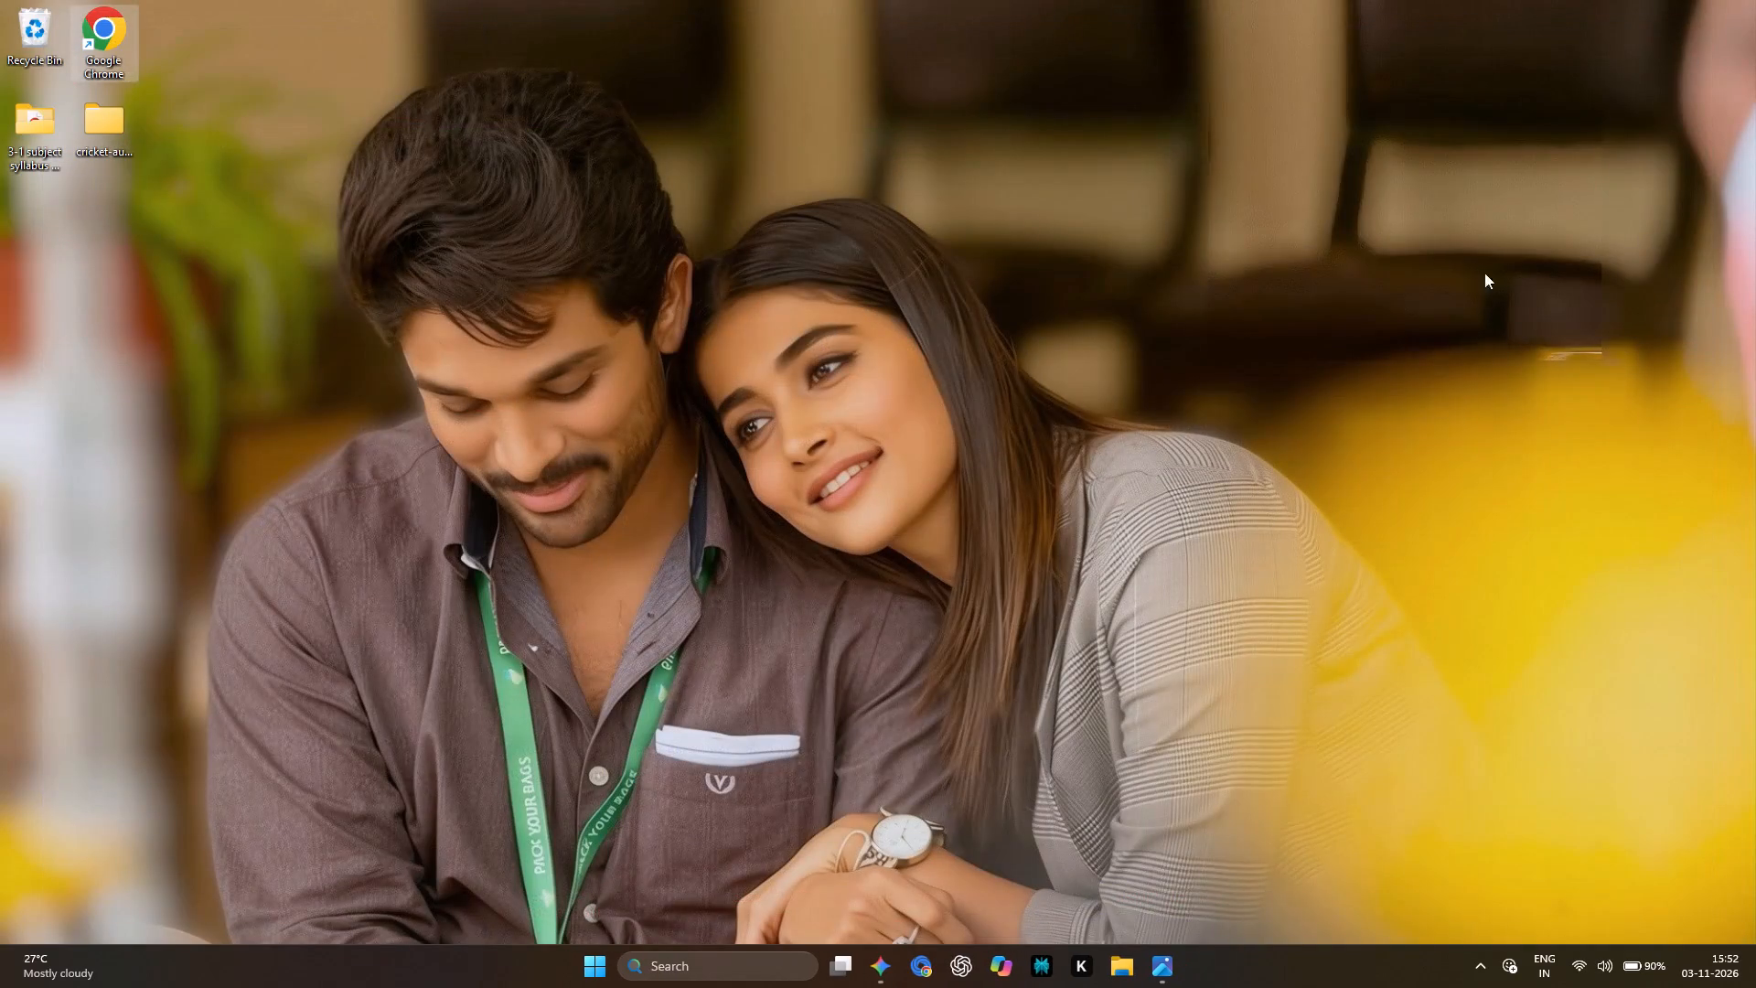
Close the two open image viewer windows, the Computer image and FLAT.png.
click(1165, 966)
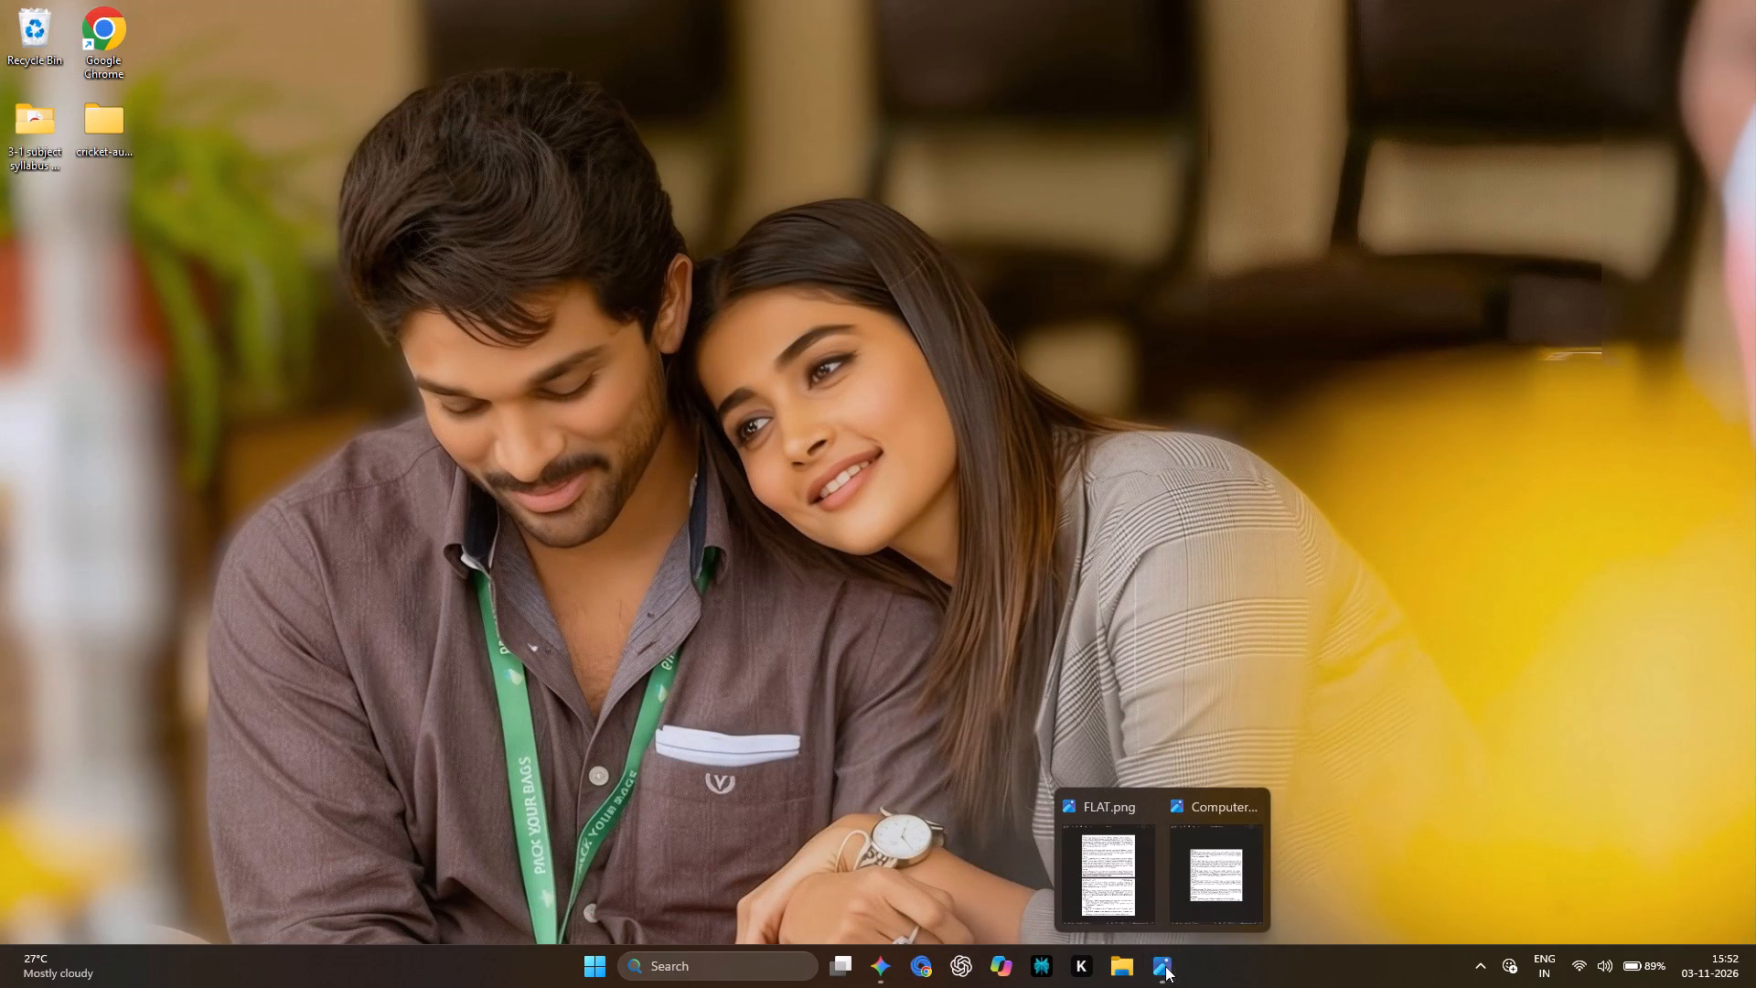
click(1249, 805)
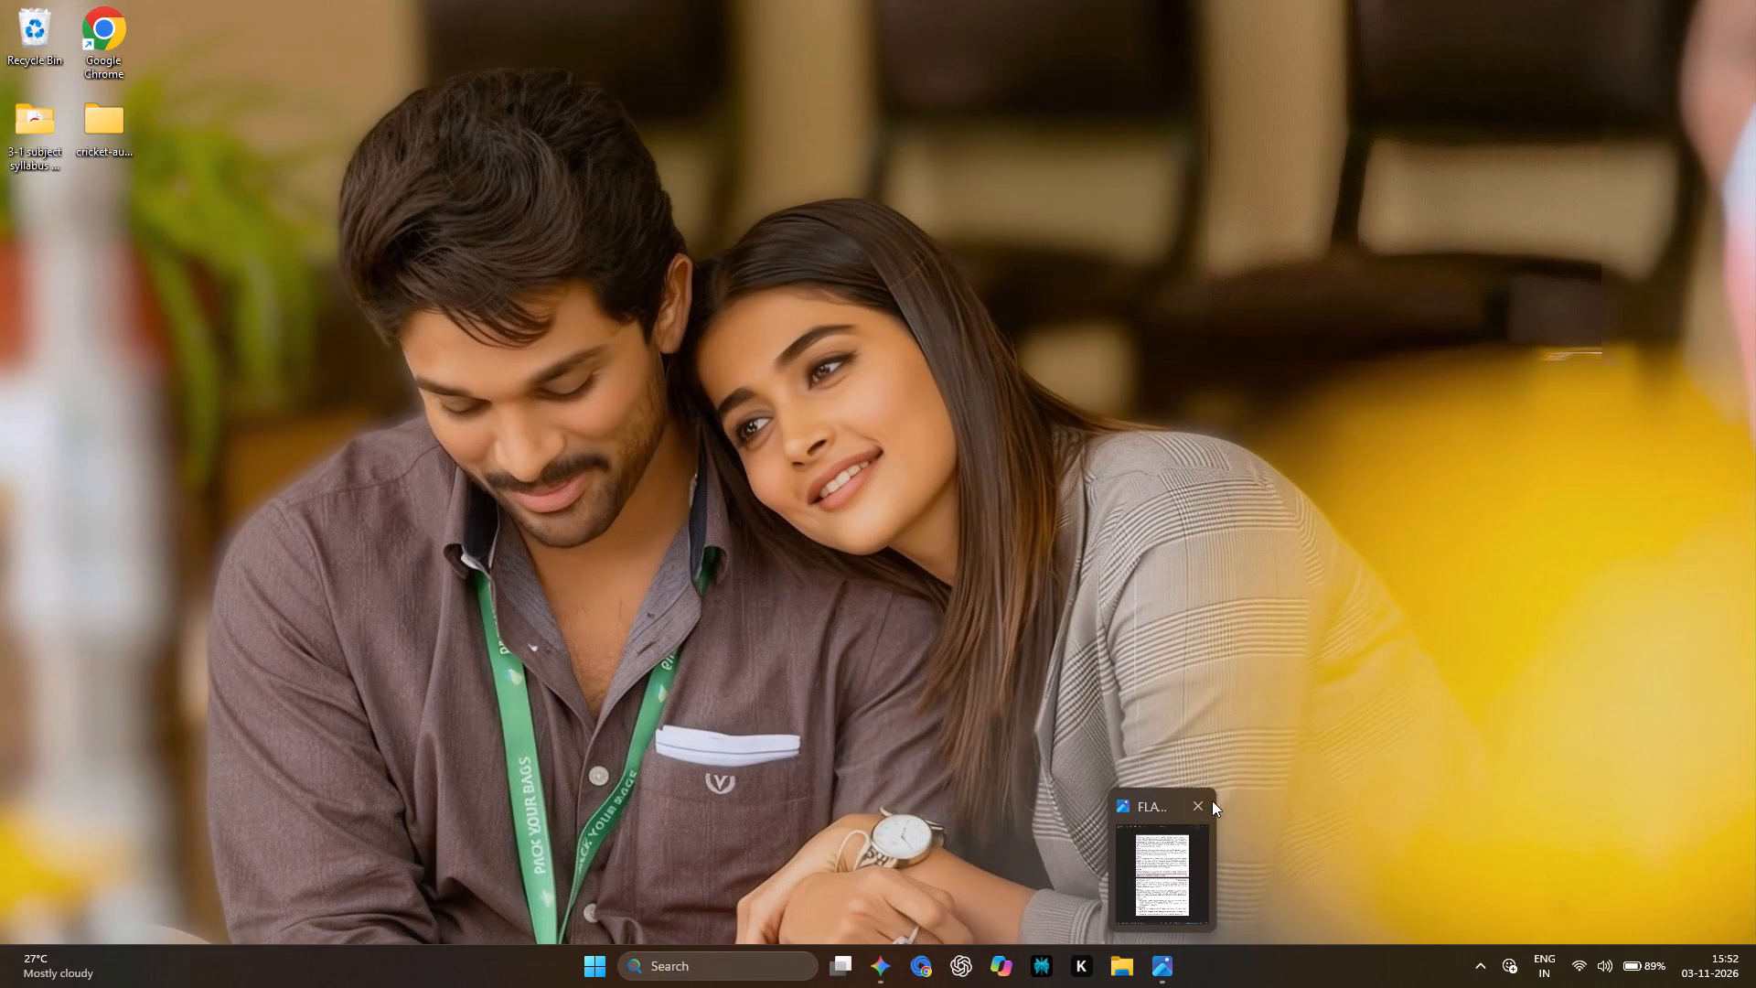
click(1195, 803)
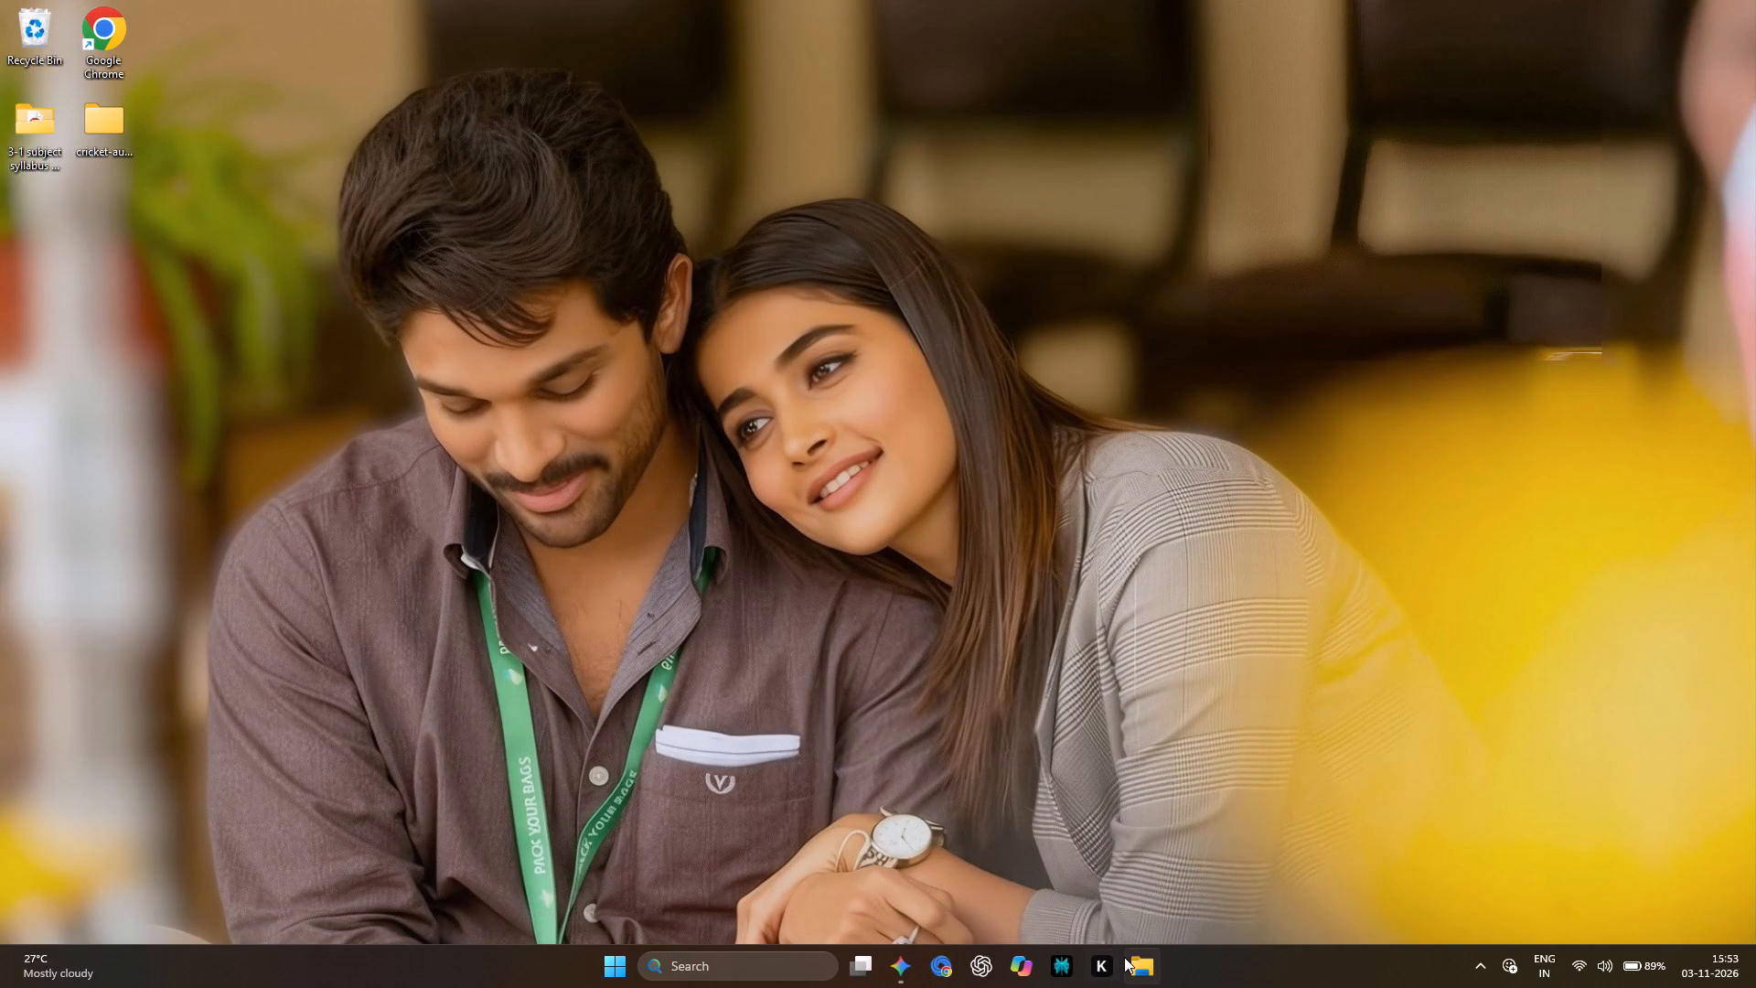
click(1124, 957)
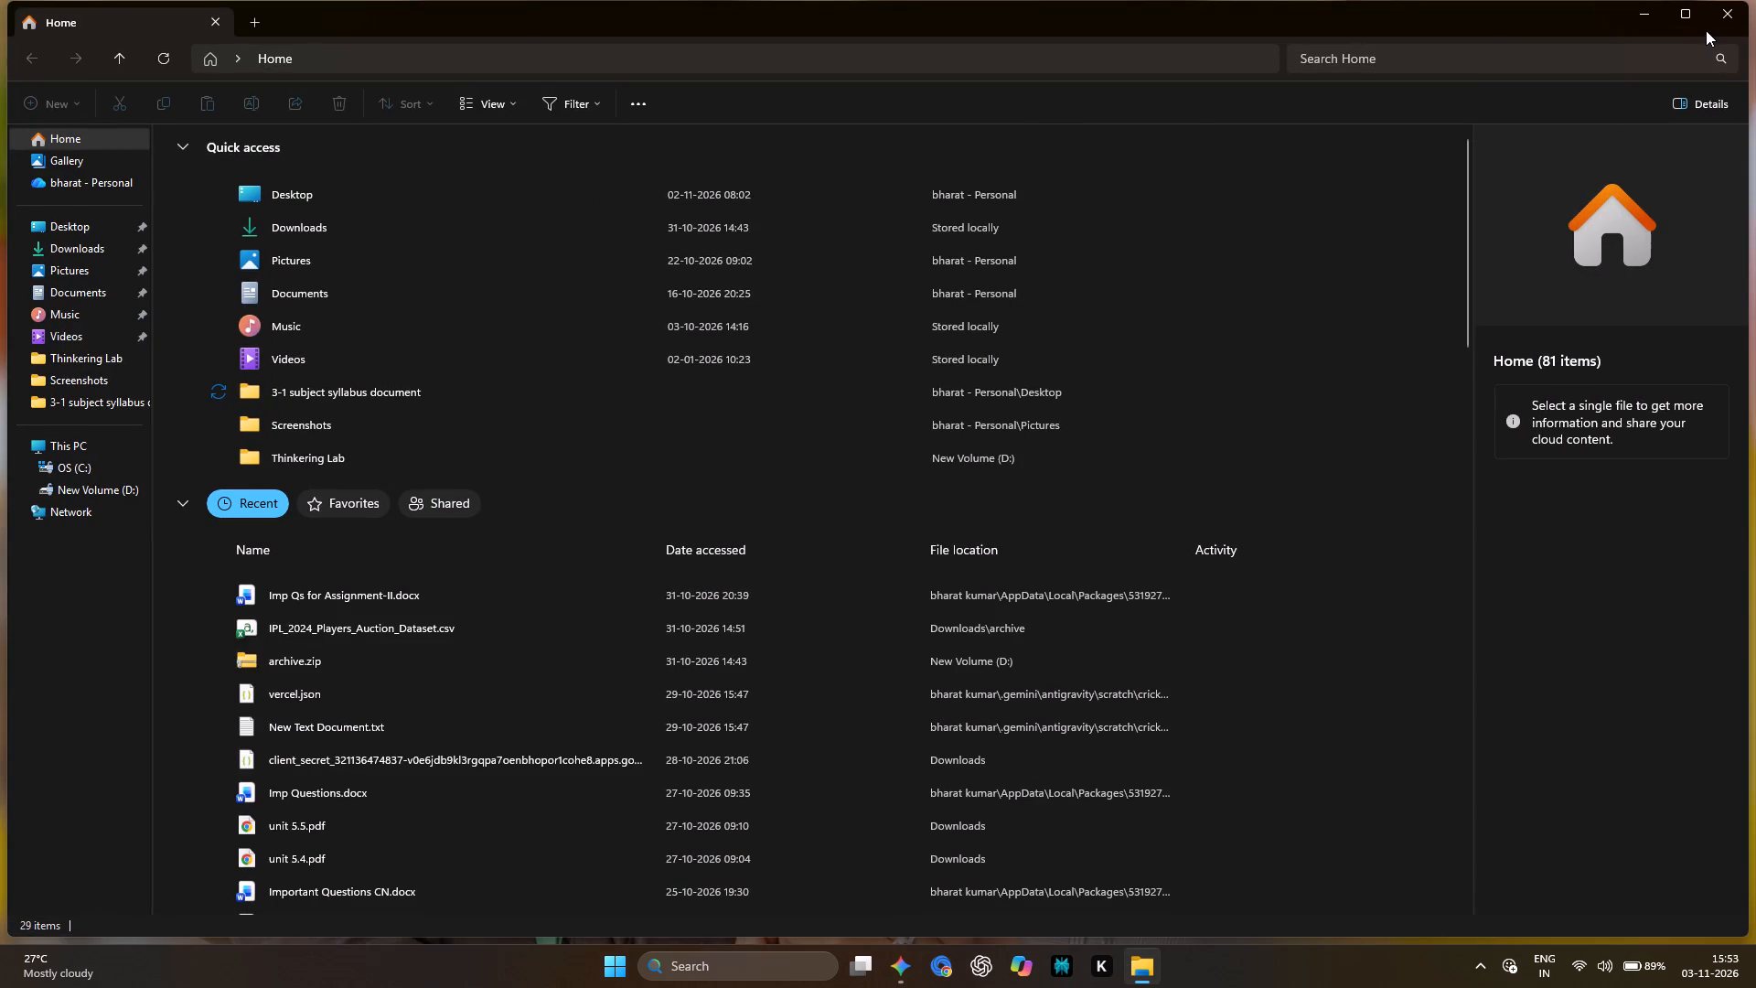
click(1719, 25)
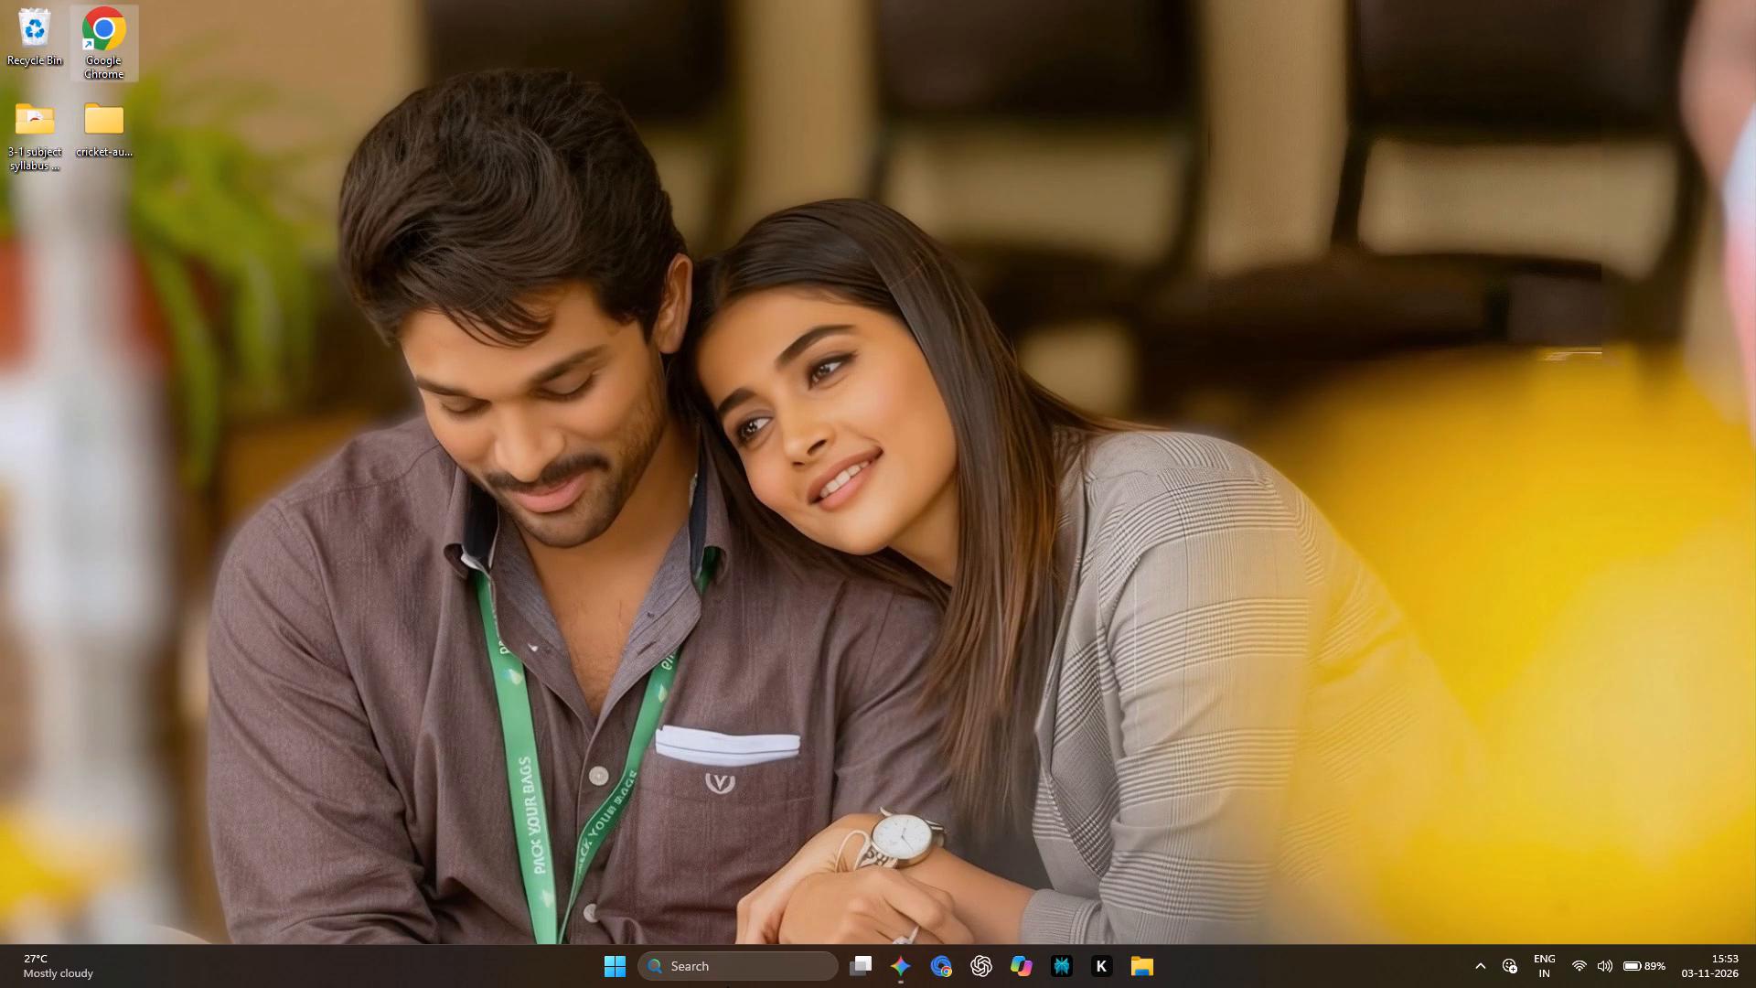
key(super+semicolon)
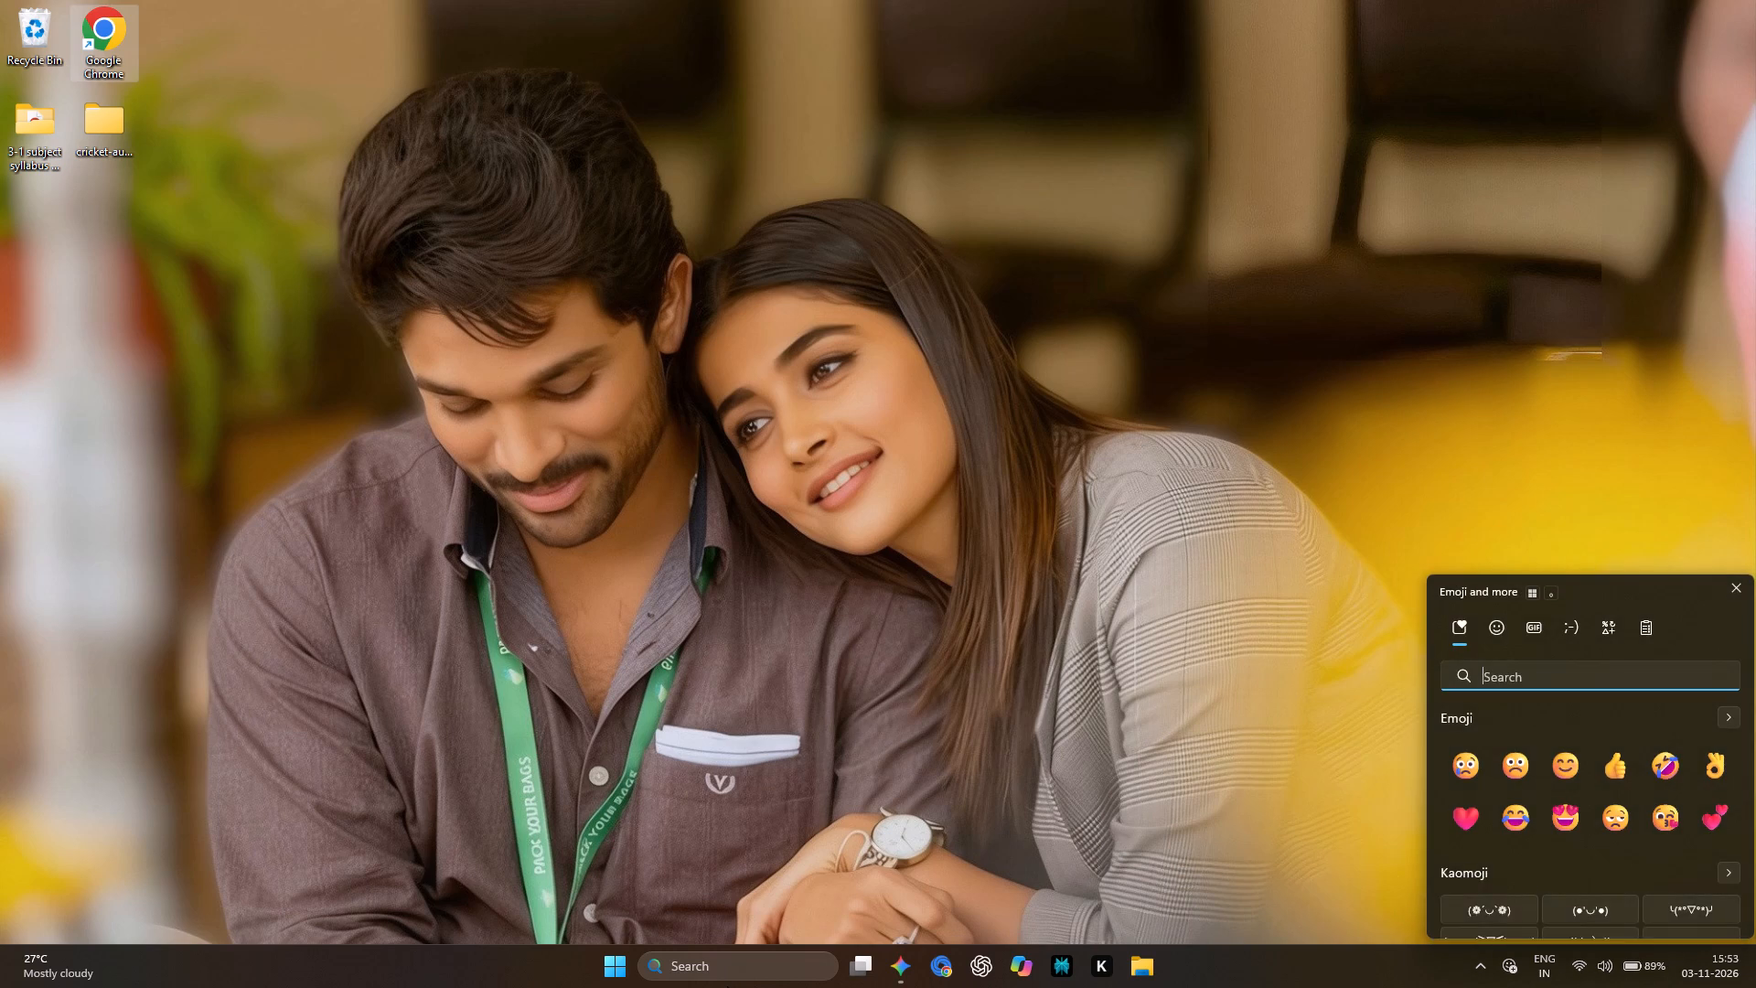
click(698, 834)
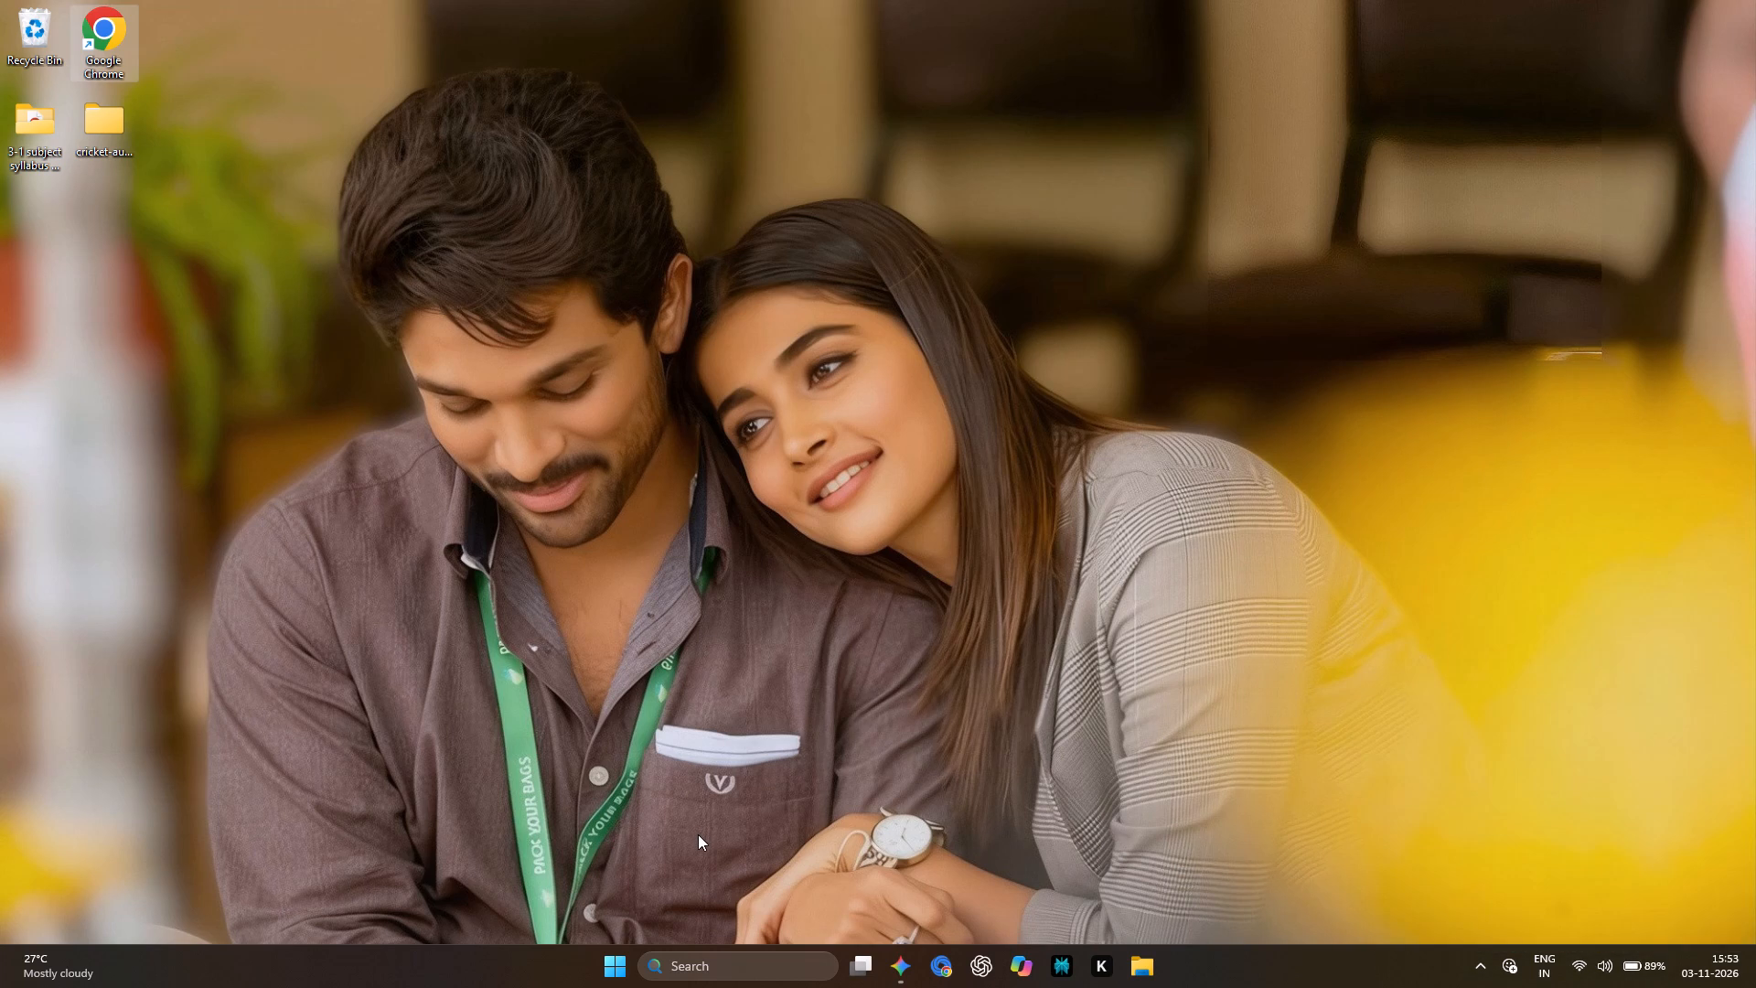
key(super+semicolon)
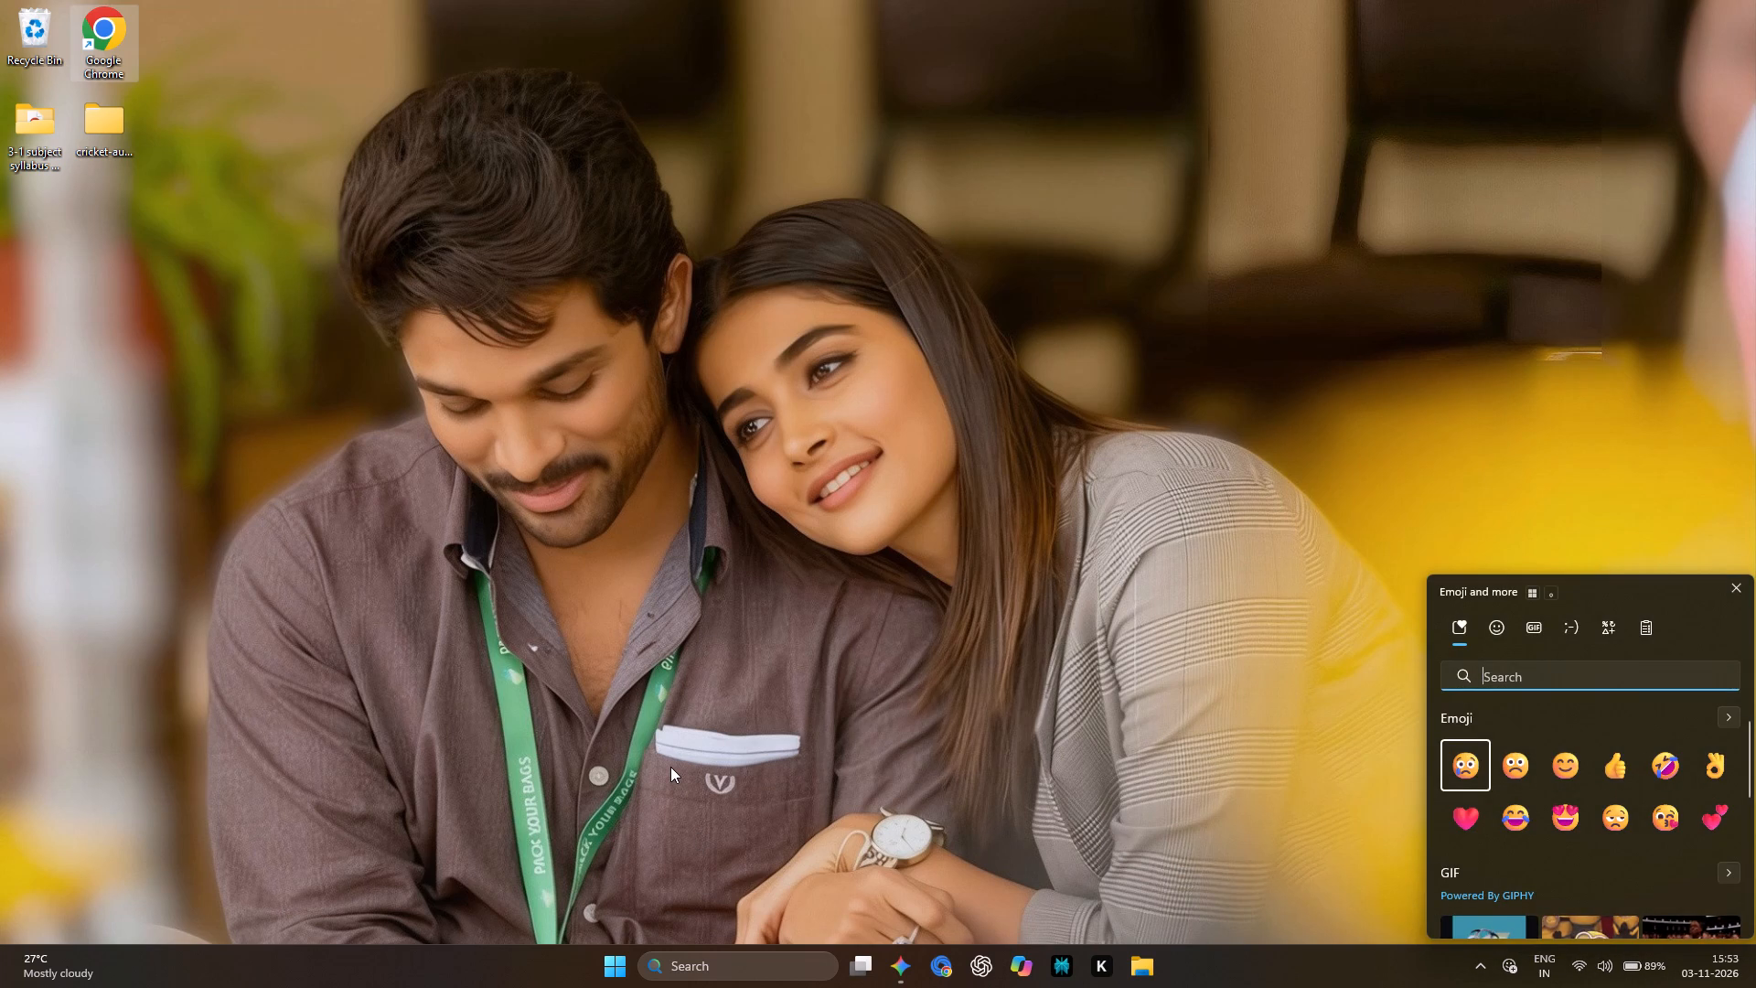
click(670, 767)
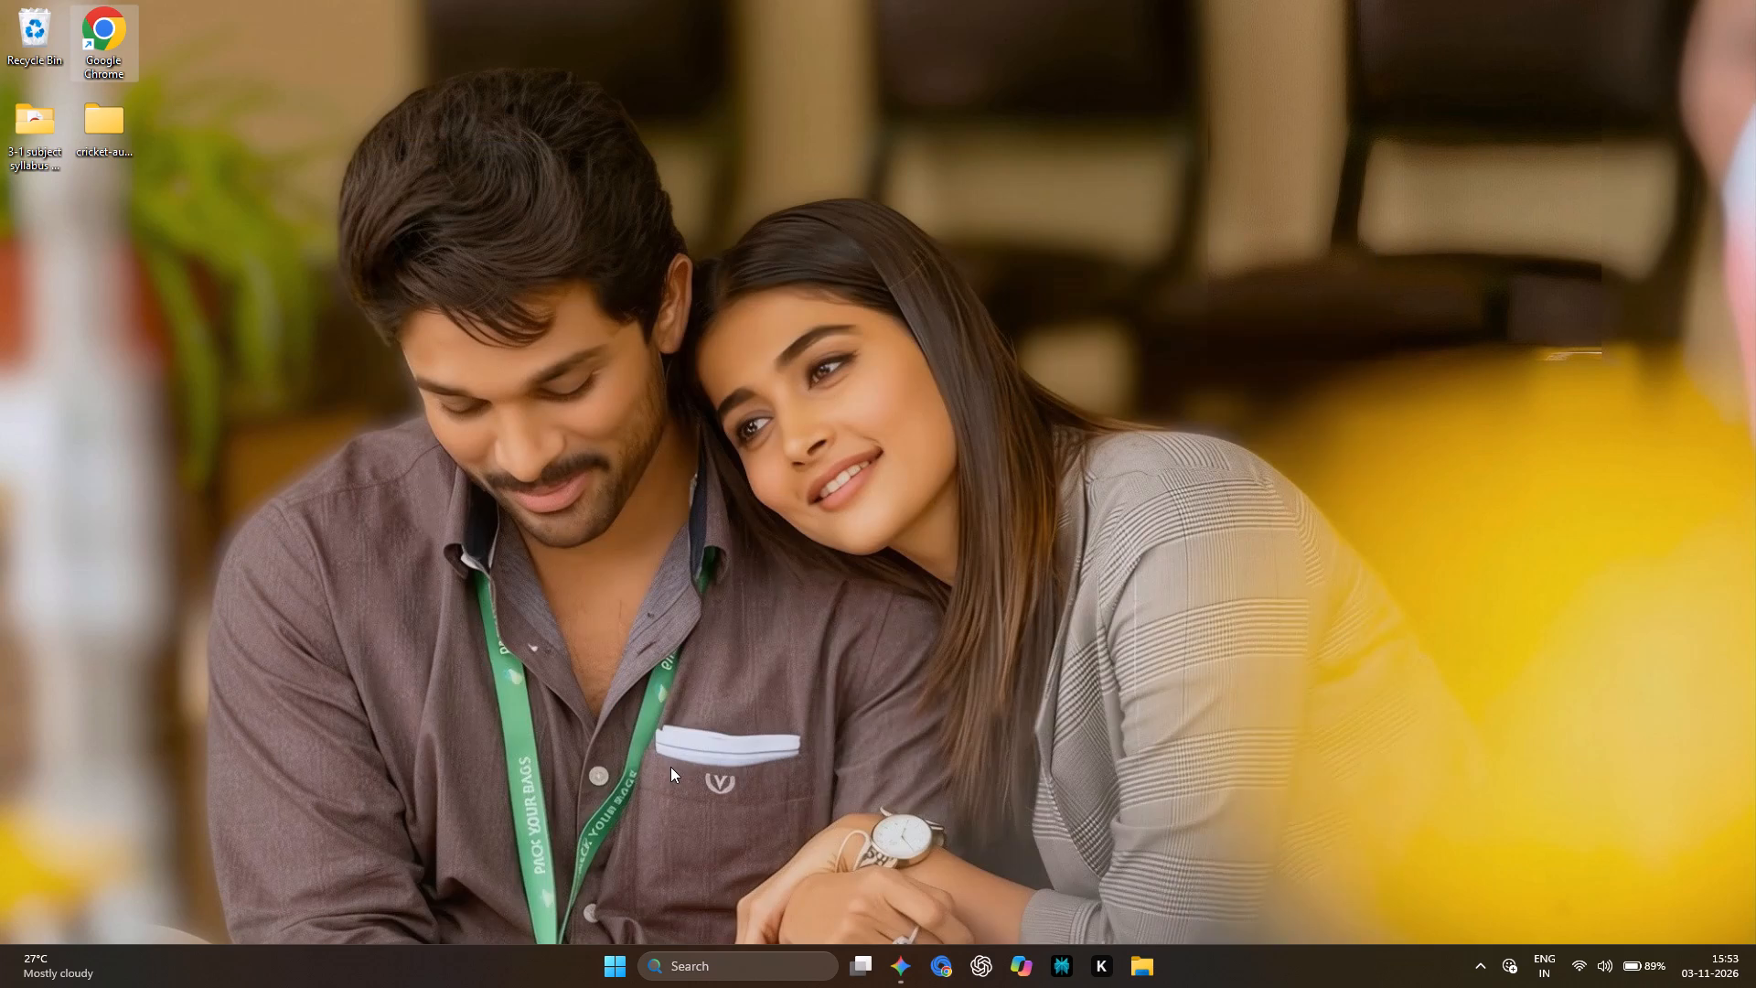